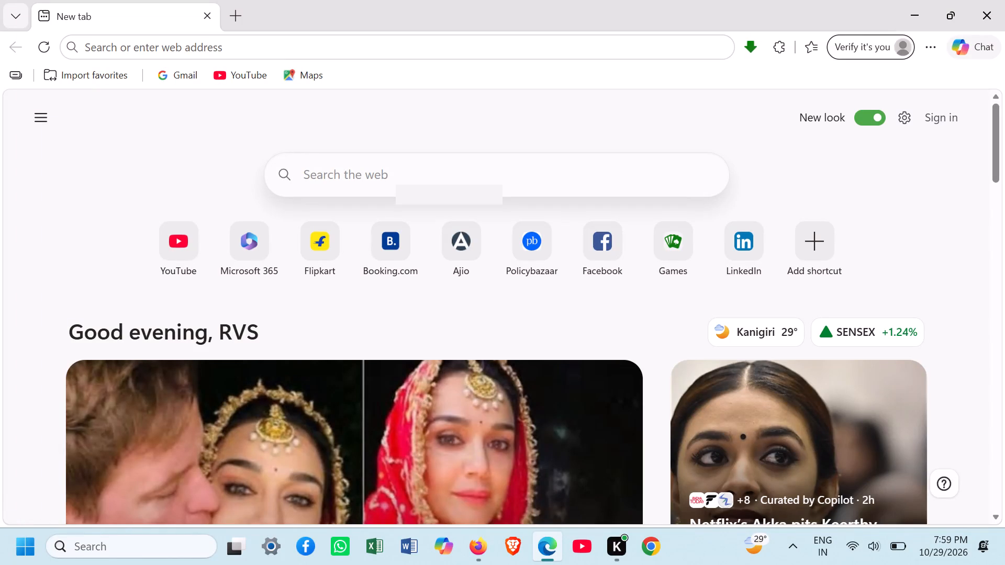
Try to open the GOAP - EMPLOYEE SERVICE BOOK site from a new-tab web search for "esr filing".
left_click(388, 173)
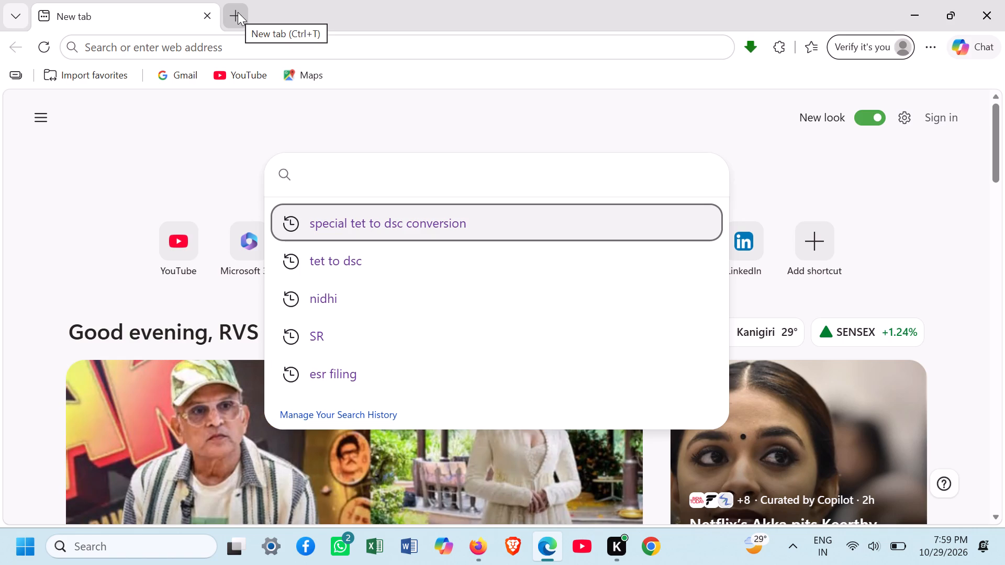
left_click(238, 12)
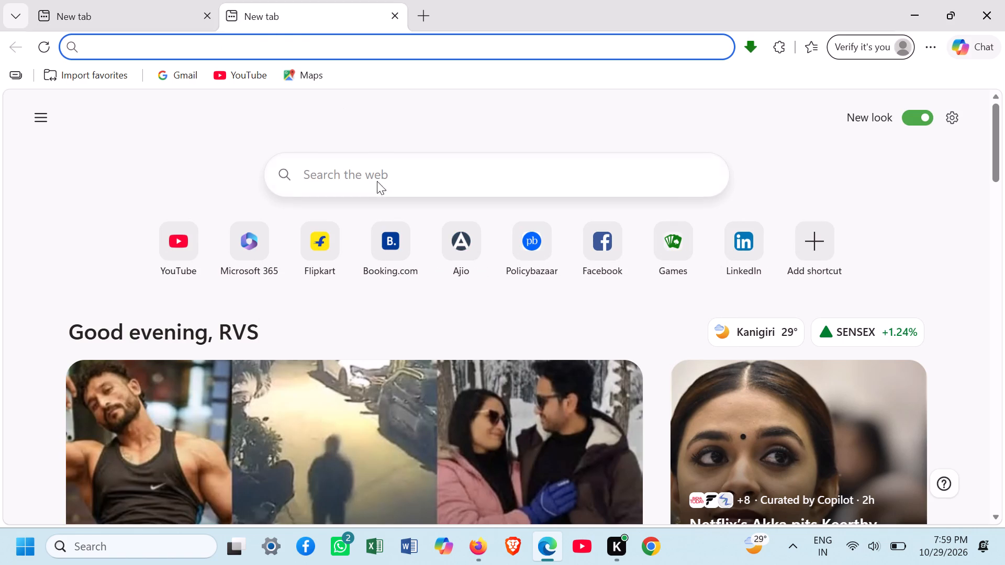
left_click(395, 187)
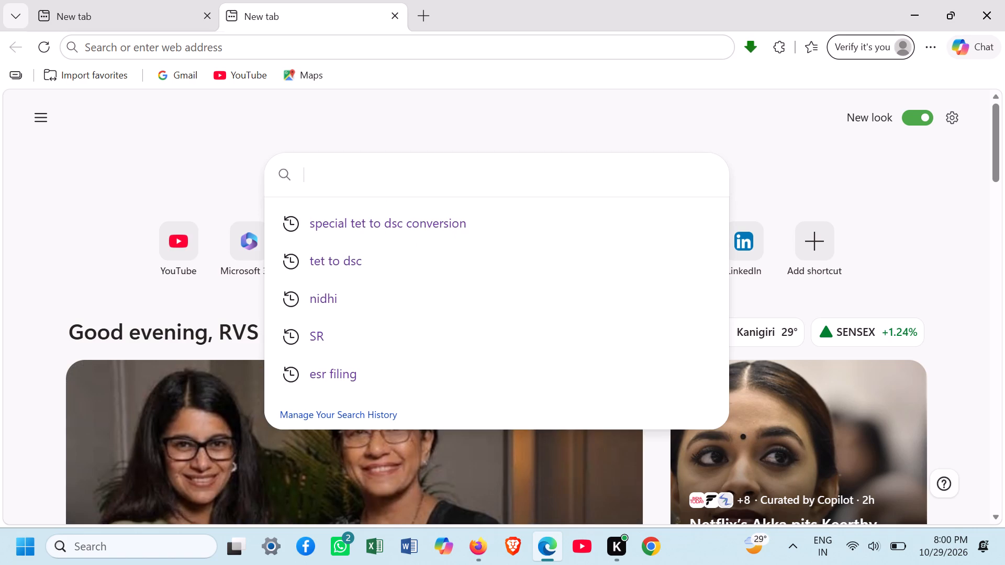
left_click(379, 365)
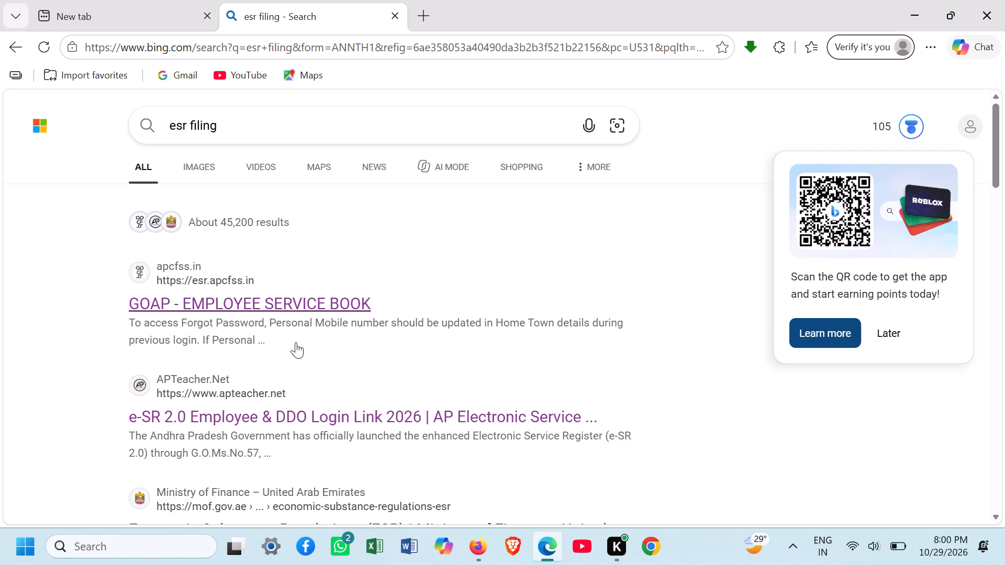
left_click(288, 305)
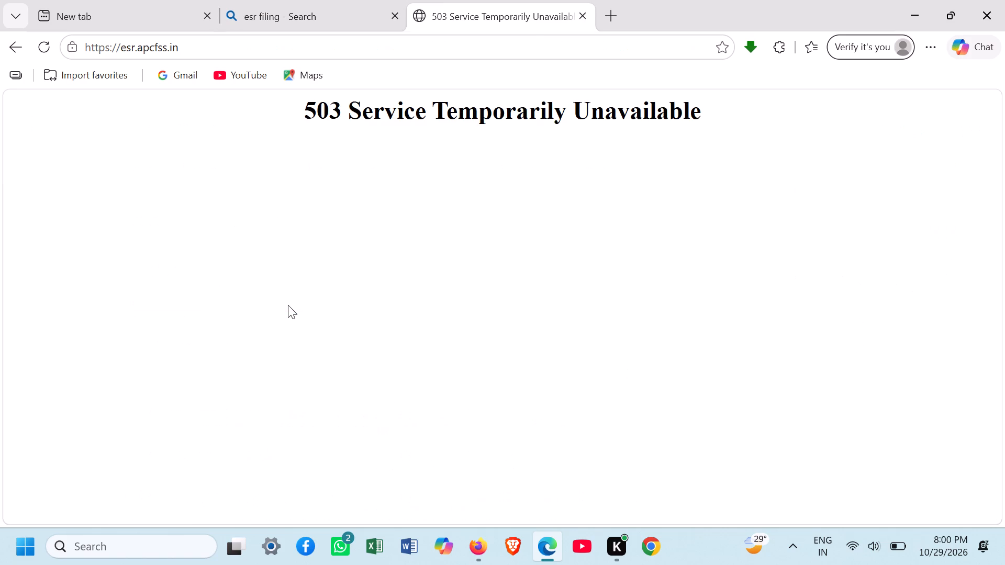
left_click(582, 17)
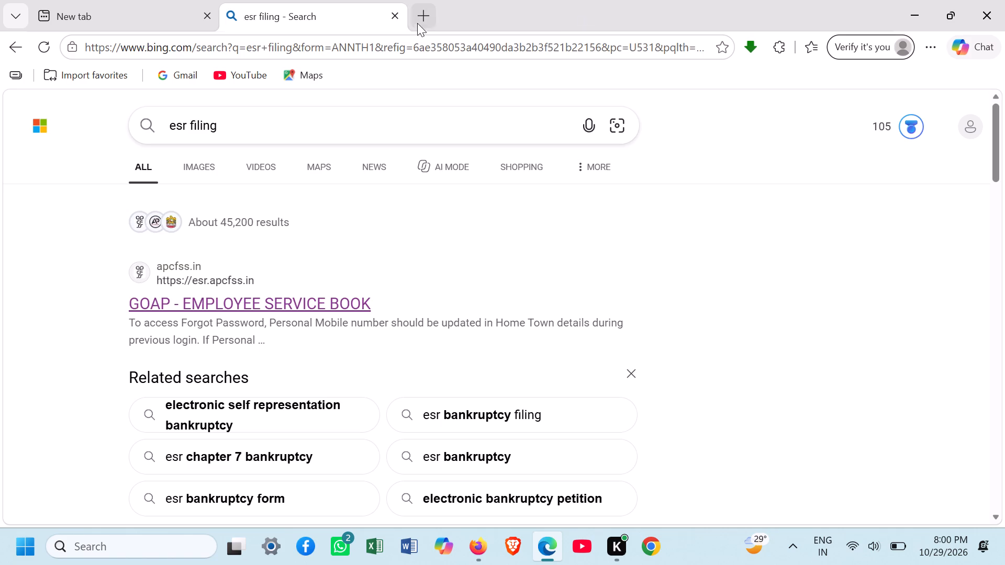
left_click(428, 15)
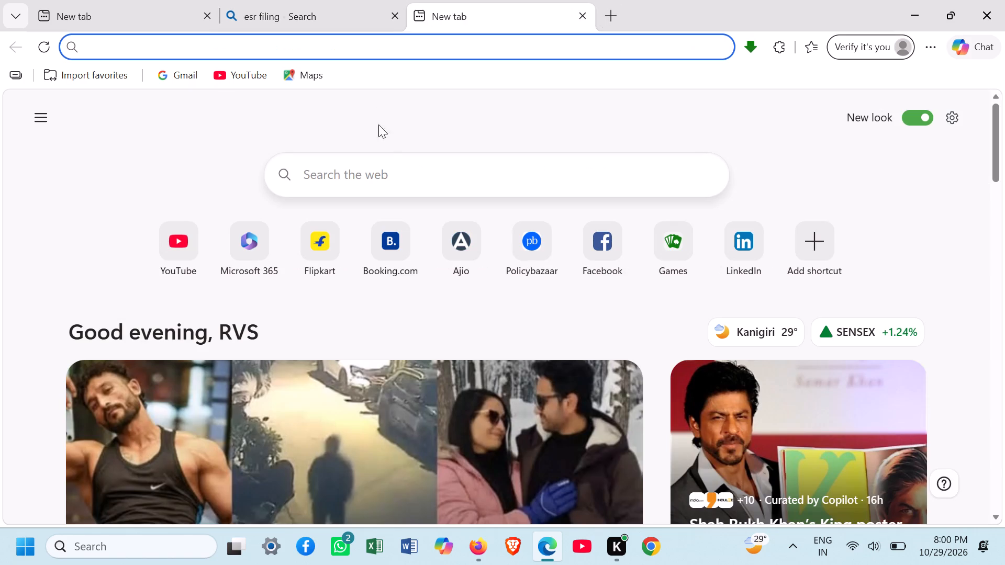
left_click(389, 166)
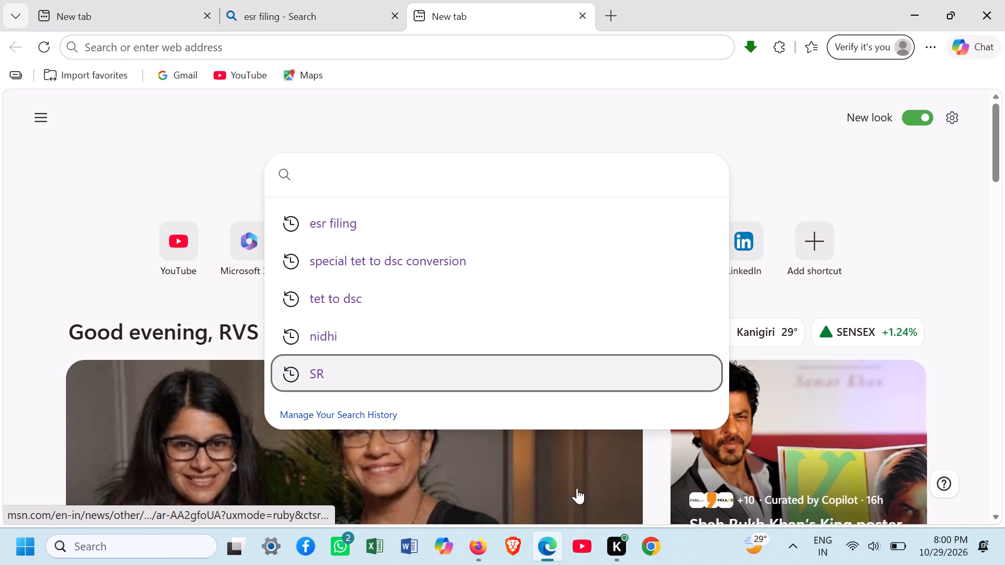
Switch to Google Chrome, search for "nidhi" and open the NIDHI site at nidhi.apcfss.in.
left_click(655, 555)
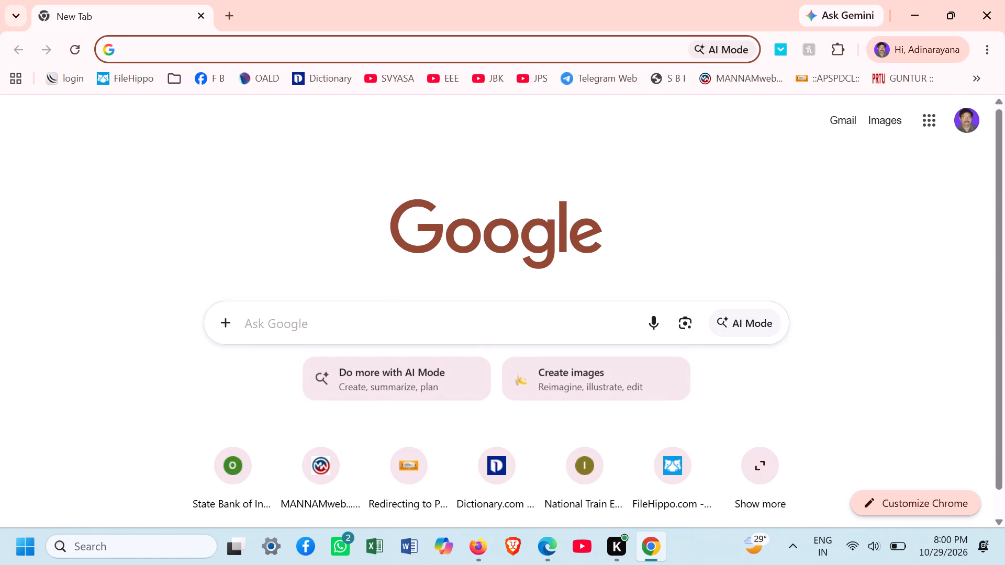
left_click(348, 325)
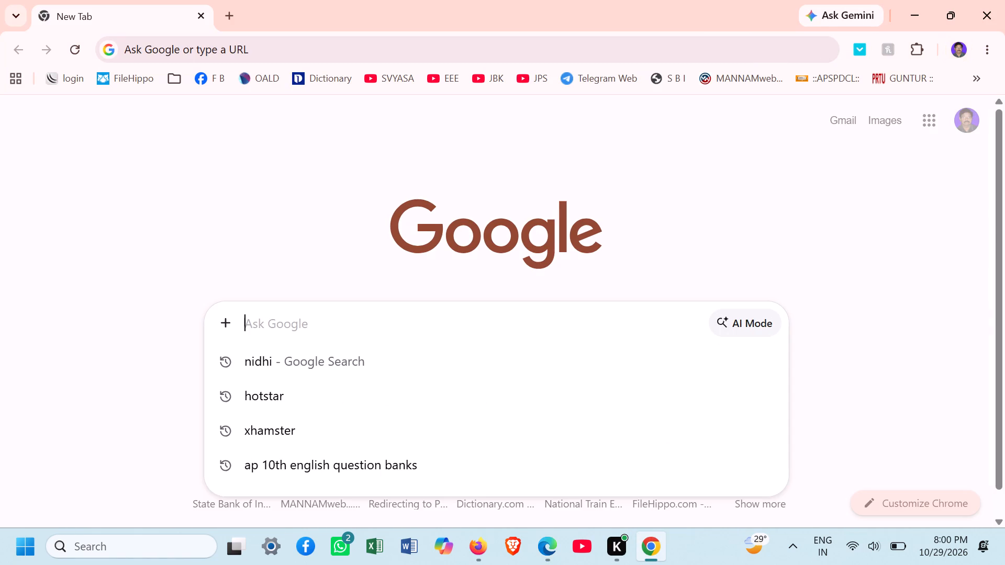
left_click(321, 359)
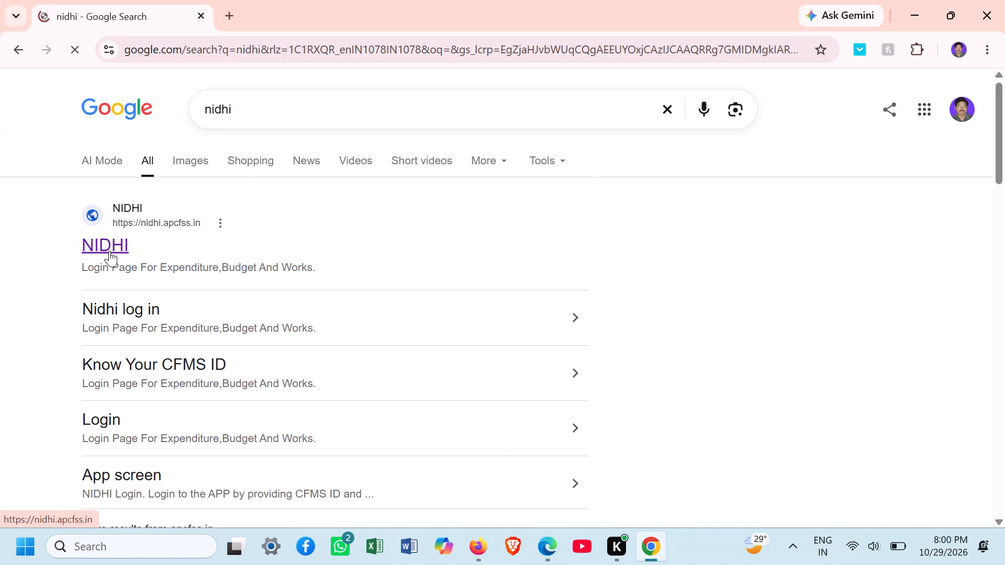
left_click(110, 249)
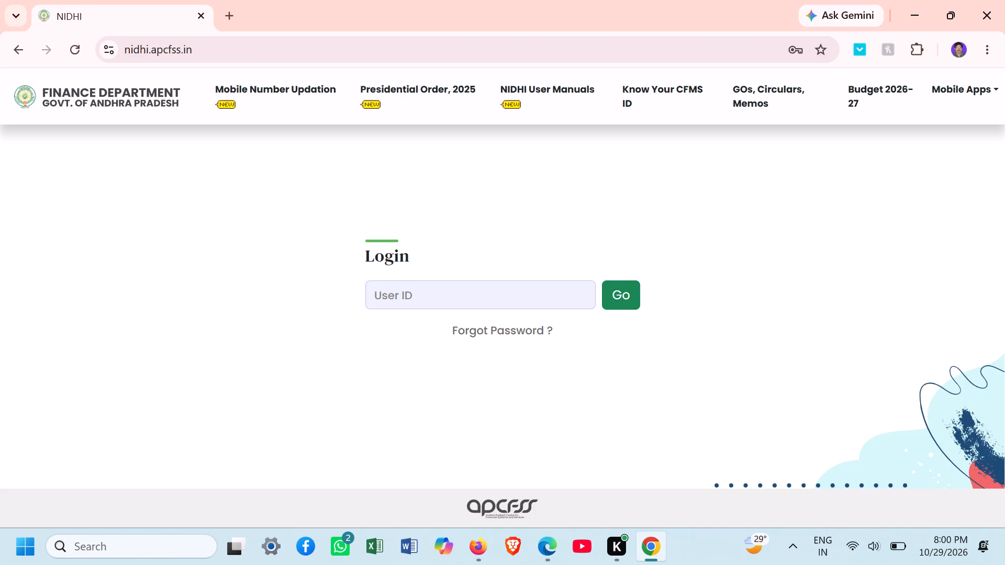
Enter the user ID in the NIDHI login form.
left_click(515, 304)
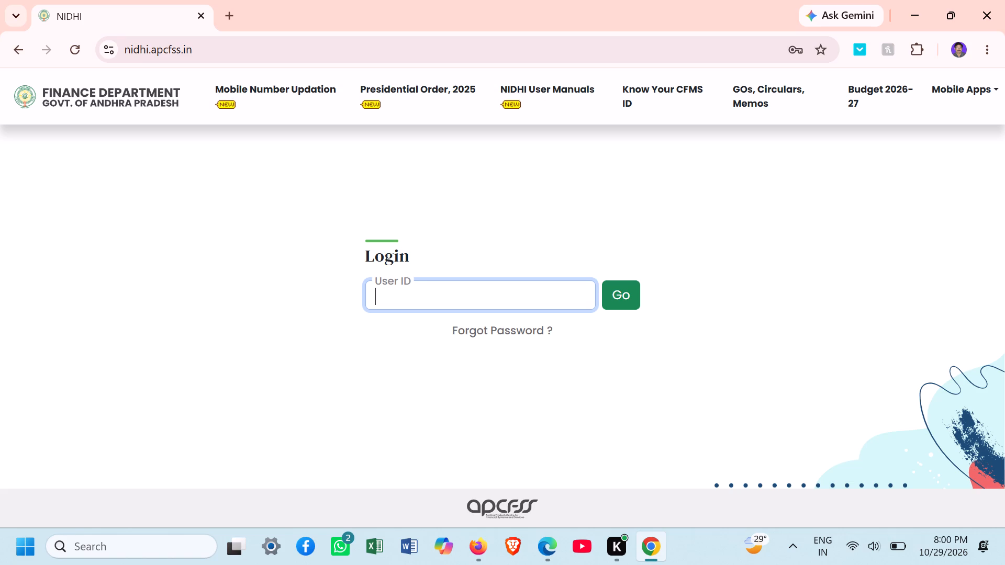
key("1")
type("41")
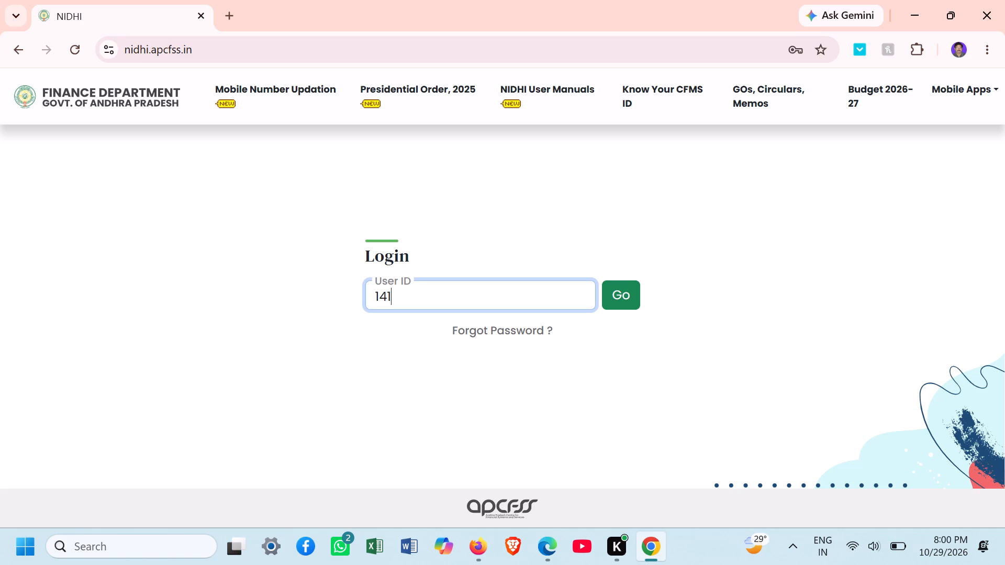
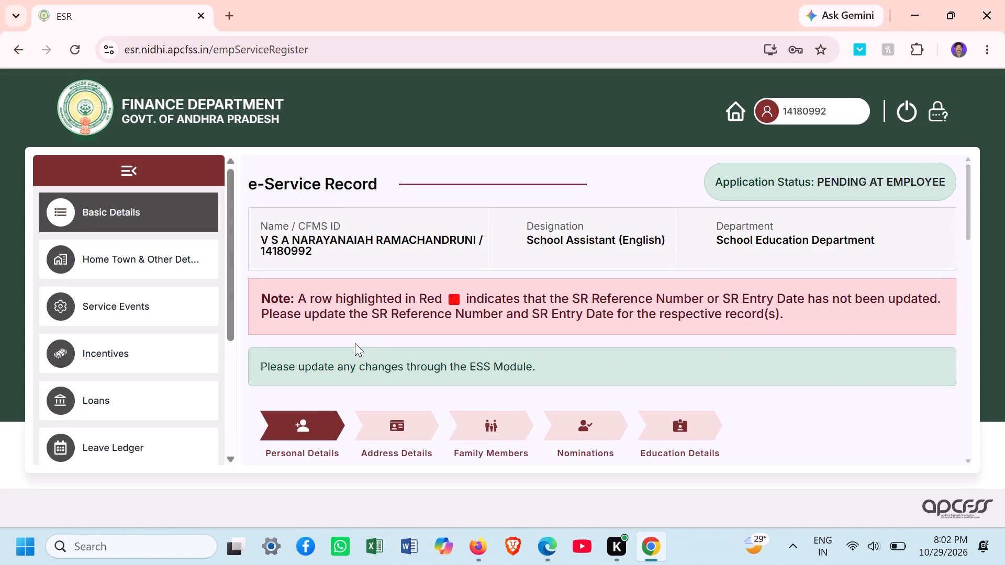
Open the Service Events section of the e-Service Record and look through the full list of events from first to last.
left_click(152, 311)
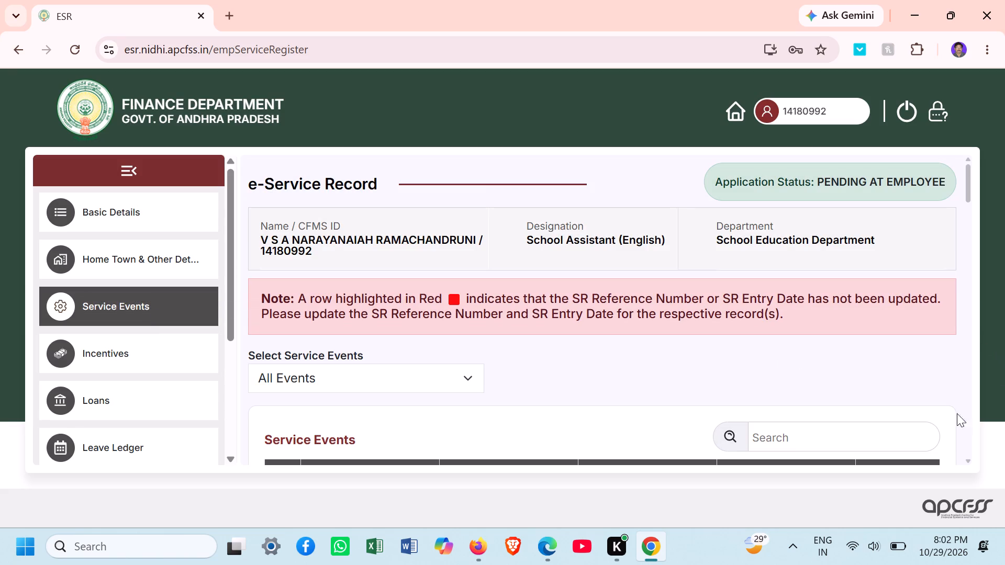
left_click(969, 455)
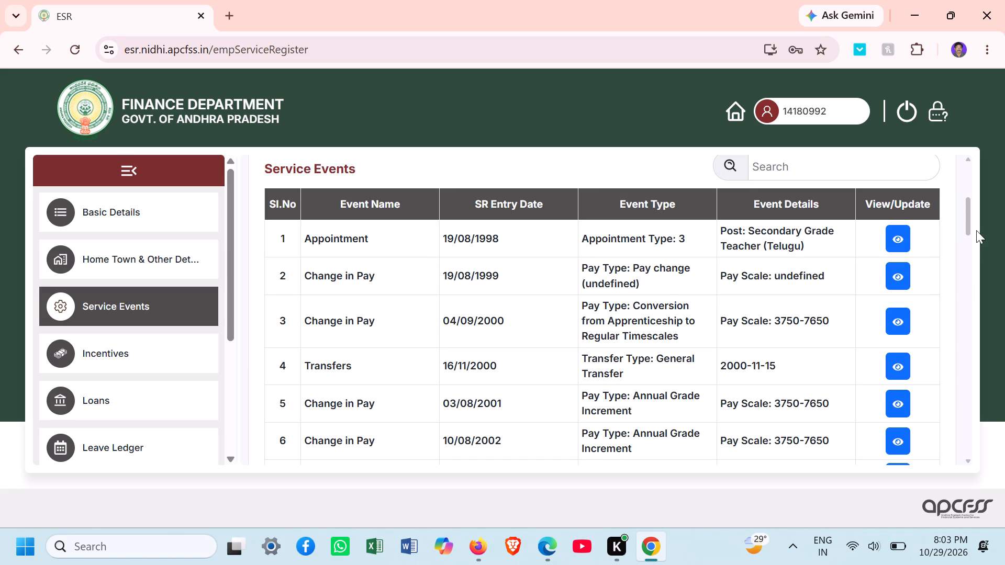
left_click_drag(971, 225, 969, 346)
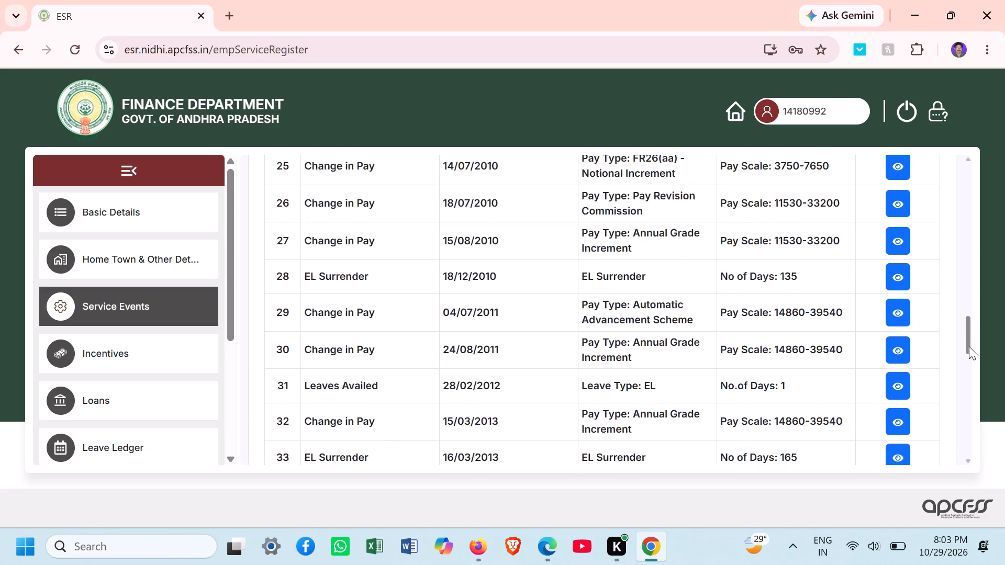
left_click_drag(969, 346, 967, 467)
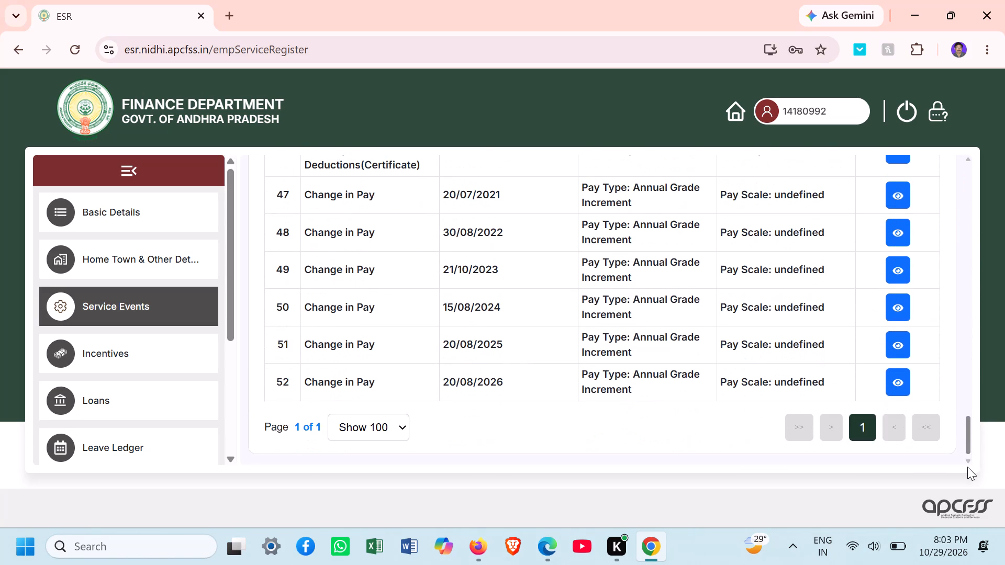
left_click_drag(967, 467, 956, 216)
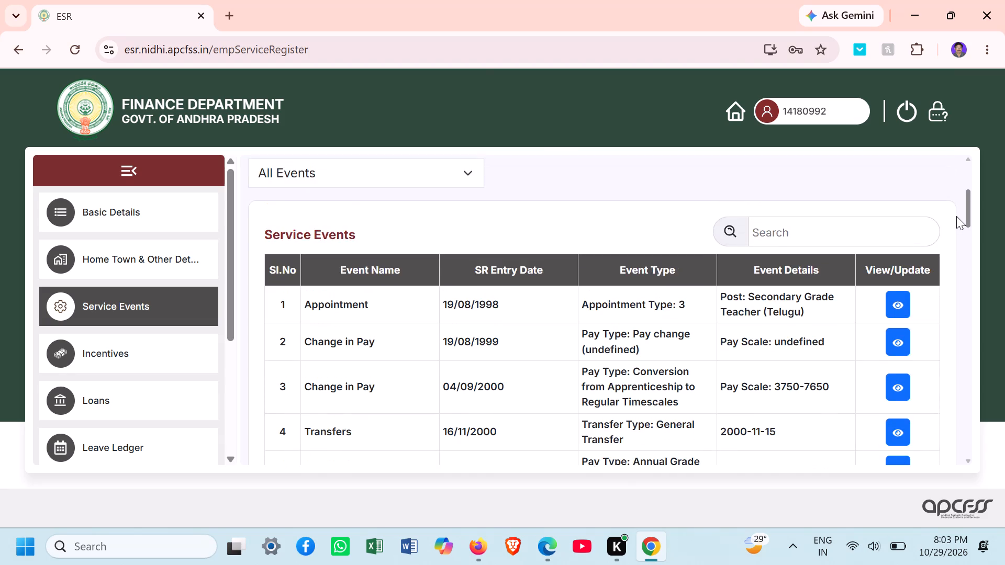
left_click_drag(956, 216, 962, 451)
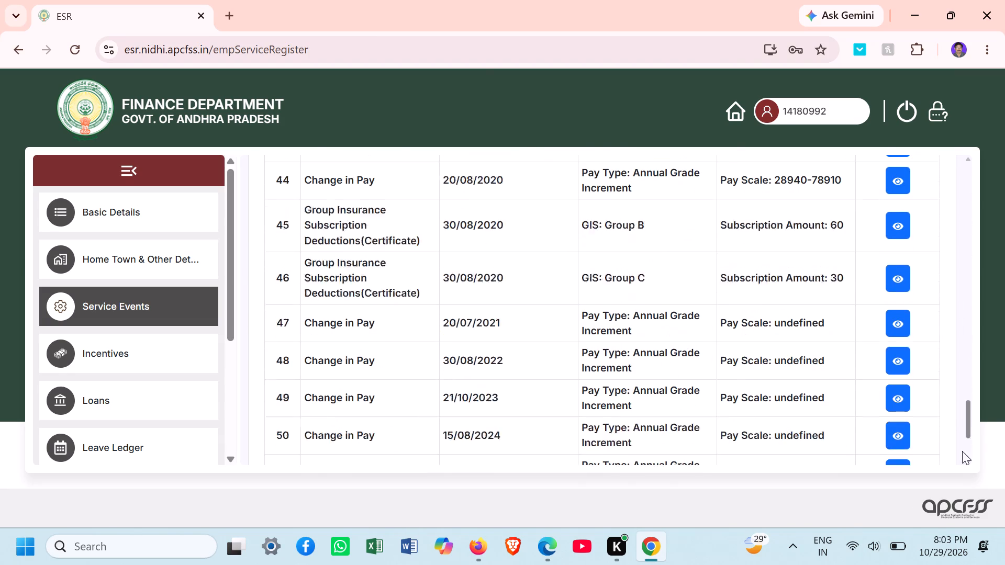
left_click_drag(962, 451, 942, 127)
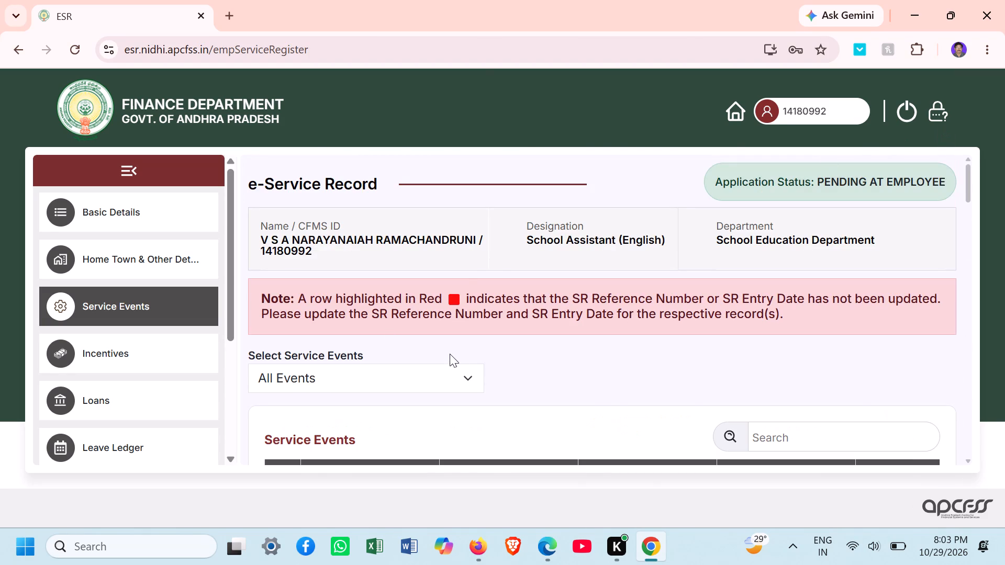
Filter the service events to show only Appointment.
left_click(471, 382)
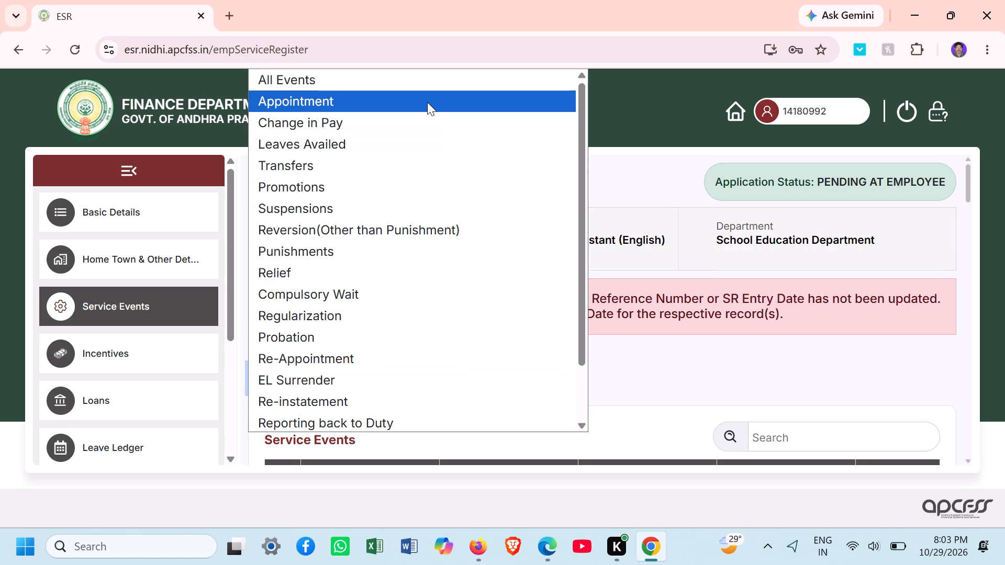
left_click(427, 102)
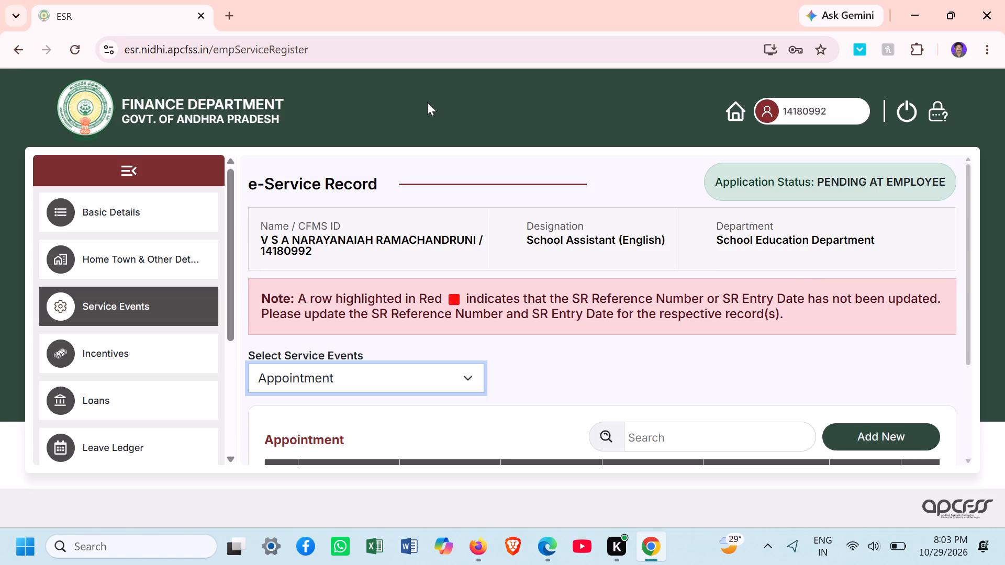
Open the Appointment record for viewing and examine its SR entry and appointment order details.
left_click_drag(968, 250, 969, 253)
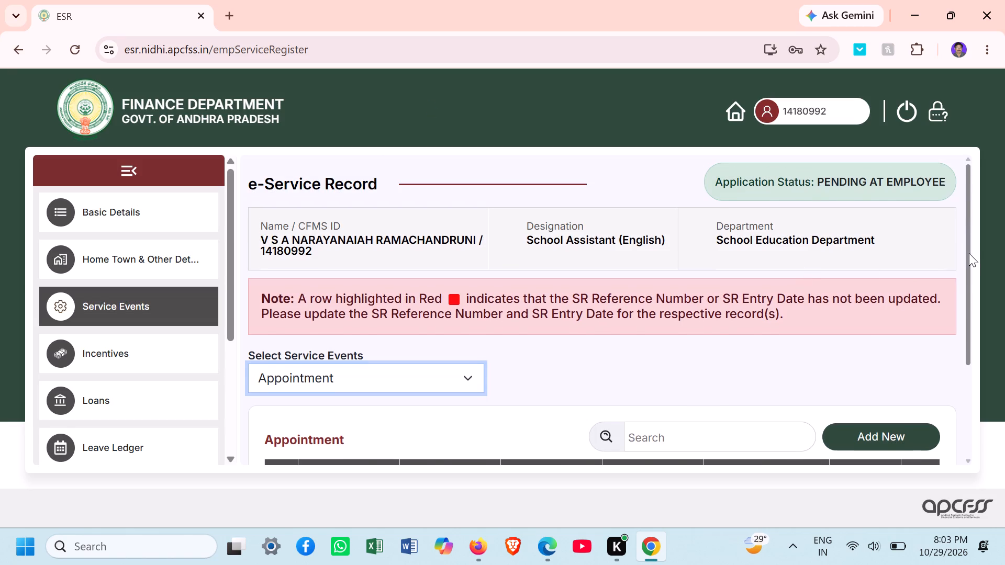
left_click_drag(969, 253, 984, 369)
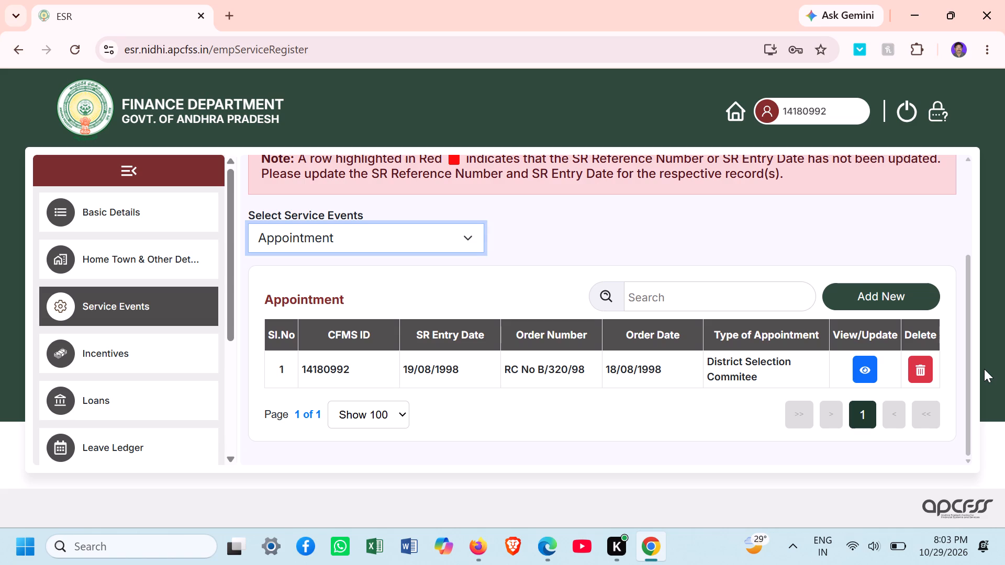
left_click(863, 373)
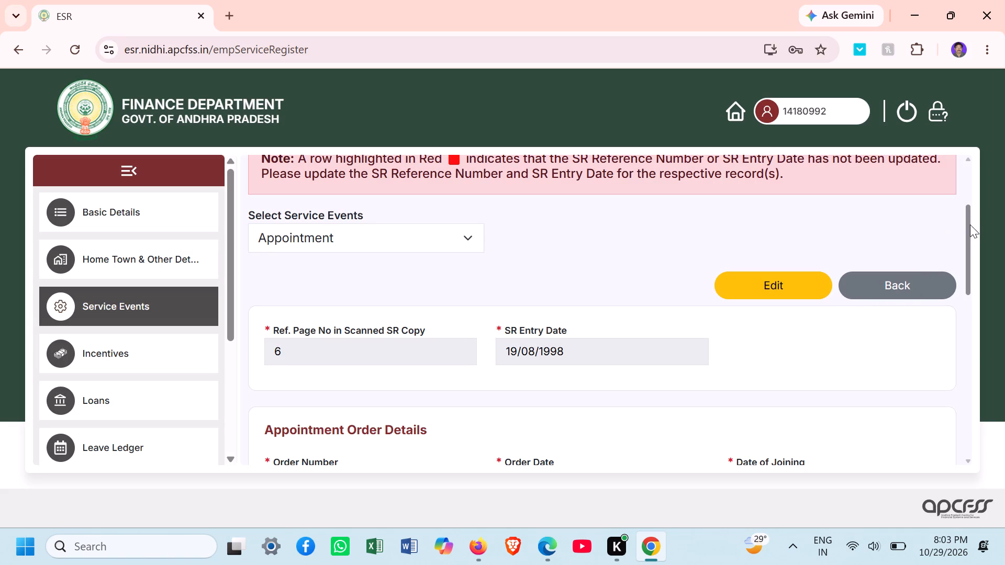
left_click_drag(966, 227, 972, 250)
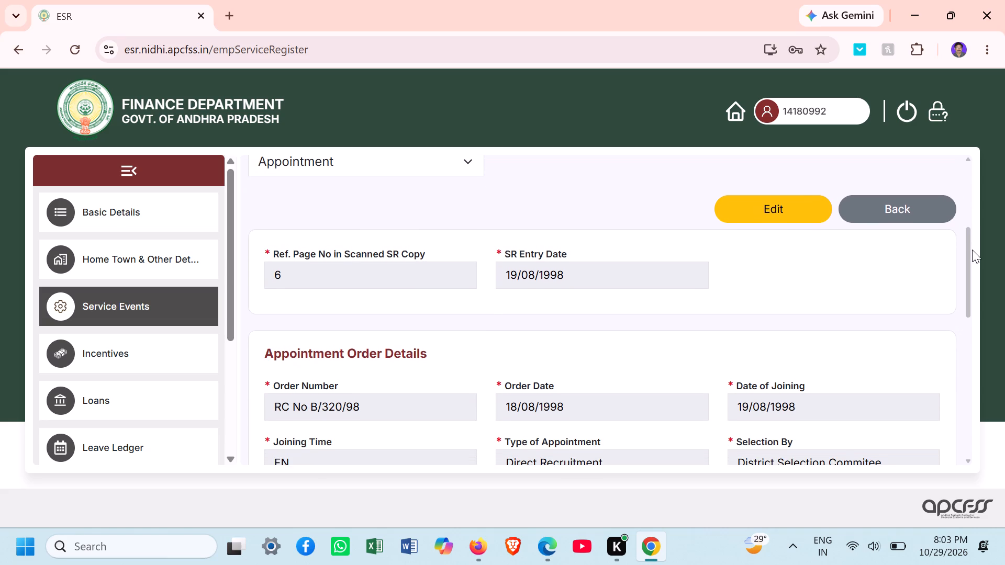
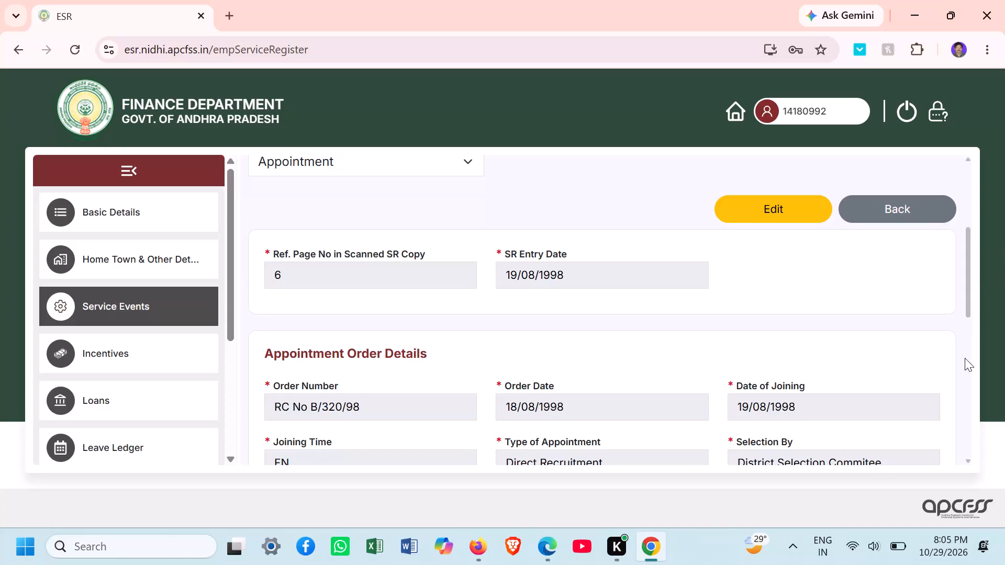
Examine the rest of the Appointment record down to the time scale and remarks, and return to the Appointment list.
triple_click(967, 462)
triple_click(967, 462)
left_click(967, 462)
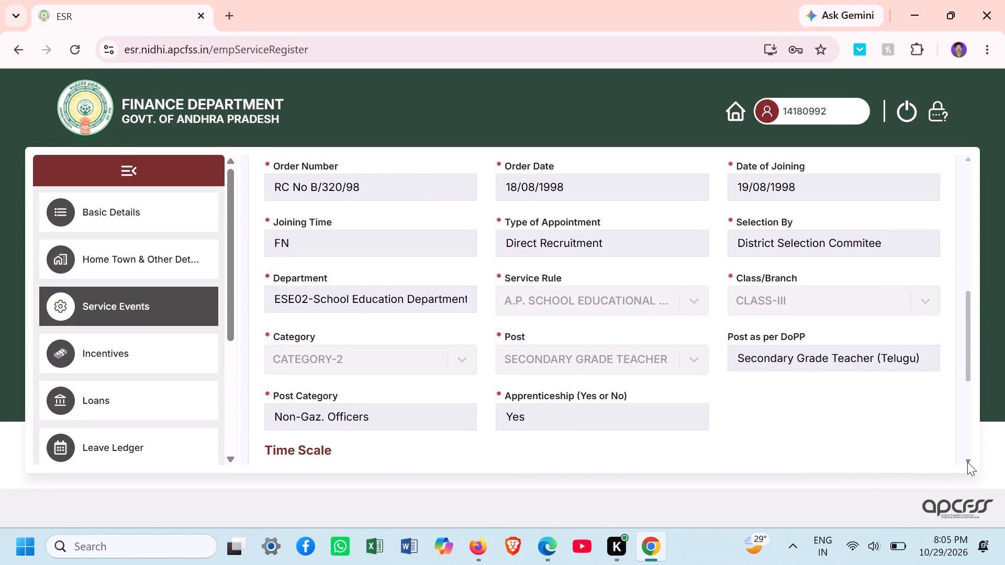
left_click(967, 462)
left_click(967, 462)
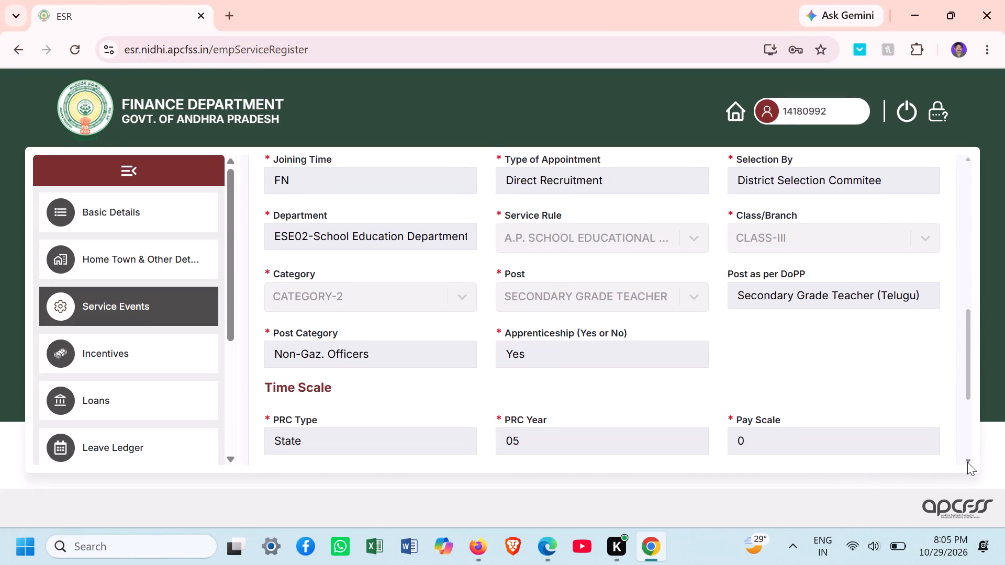
triple_click(967, 462)
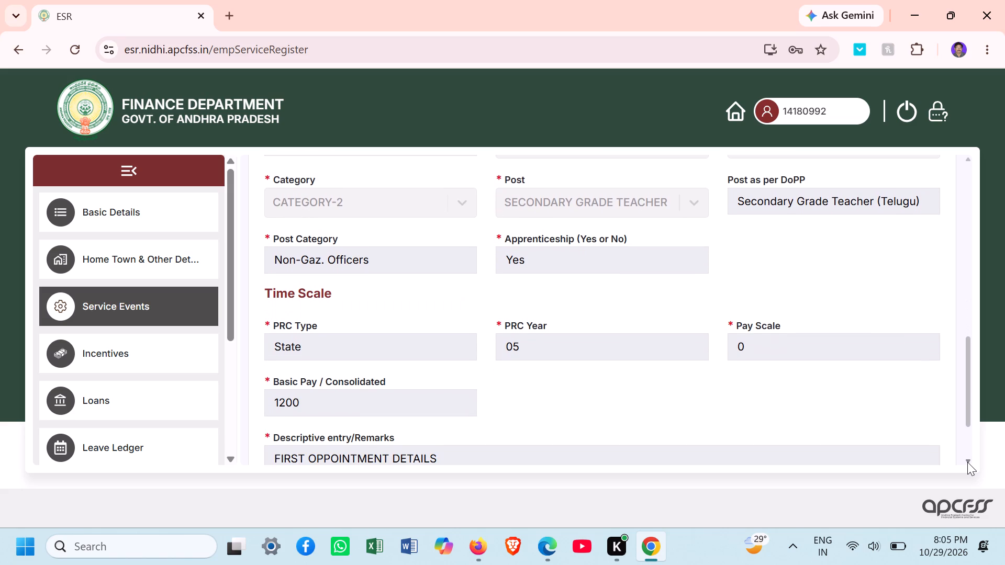
left_click(967, 462)
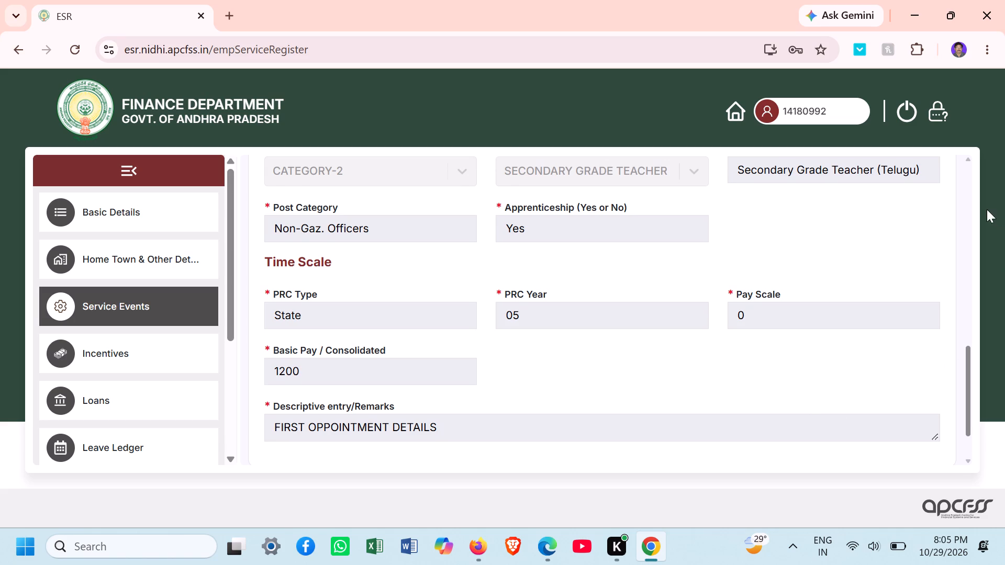
double_click(970, 166)
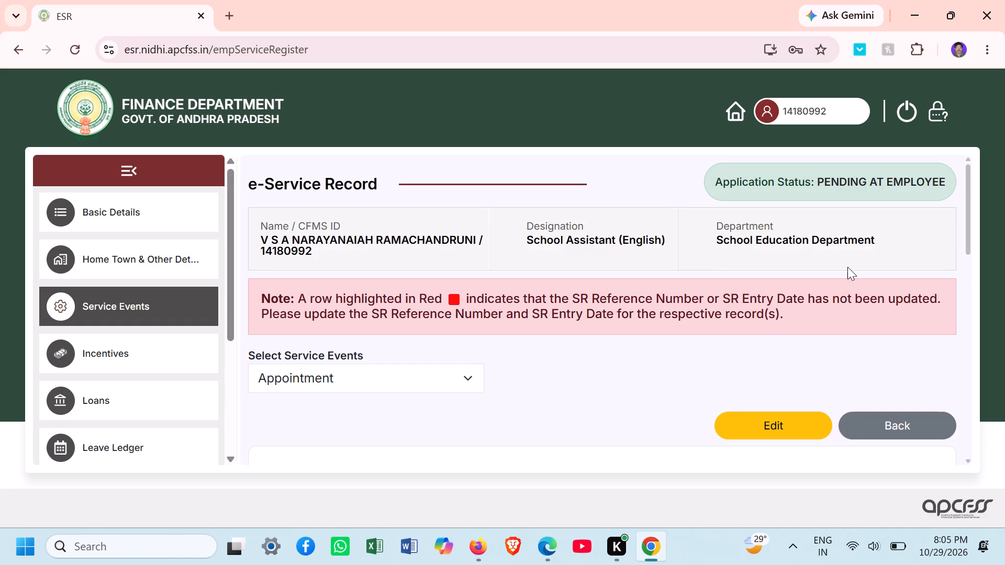
left_click(968, 463)
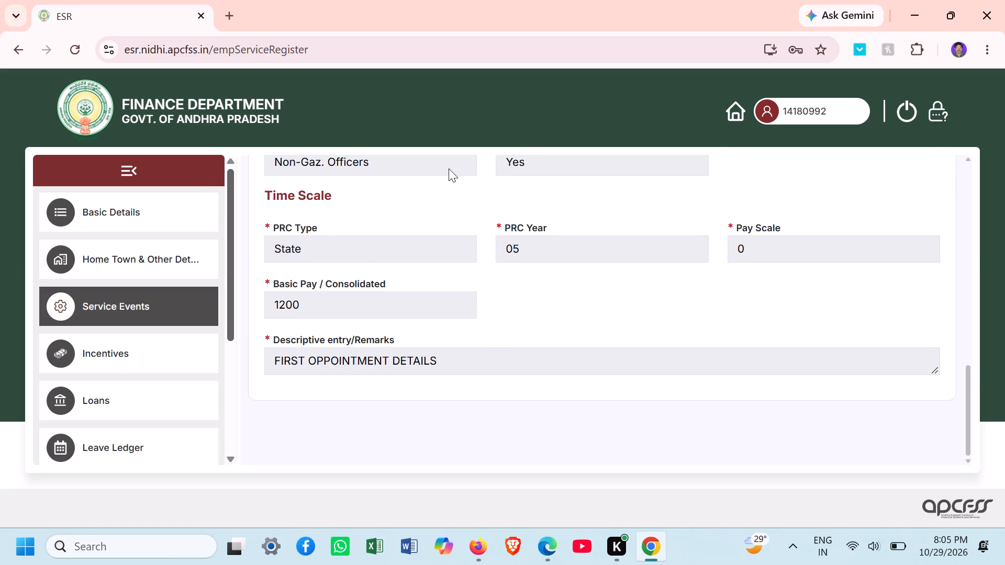
left_click(971, 157)
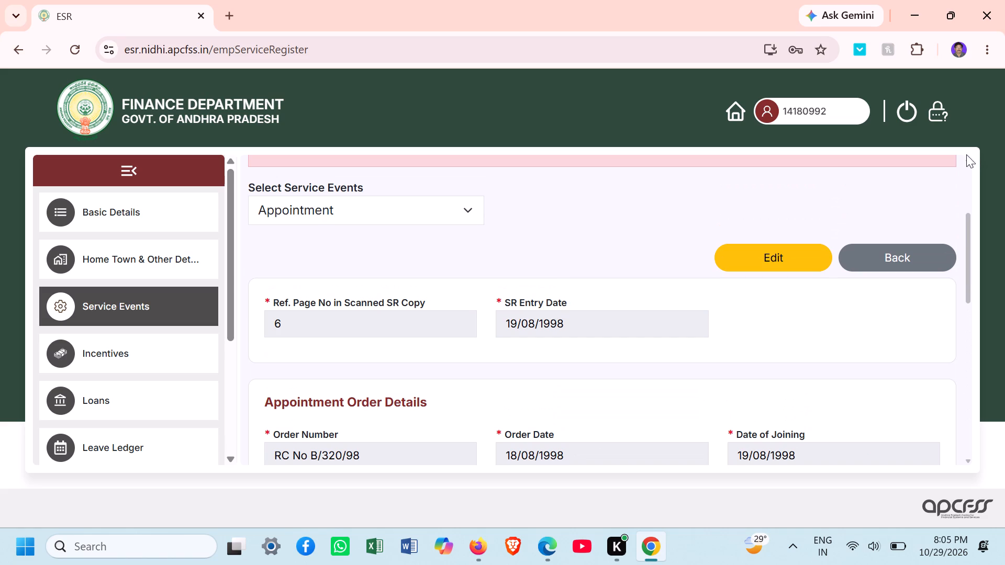
left_click(886, 257)
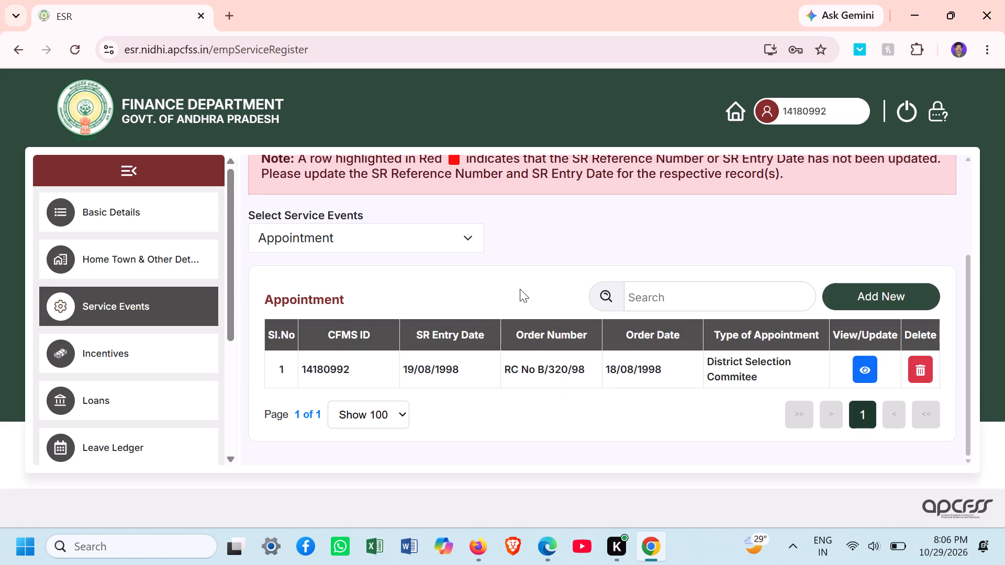
Filter the service events to show only Transfers and look over the listed transfer entries.
left_click(464, 243)
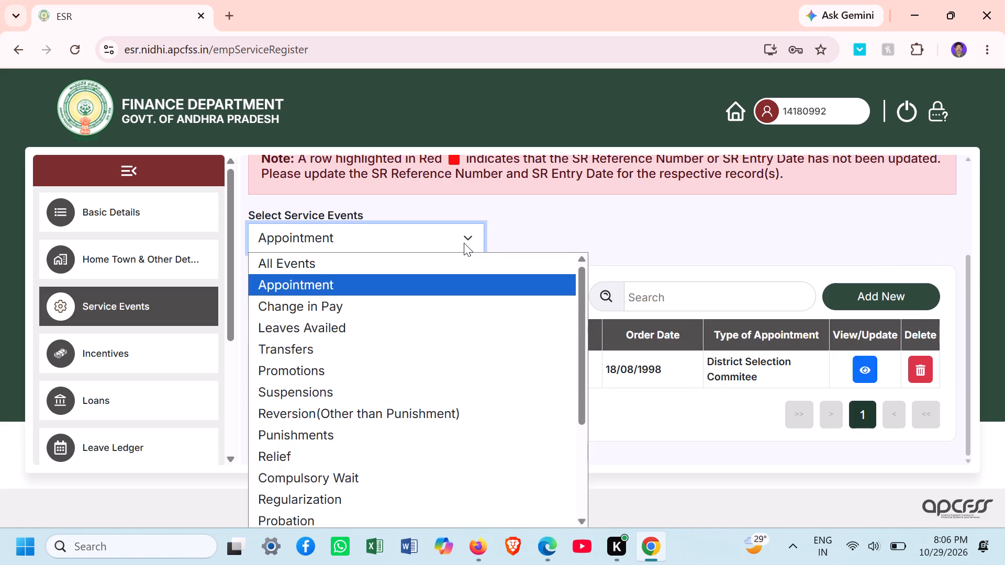
left_click(393, 347)
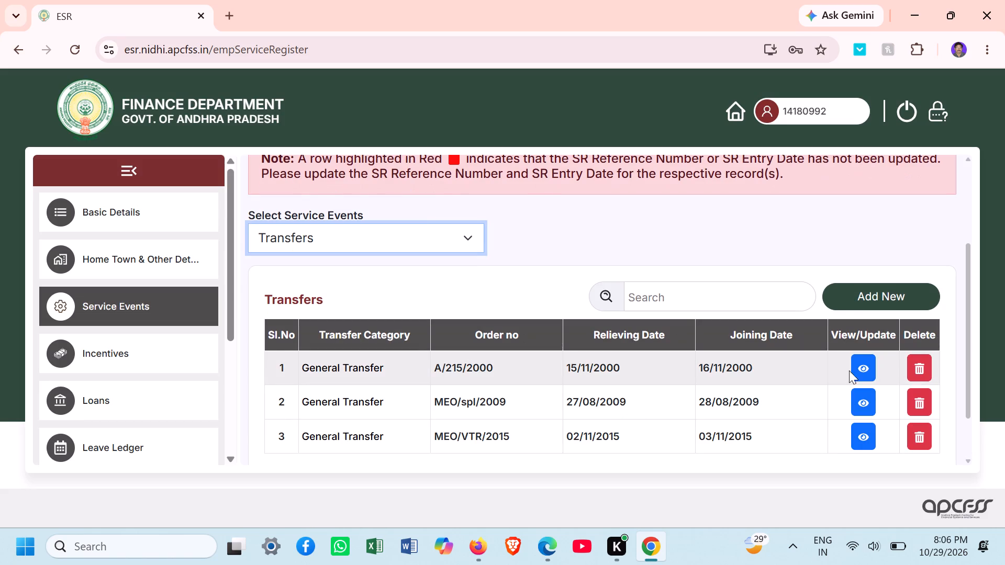
left_click(967, 454)
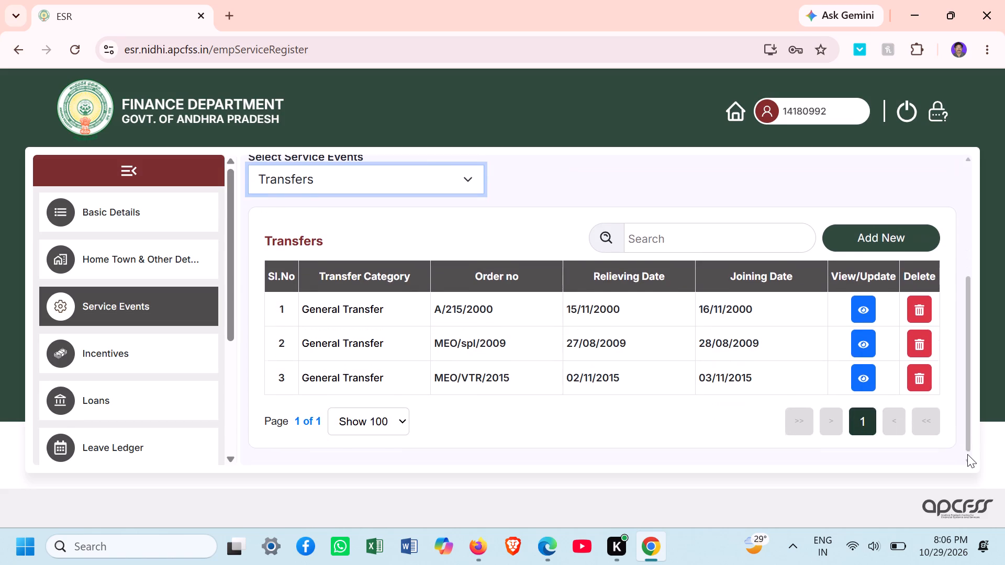
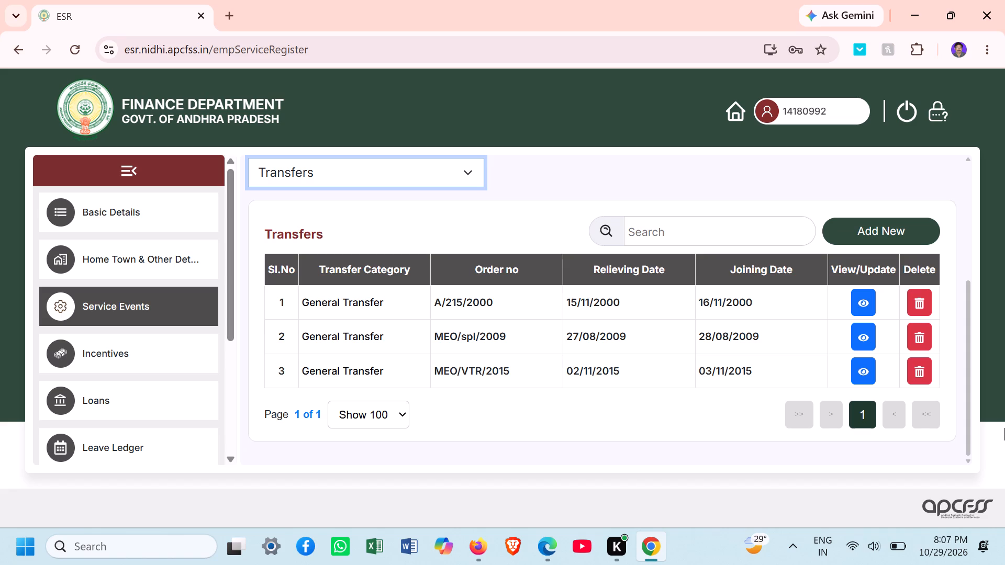
Start a new transfer entry and set the Ref. Page No in Scanned SR Copy to 61.
left_click(897, 236)
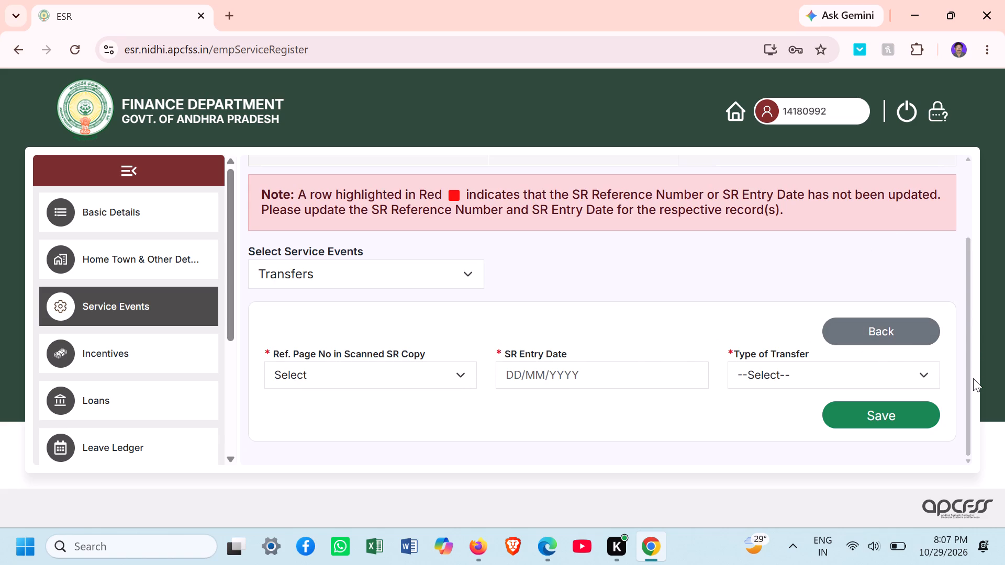
left_click(456, 372)
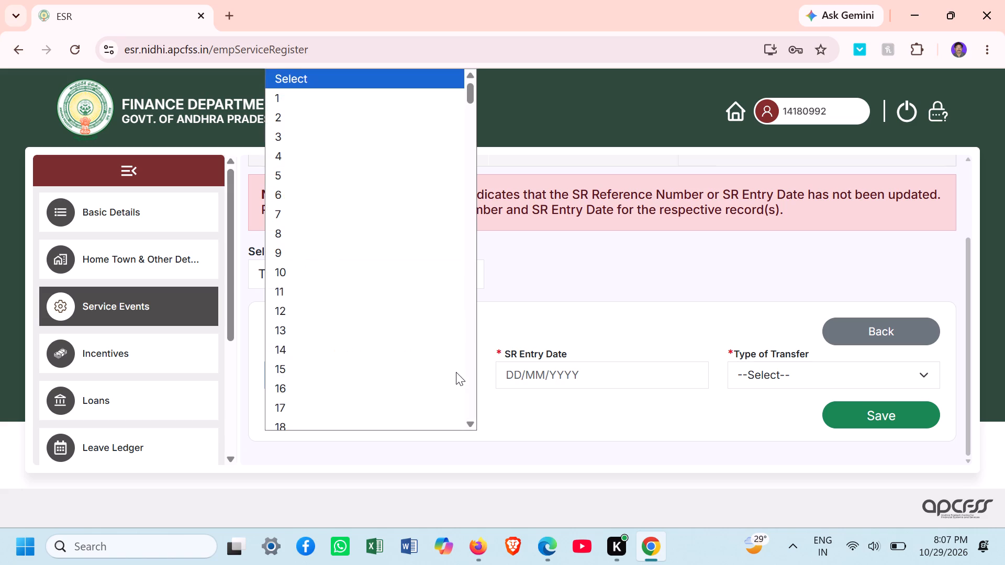
left_click(471, 330)
left_click(471, 330)
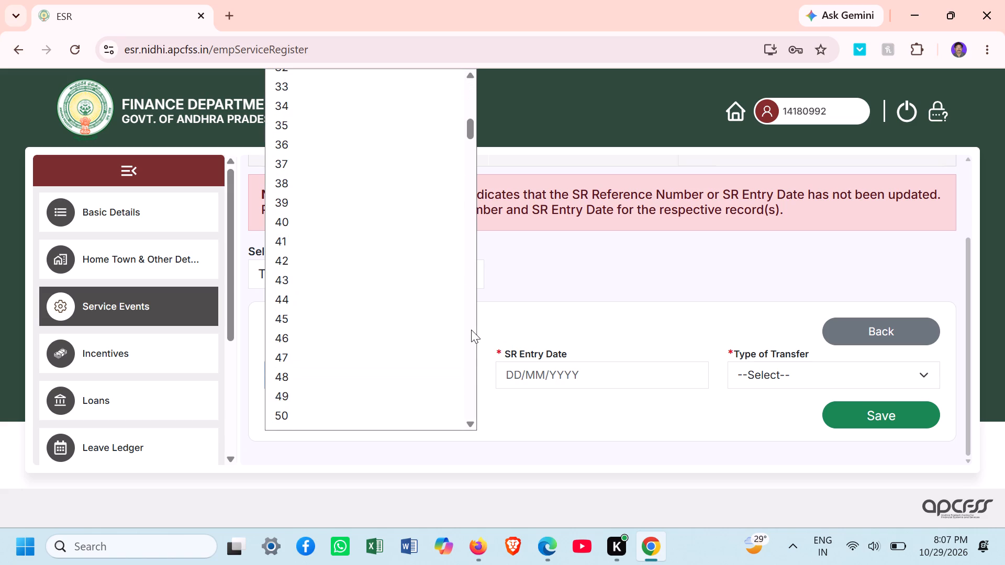
left_click(471, 330)
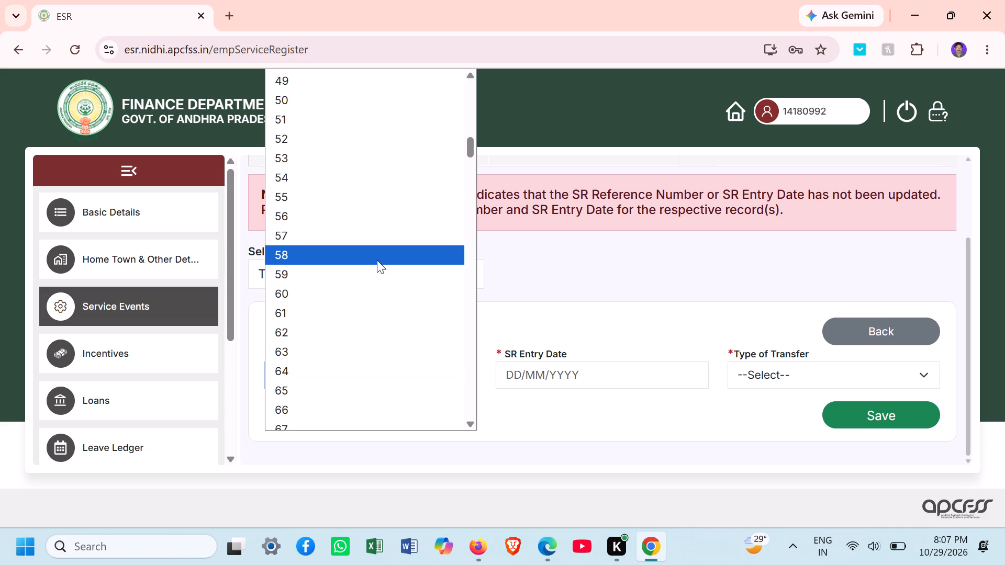
left_click(350, 316)
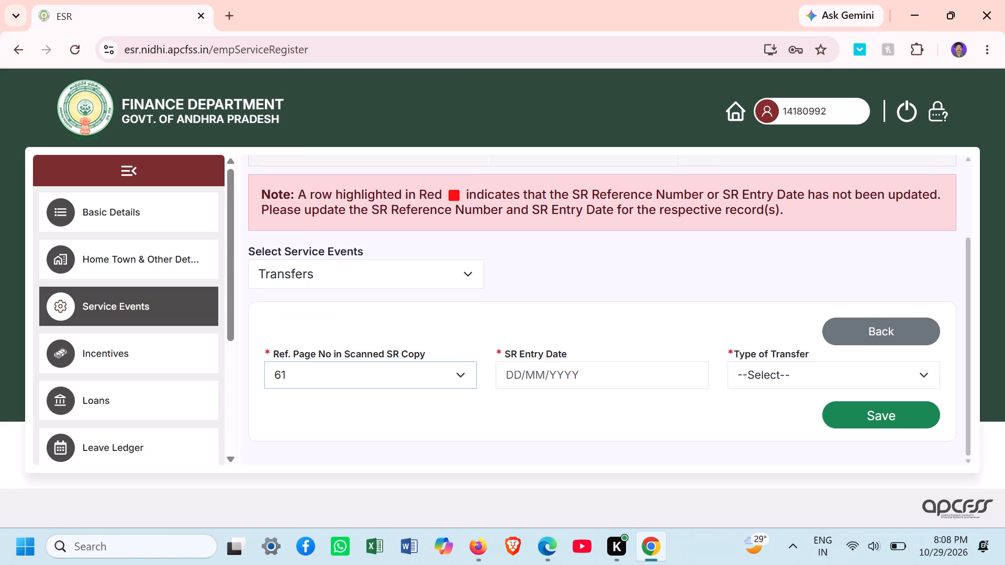
Set the SR Entry Date of the new transfer entry to 05/07/2023.
left_click(602, 368)
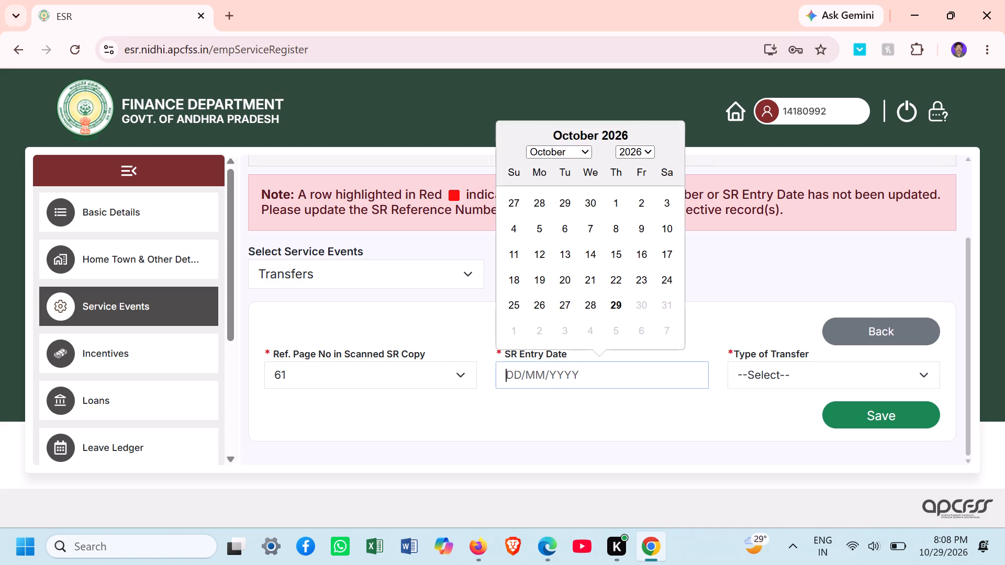
left_click(650, 153)
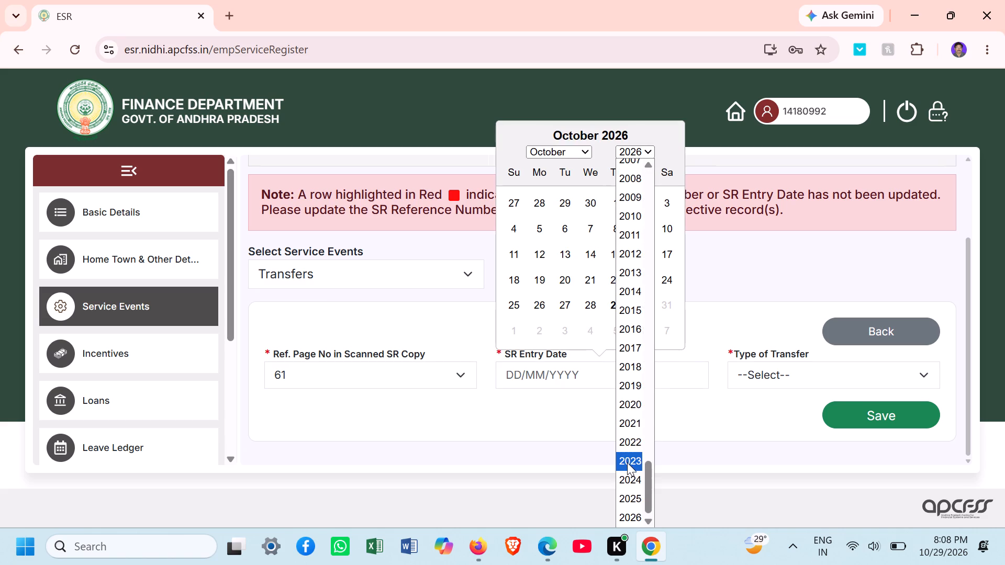
left_click(628, 464)
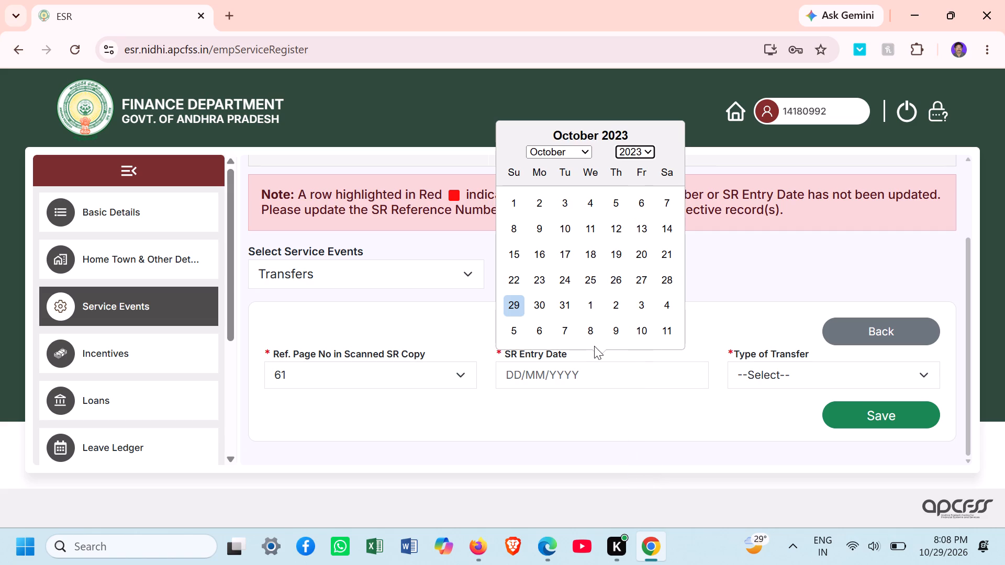
left_click(583, 152)
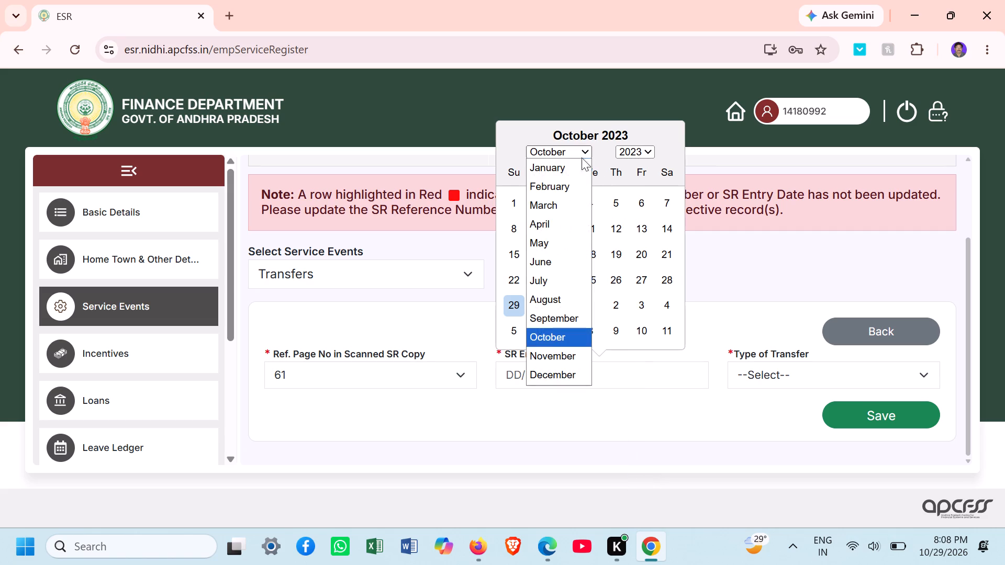
left_click(577, 282)
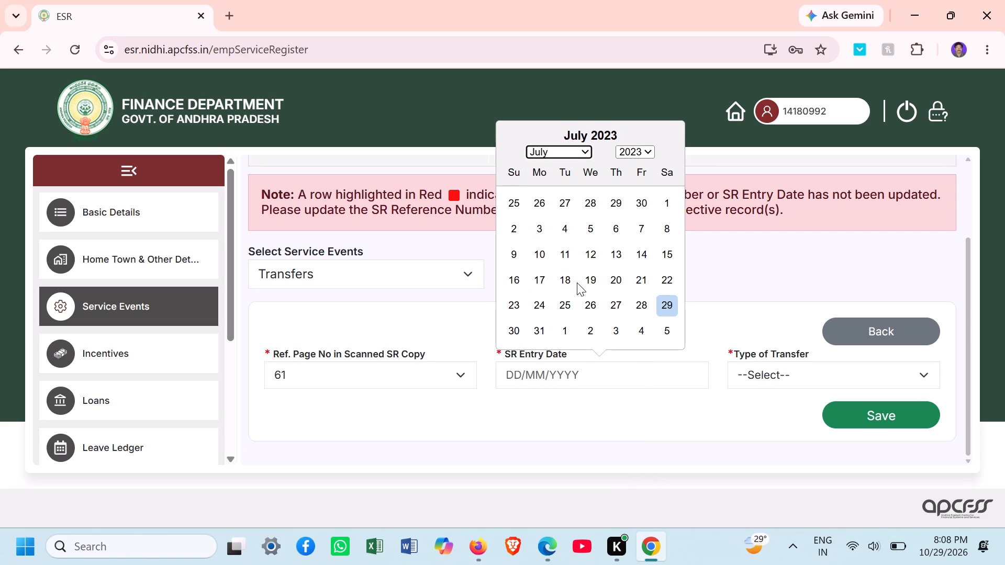
left_click(596, 228)
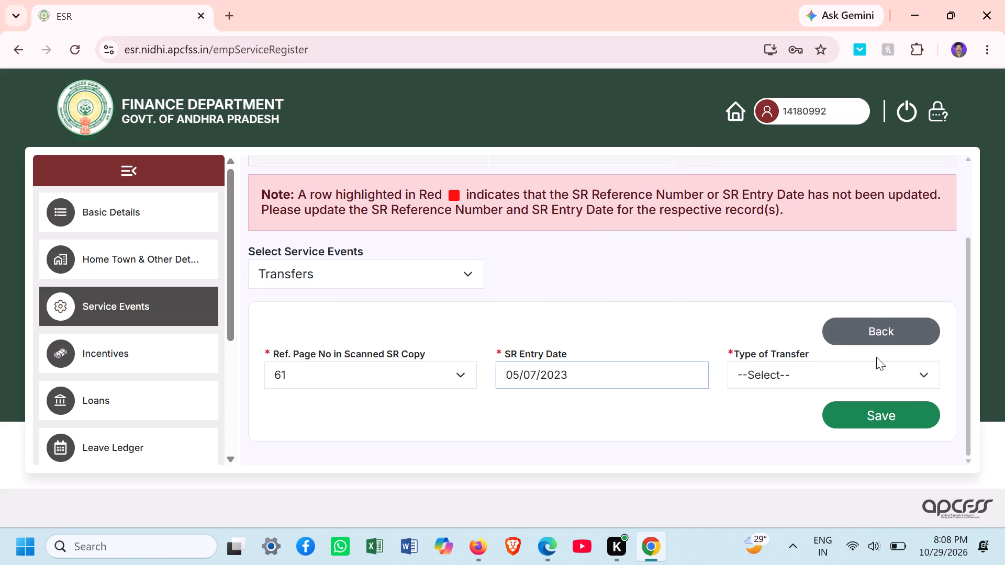
Set the Type of Transfer to Transfer on Promotion.
left_click(916, 377)
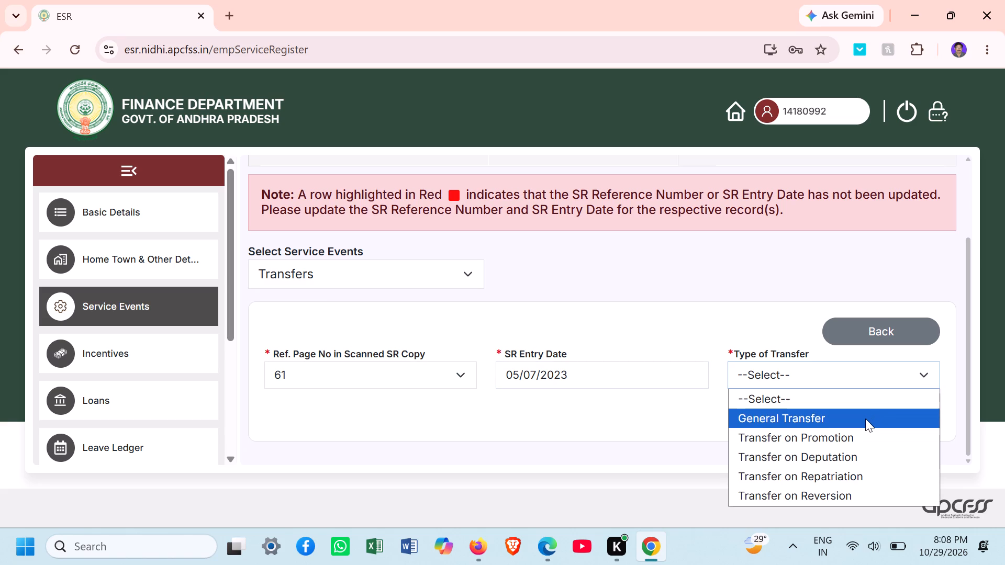
left_click(865, 419)
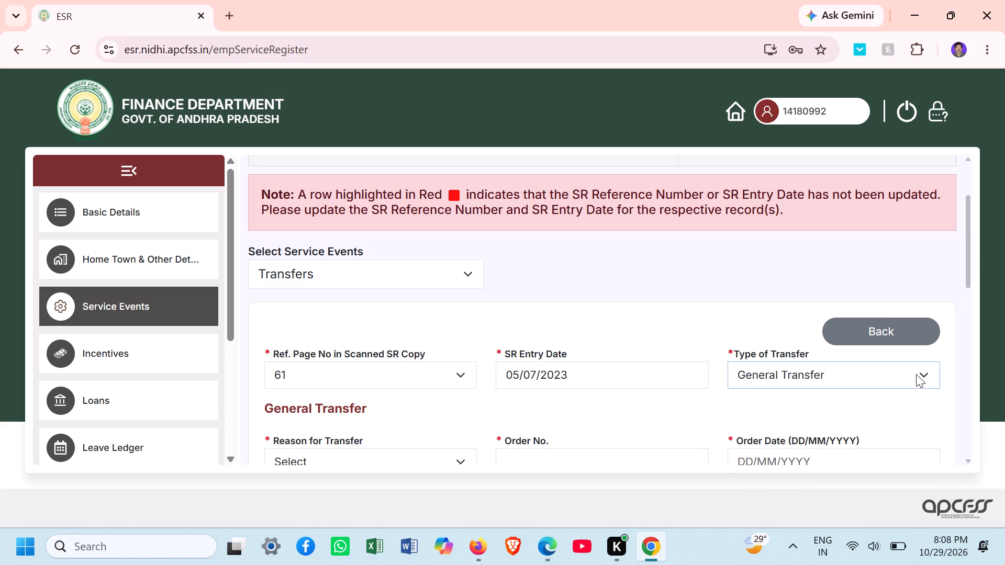
left_click(916, 374)
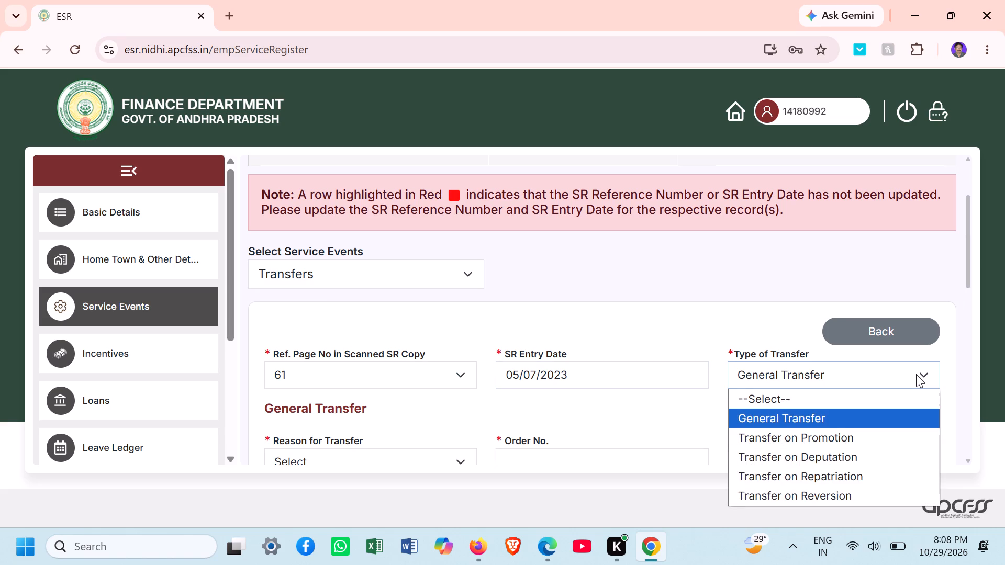
left_click(852, 431)
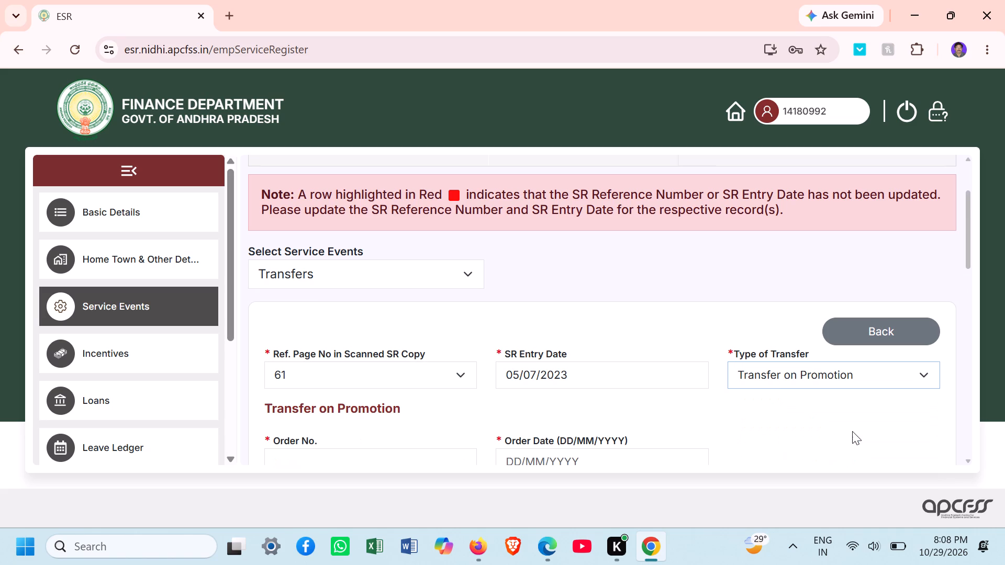
Enter Spl./DEO/2023 as the Order No. under Transfer on Promotion.
triple_click(967, 459)
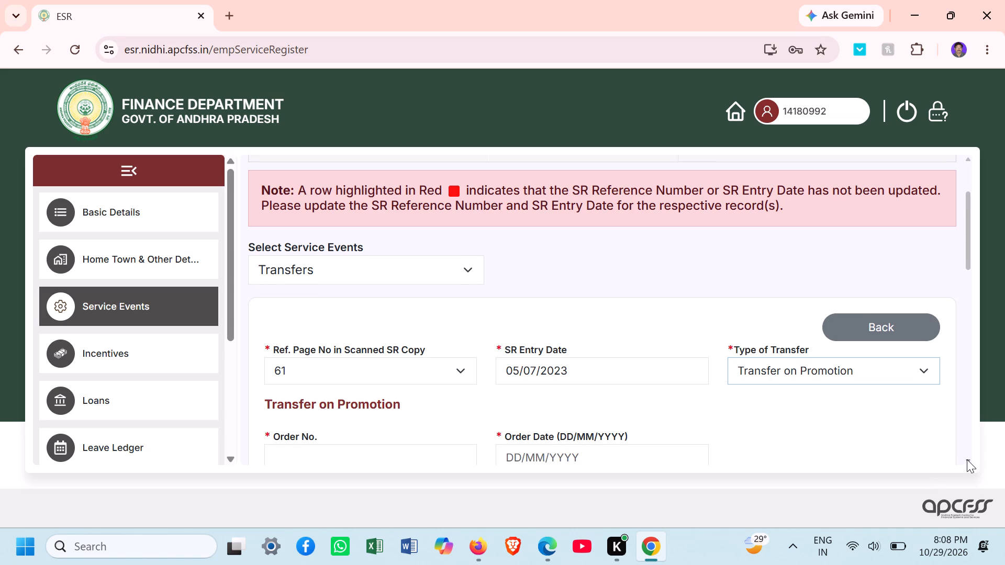
left_click(967, 459)
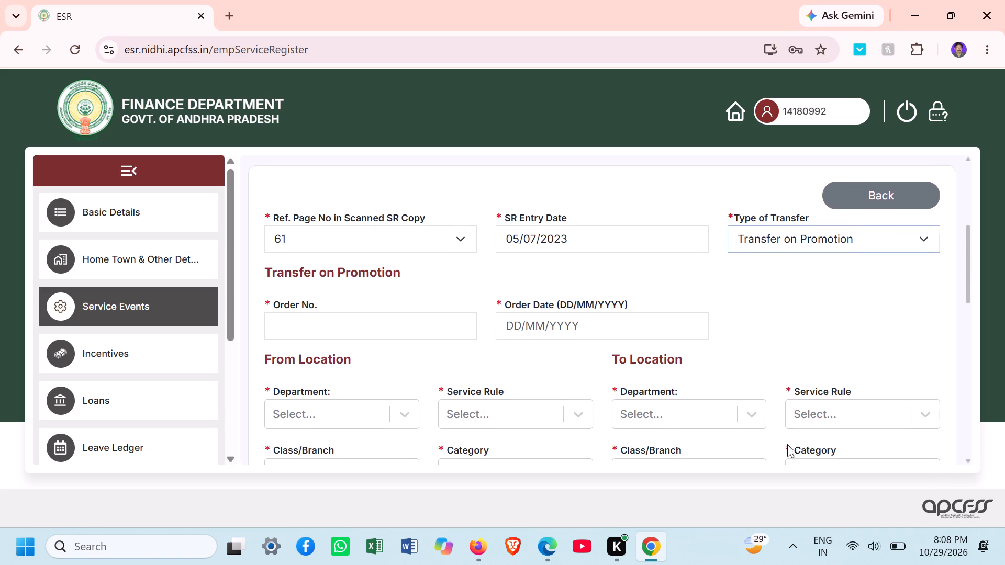
left_click(368, 323)
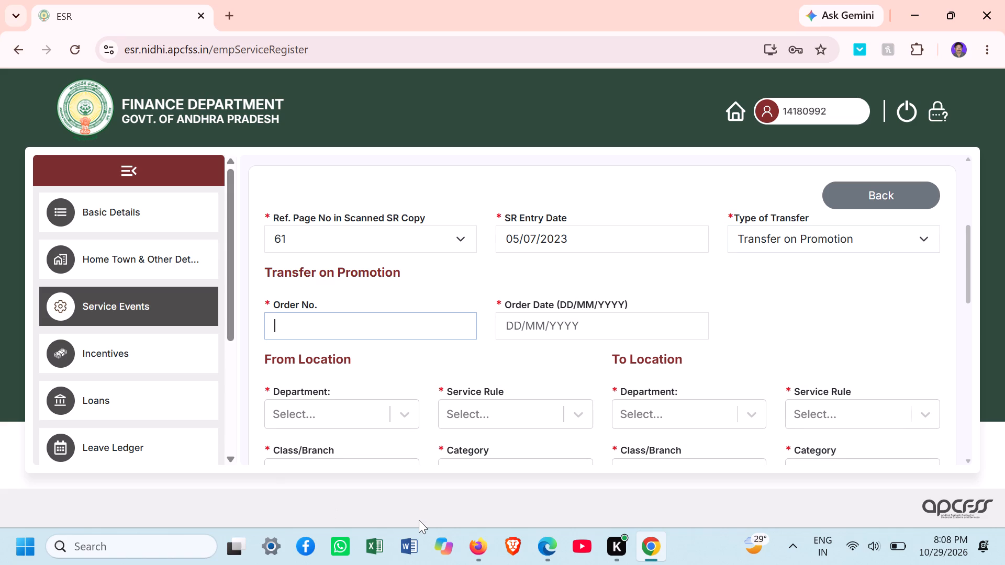
key("shift+s")
type("pl")
key("period")
key("slash")
type("DE")
key("shift+o")
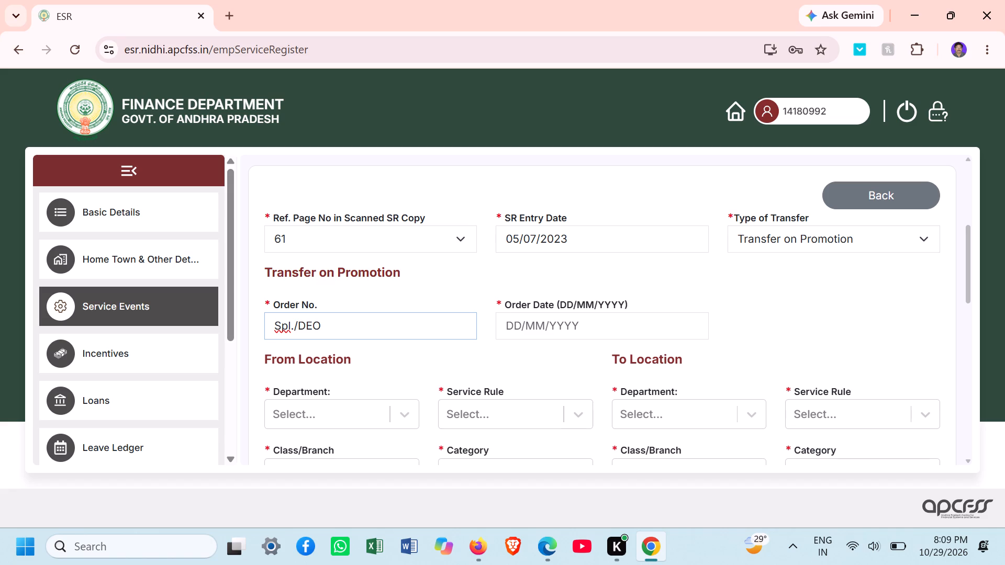
key("slash")
type("2023")
Set the Order Date of the promotion transfer to 09/06/2023.
left_click(549, 322)
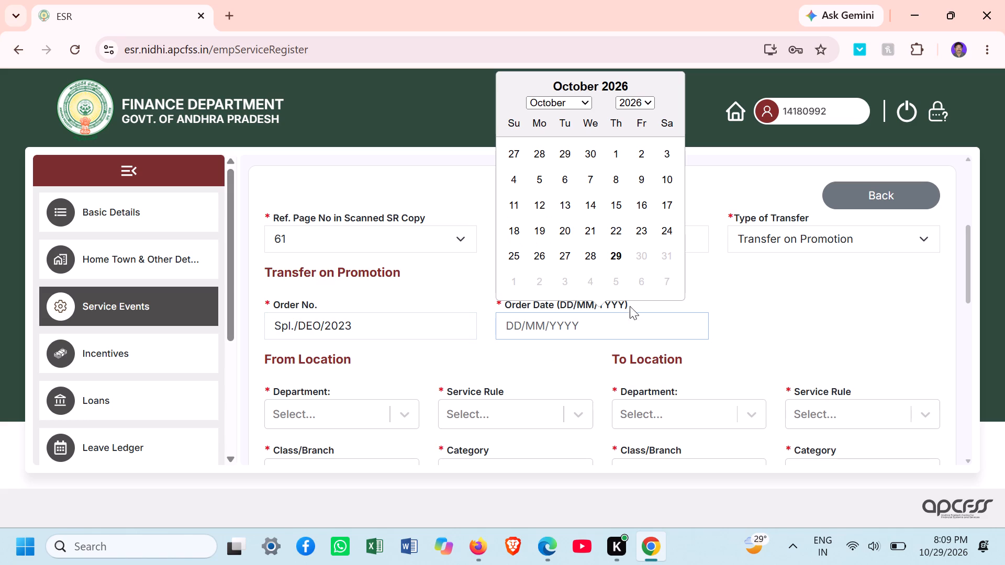
left_click(648, 103)
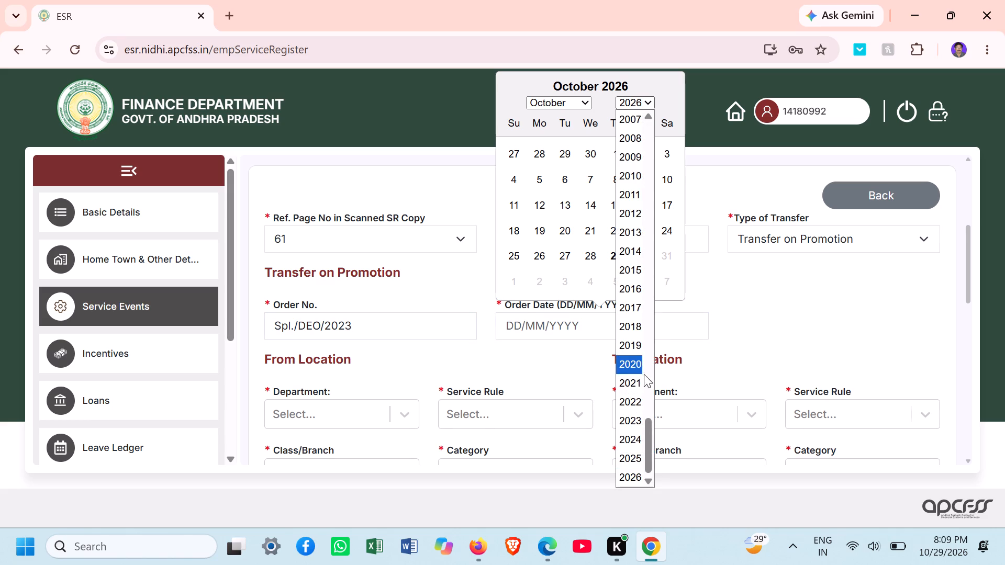
left_click(635, 424)
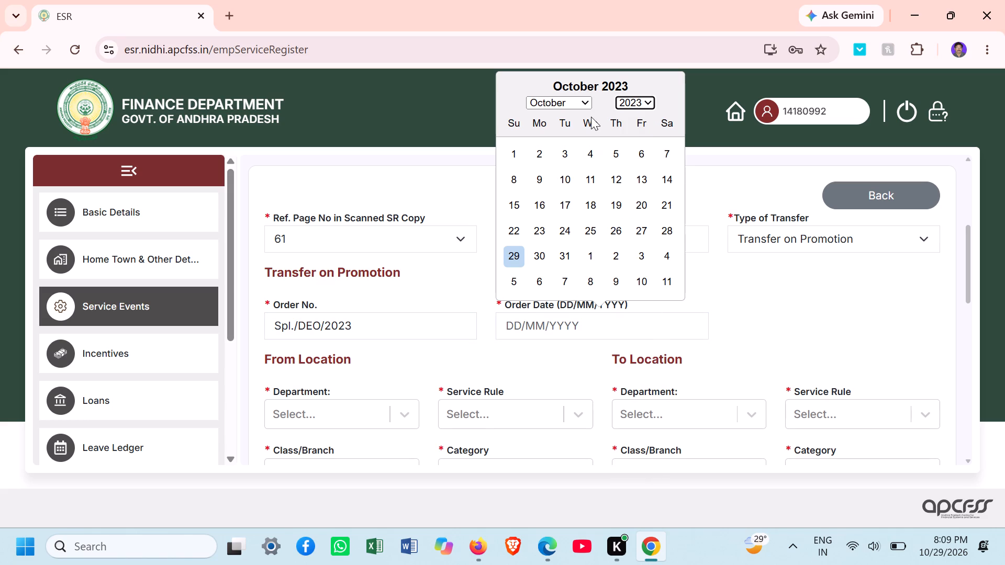
left_click(584, 100)
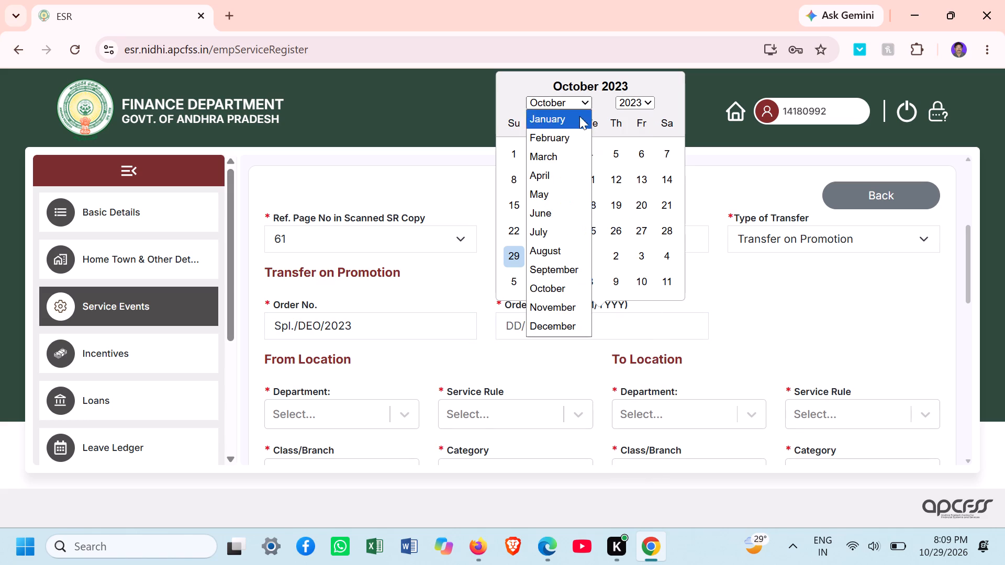
left_click(563, 213)
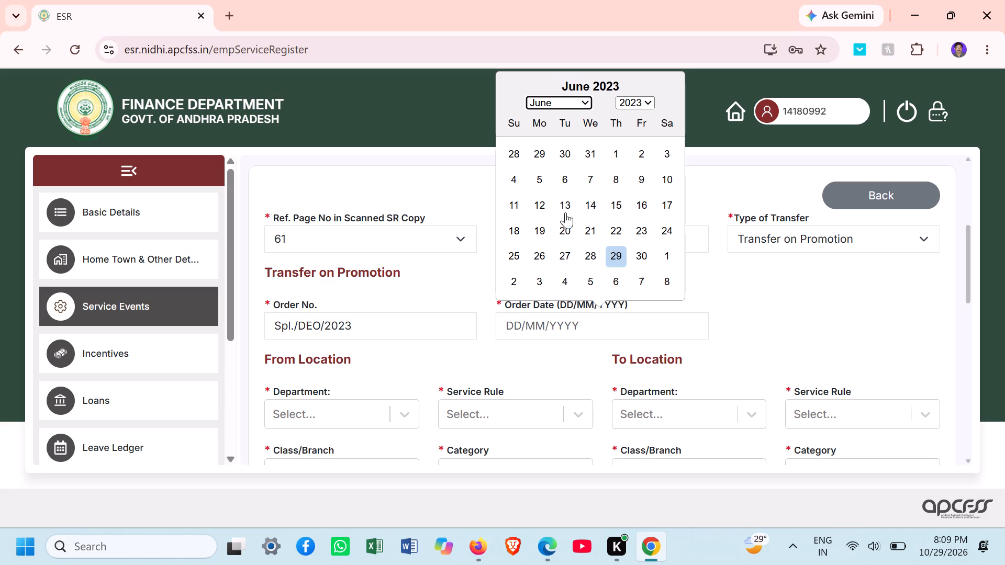
left_click(645, 183)
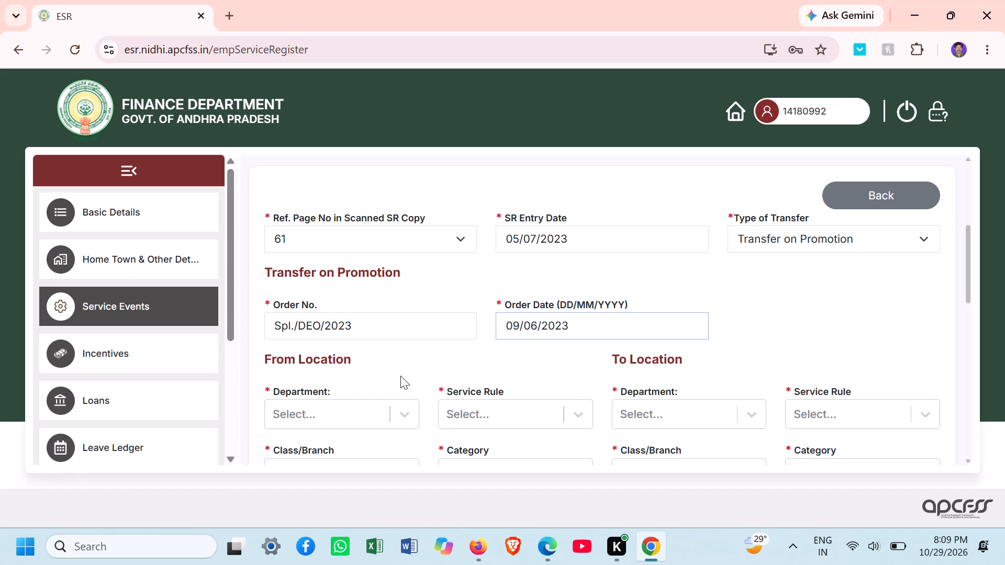
Set the From Location Department to ESE02-School Education Department.
left_click(971, 459)
left_click(971, 459)
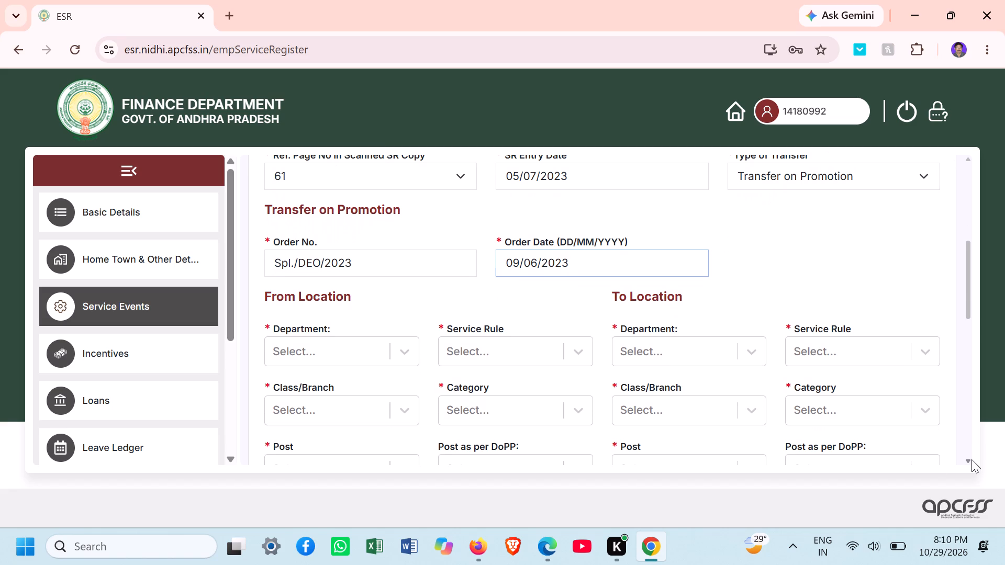
left_click(401, 344)
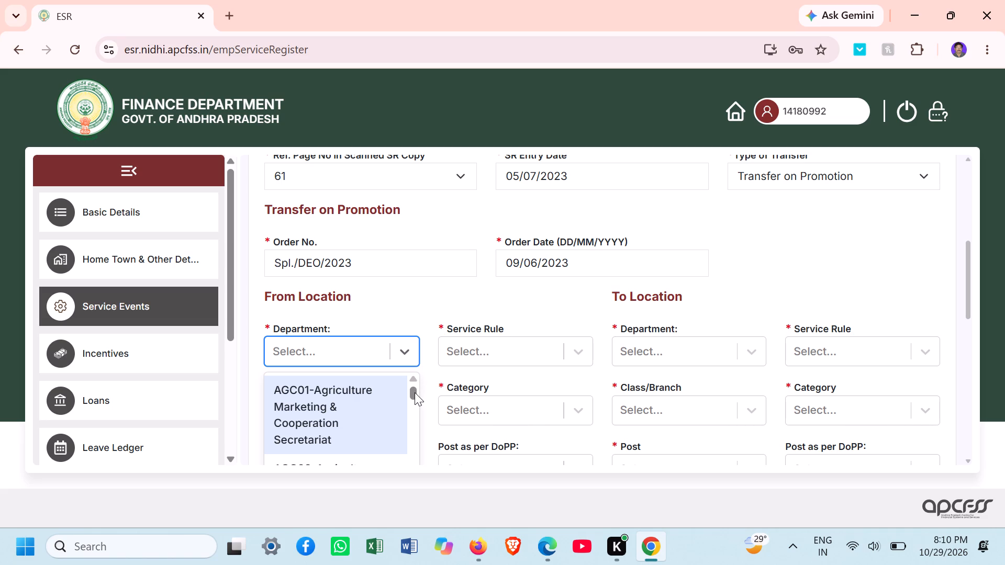
left_click_drag(415, 392, 415, 401)
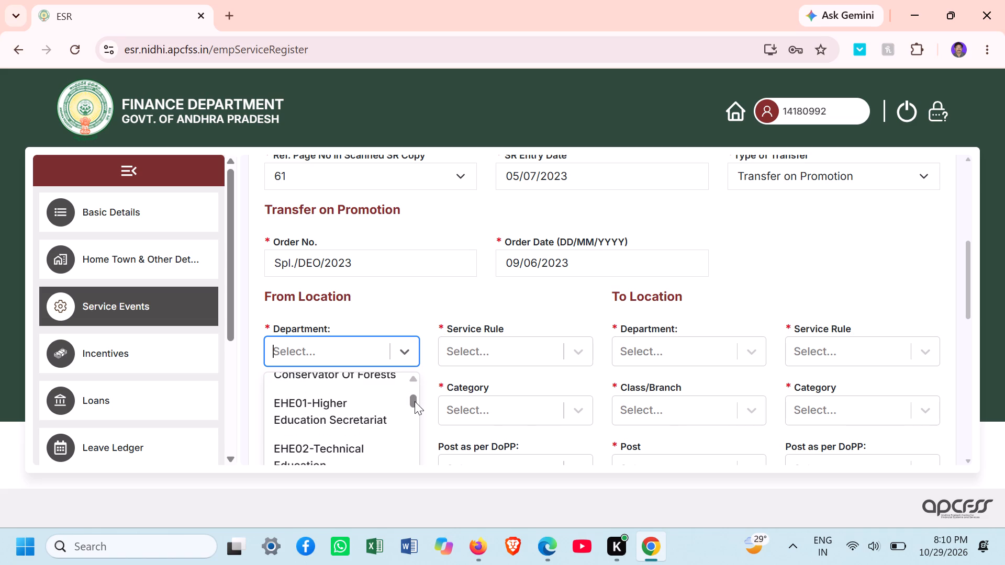
left_click_drag(415, 401, 415, 400)
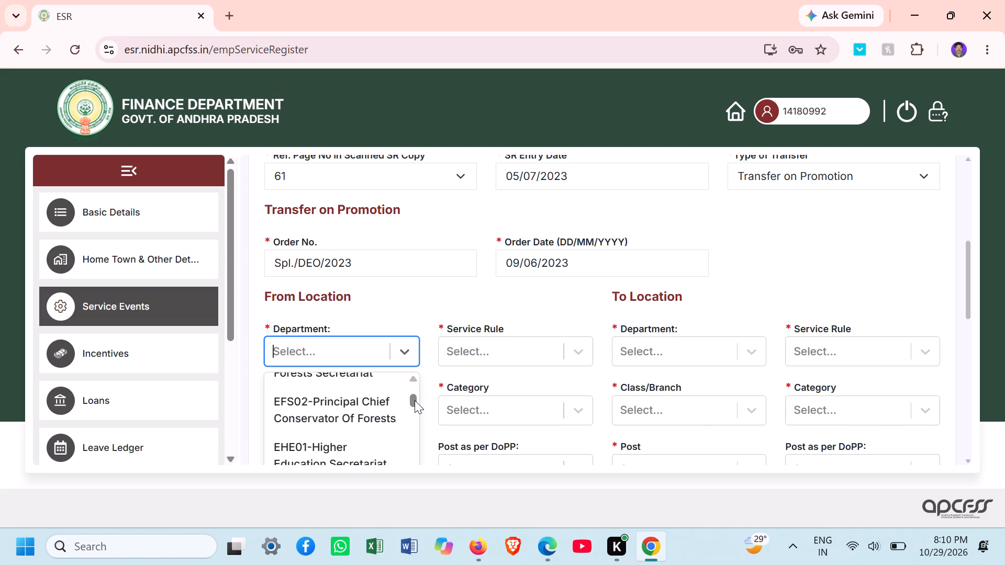
left_click_drag(415, 400, 420, 439)
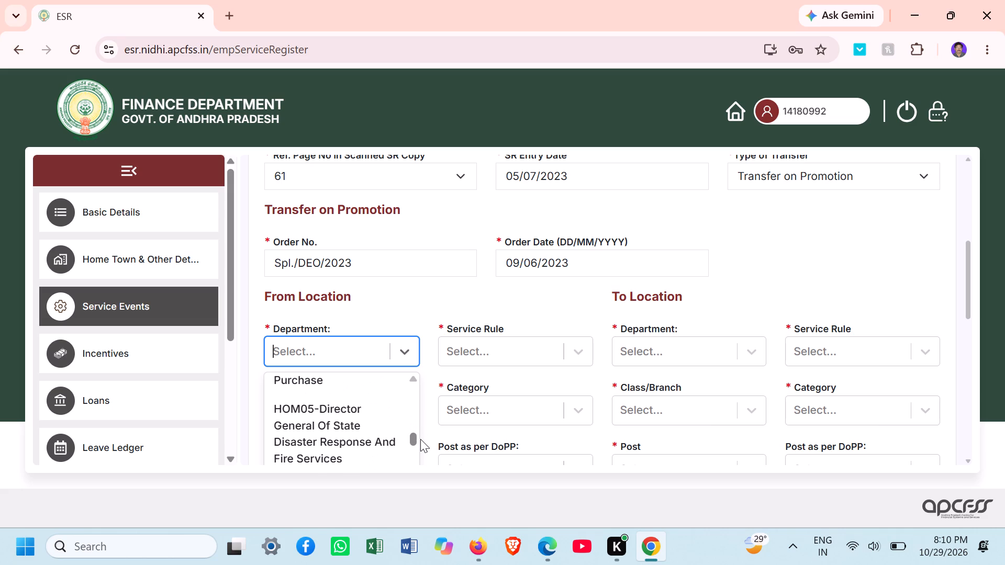
left_click_drag(420, 439, 424, 461)
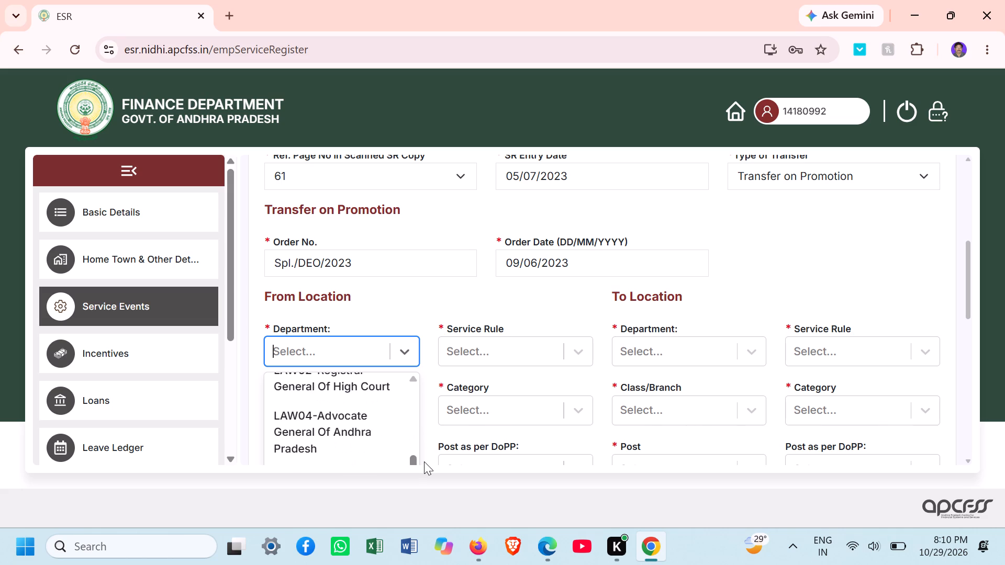
left_click_drag(424, 461, 413, 333)
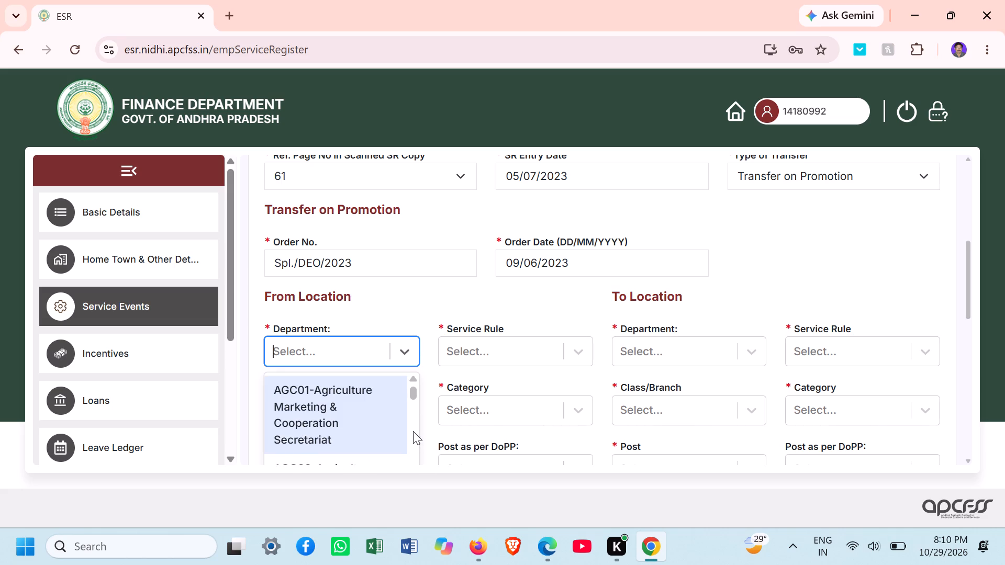
key("Down")
key("Down")
key("Down")
key("Down")
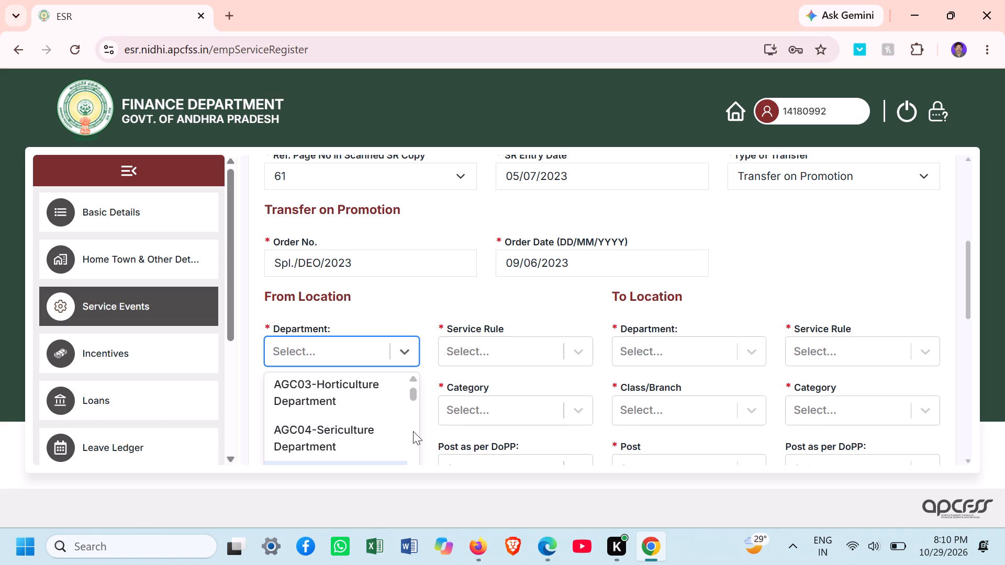
key("Down")
key("Down")
key("Down")
key("Down")
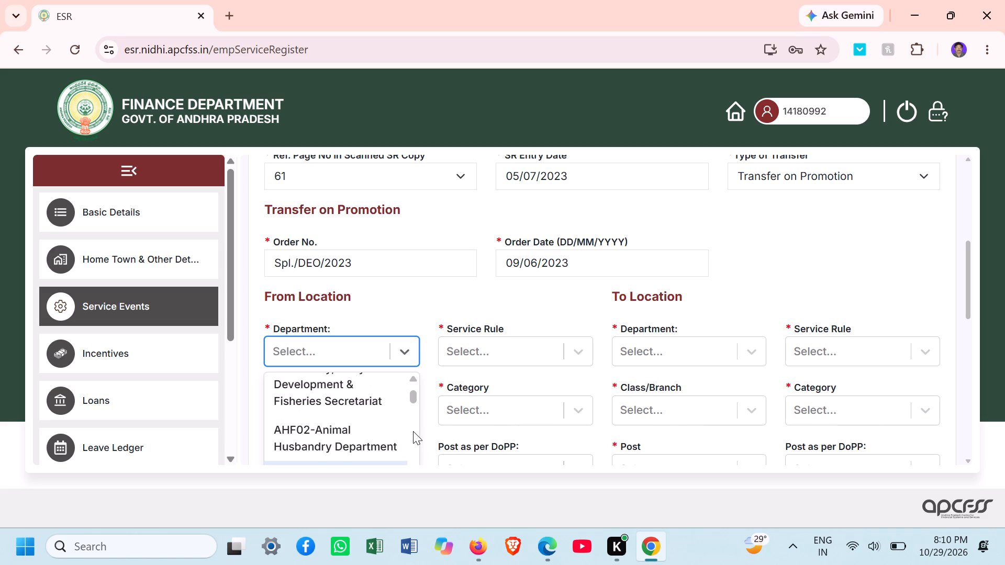
key("Down")
key("Down")
key("Down")
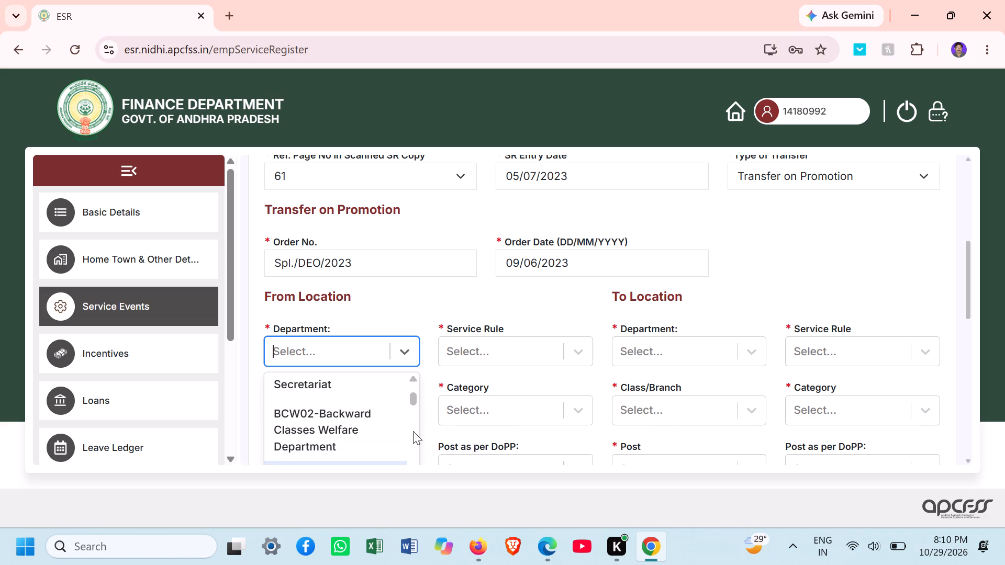
key("Down")
key("Down")
key("Down")
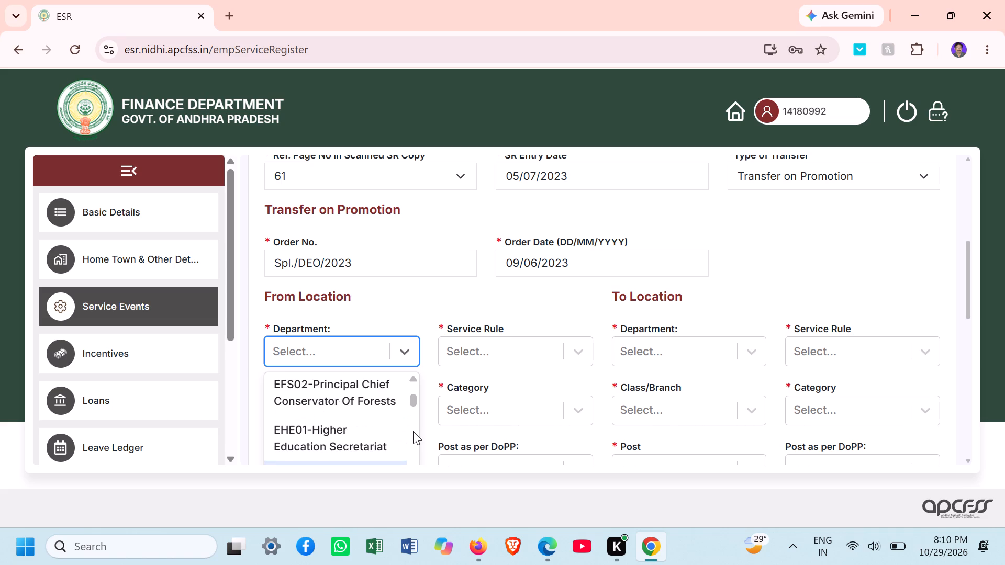
key("Down")
key("Down")
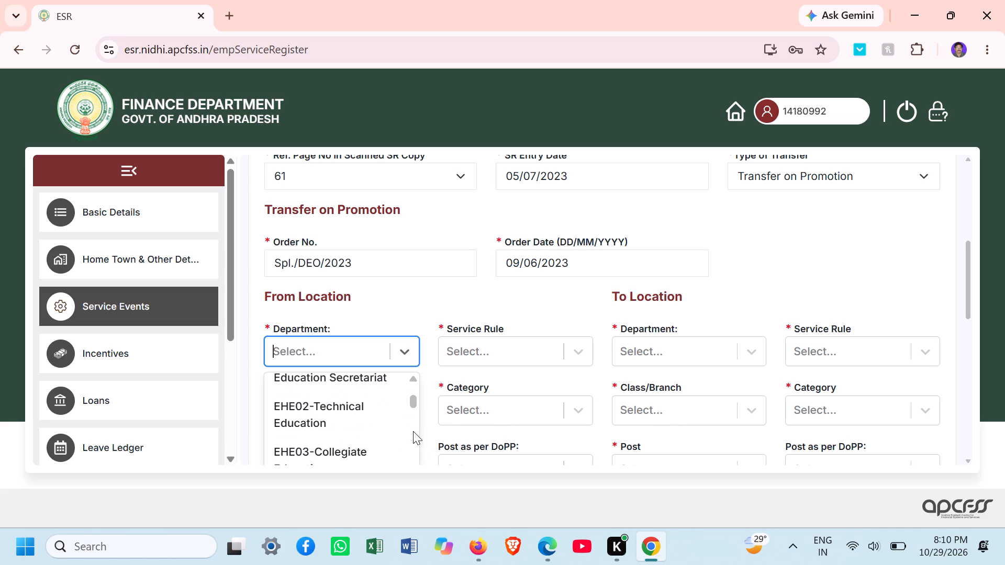
key("Down")
key("Down")
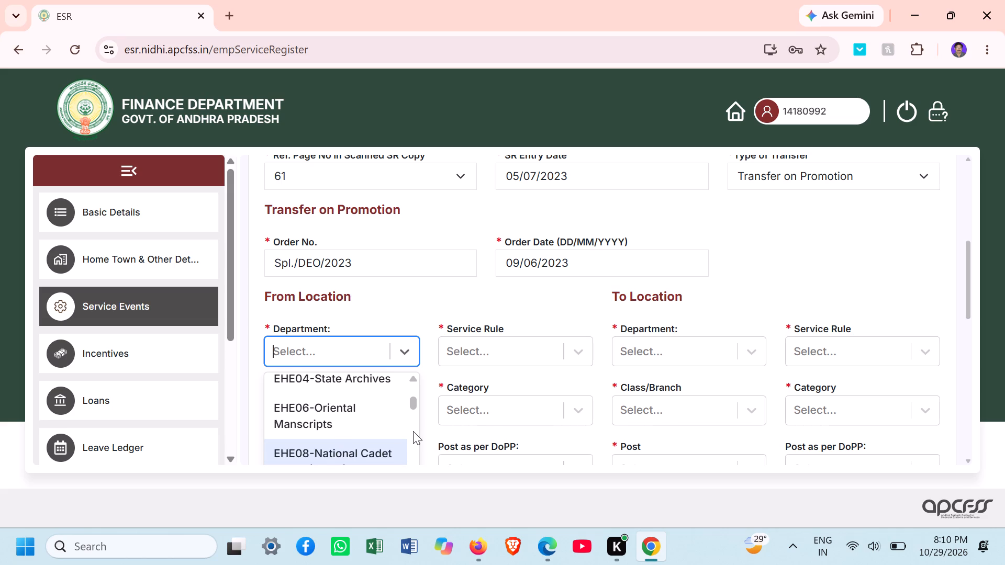
key("Down")
key("Down")
key("Down")
key("Down")
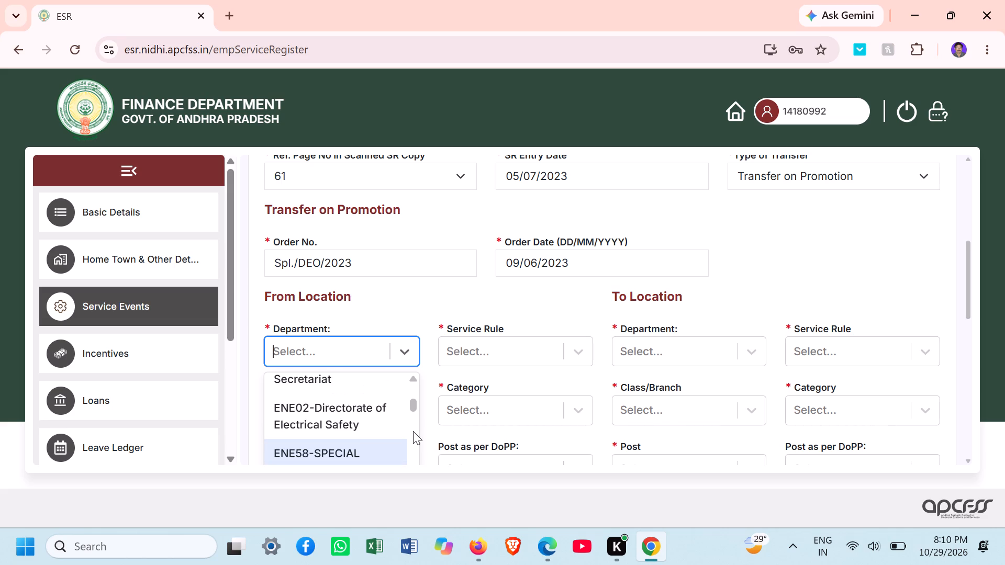
key("Down")
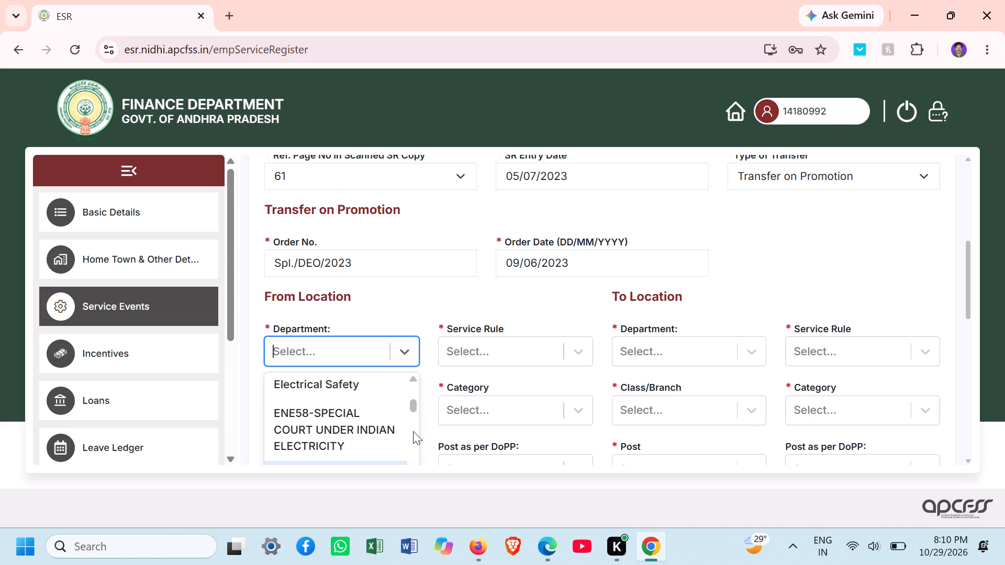
key("Down")
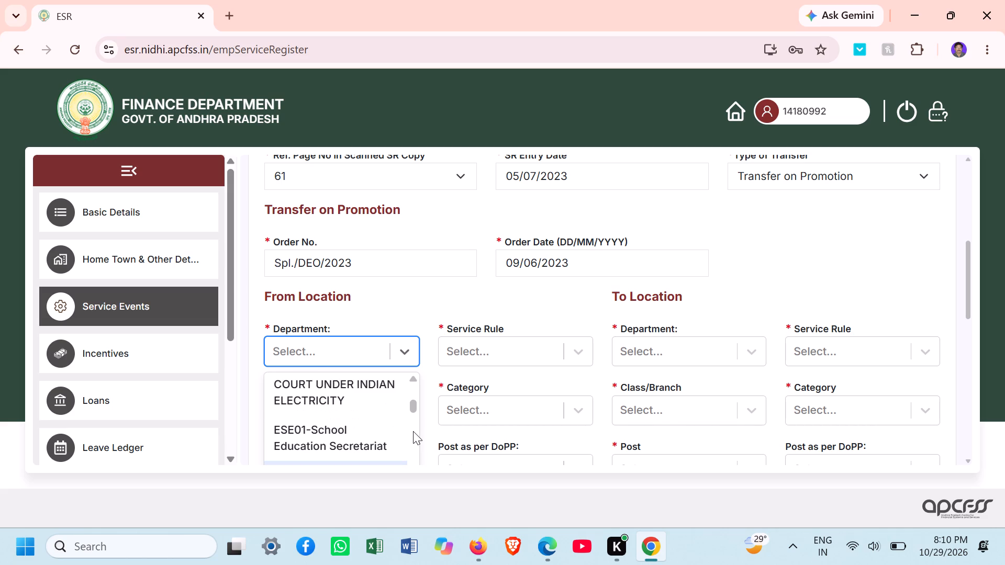
key("Down")
key("Down")
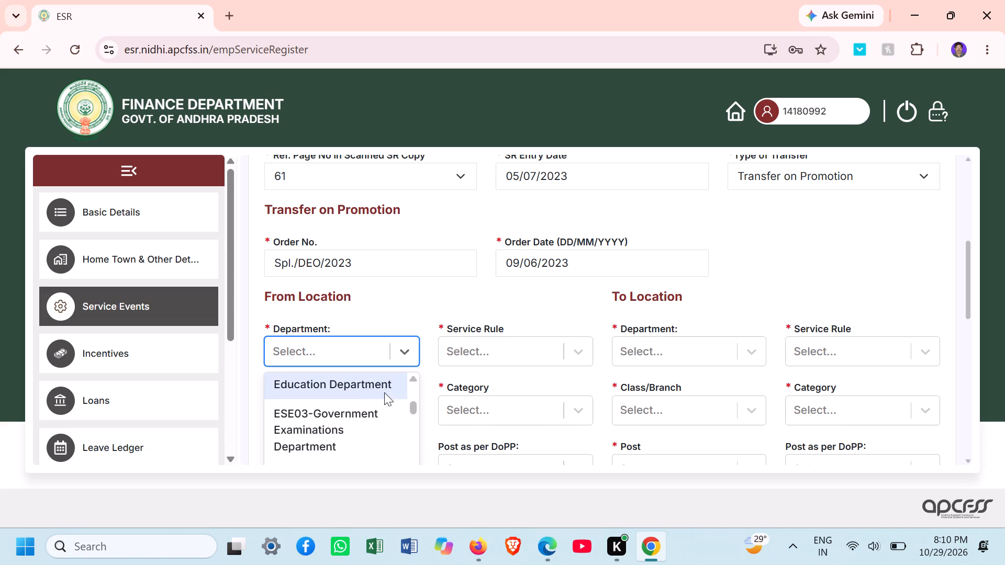
left_click(368, 381)
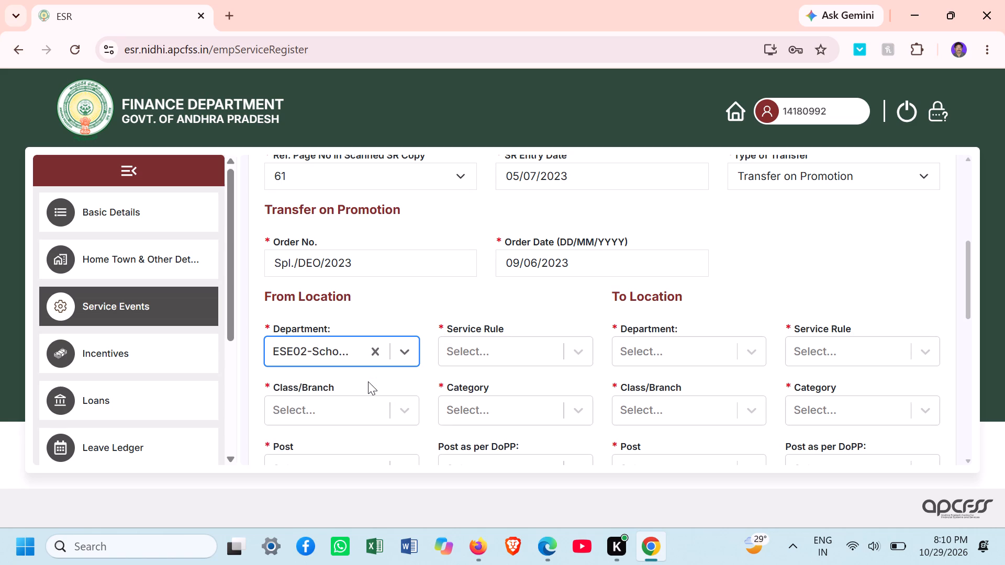
Set the From Location Service Rule to A.P. SCHOOL EDUCATIONAL SUBORDINATE SERVICE RULES.
left_click(577, 353)
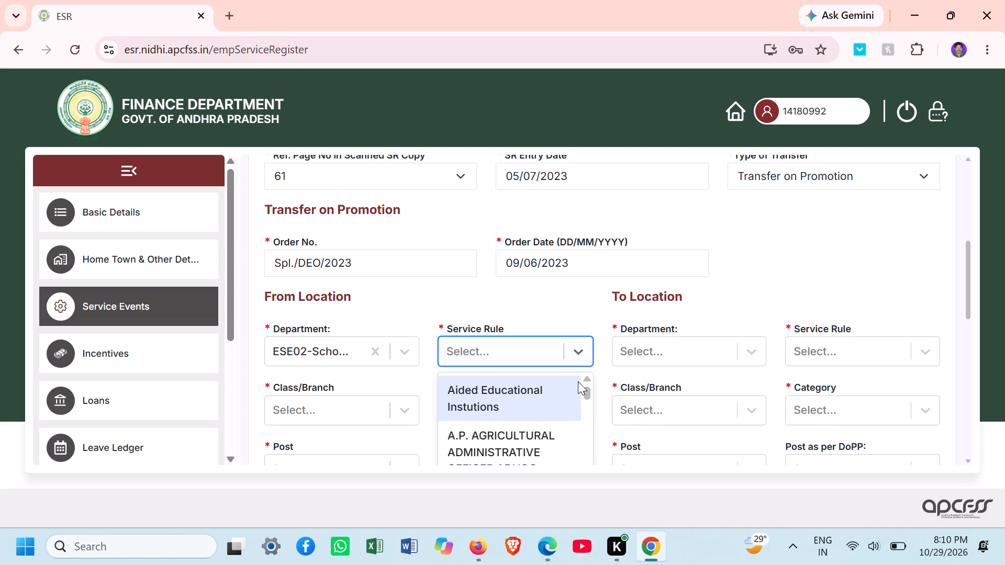
left_click(579, 356)
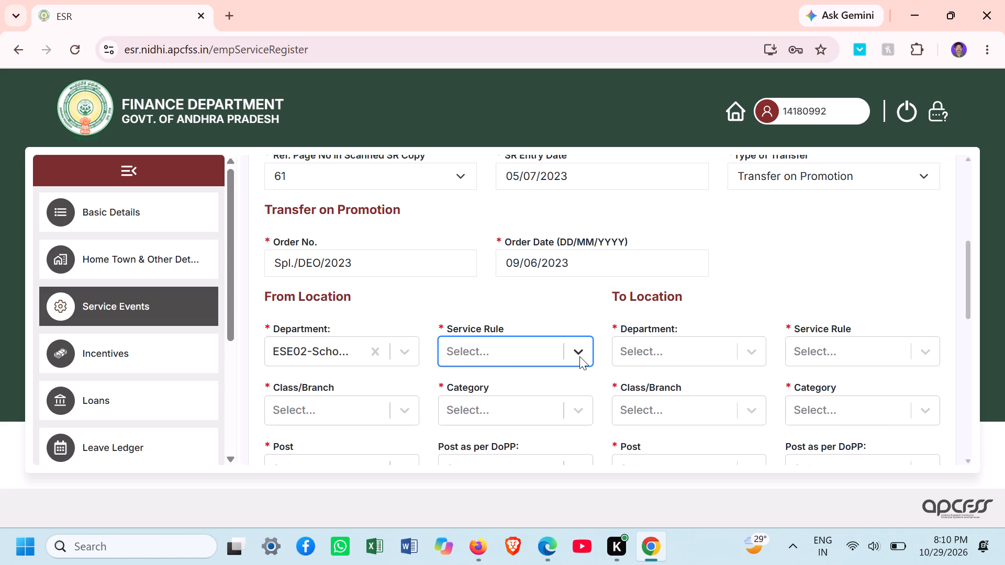
left_click(579, 356)
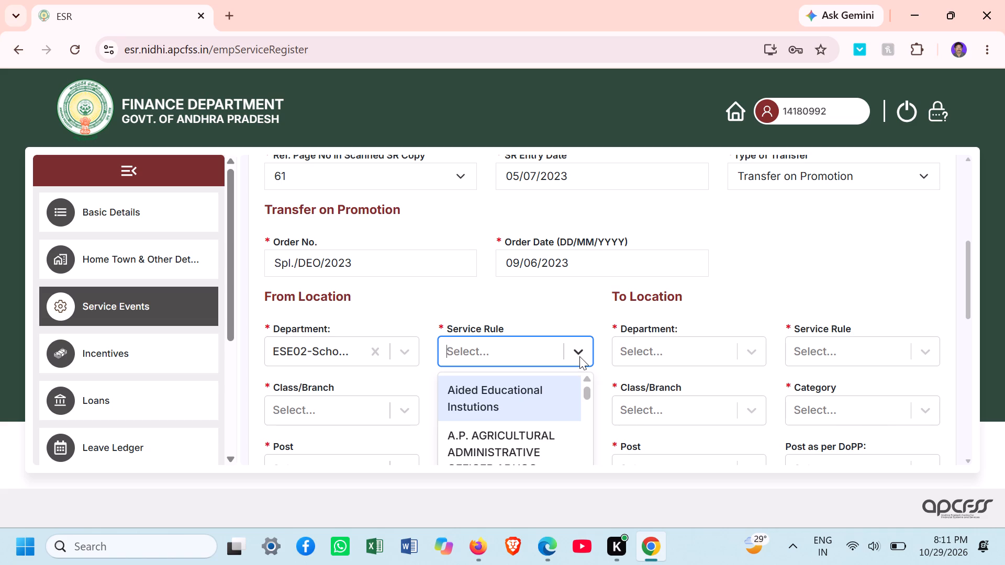
key("Down")
key("Down")
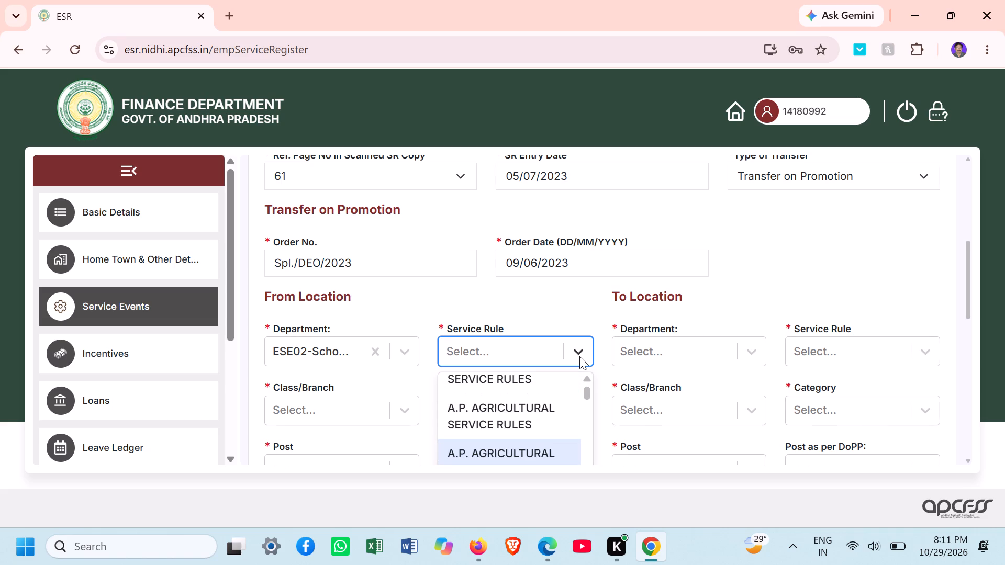
key("Down")
key("Down")
key("Down")
key("Down")
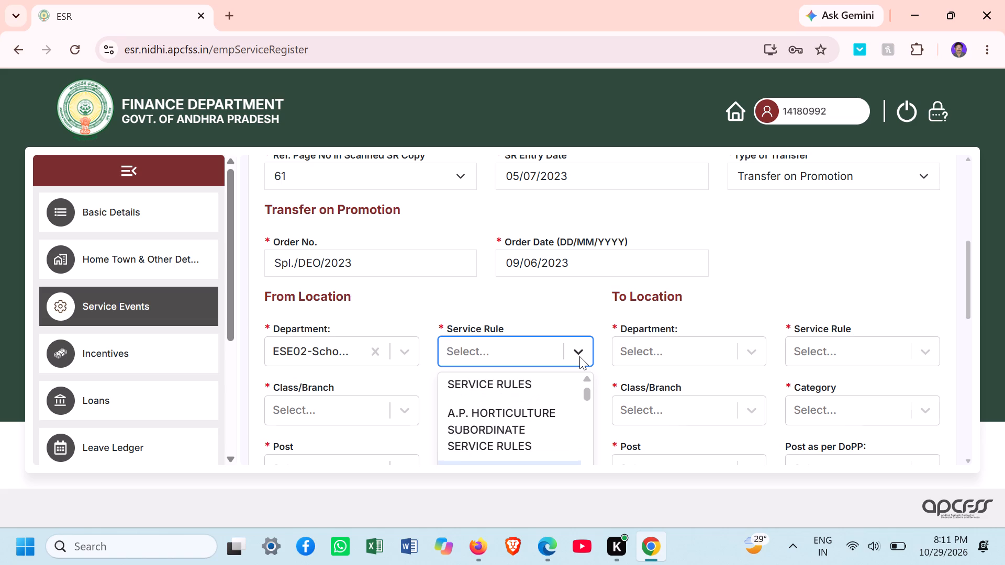
key("Down")
key("Down")
key("Down")
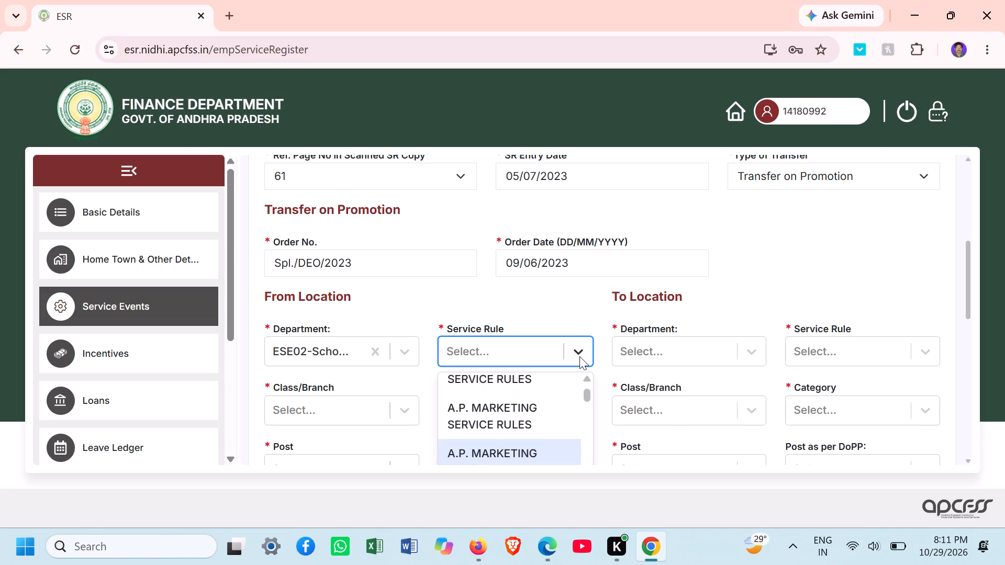
key("Down")
key("Down")
key("Down")
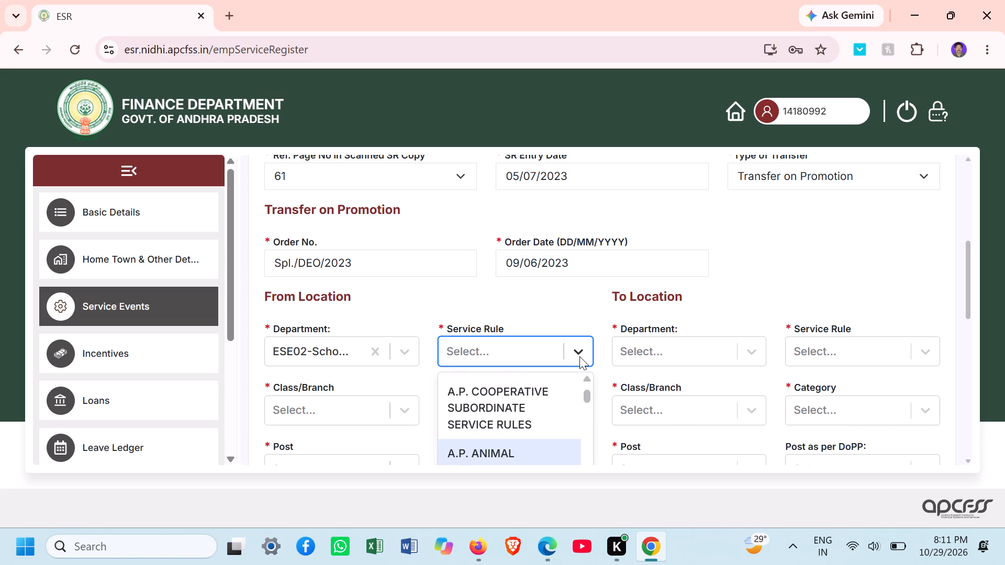
key("Down")
key("Down")
key("Down")
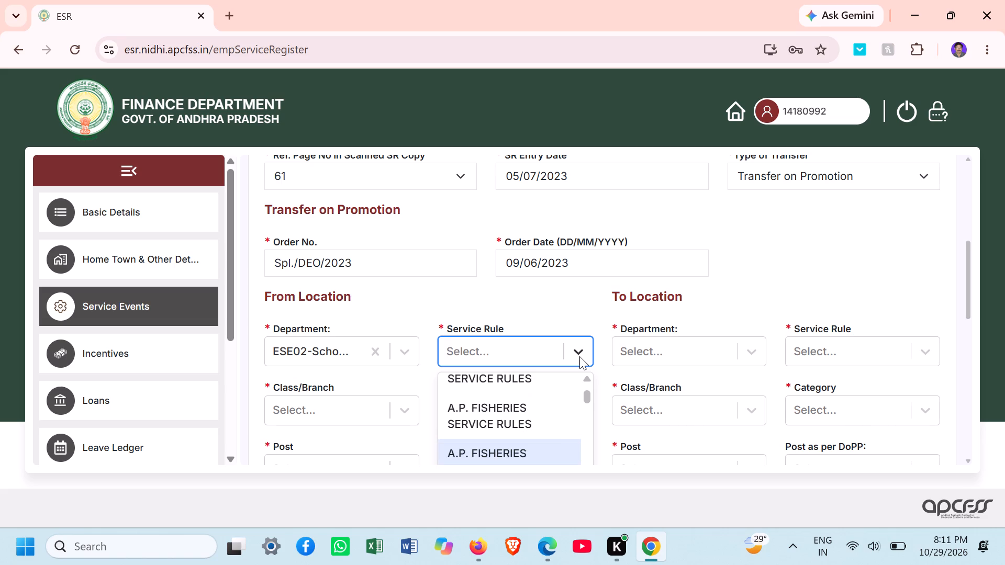
key("Down")
key("Down")
key("Down")
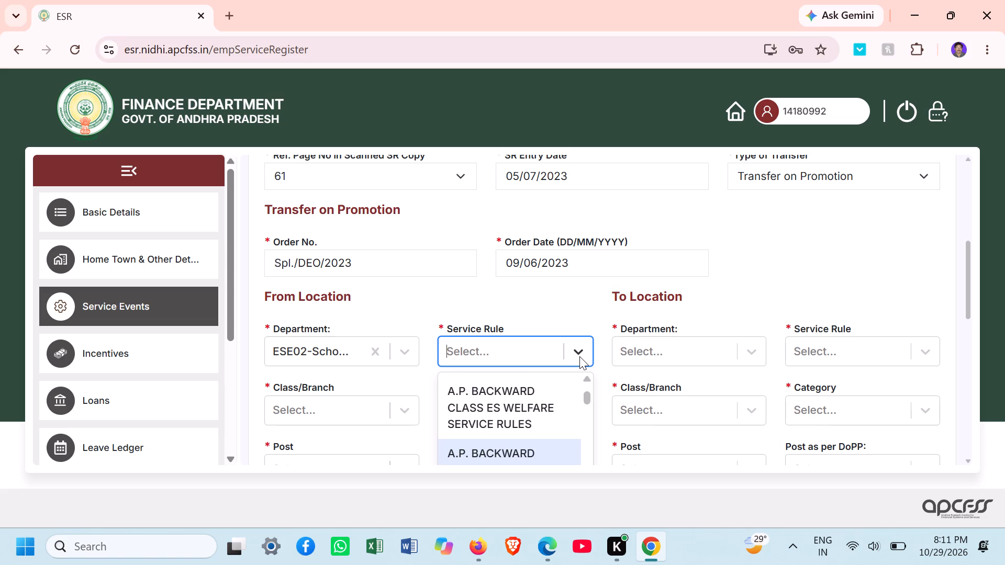
key("Down")
key("Down")
key("Down")
key("Down")
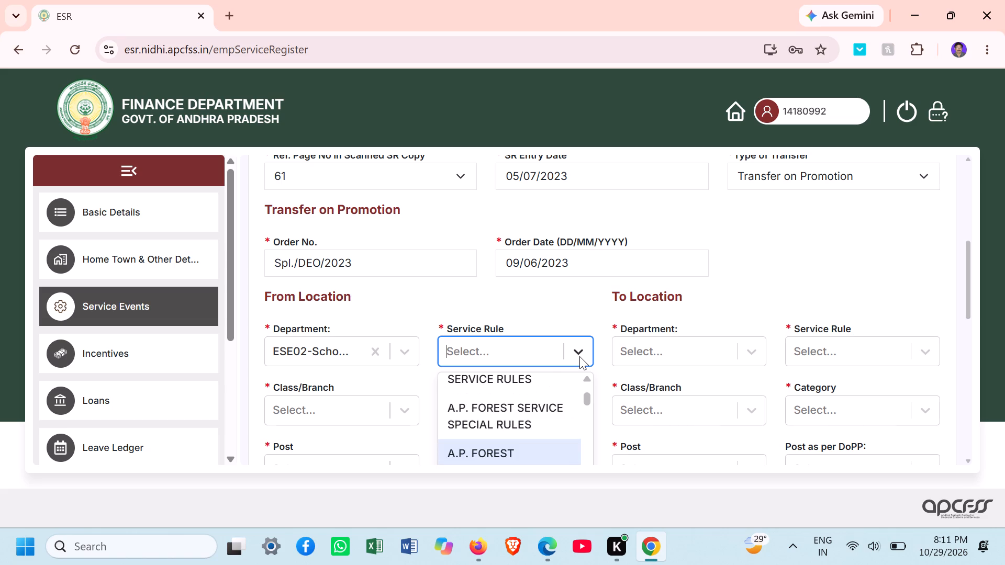
key("Down")
key("Down")
key("Down")
key("Down")
key("Down")
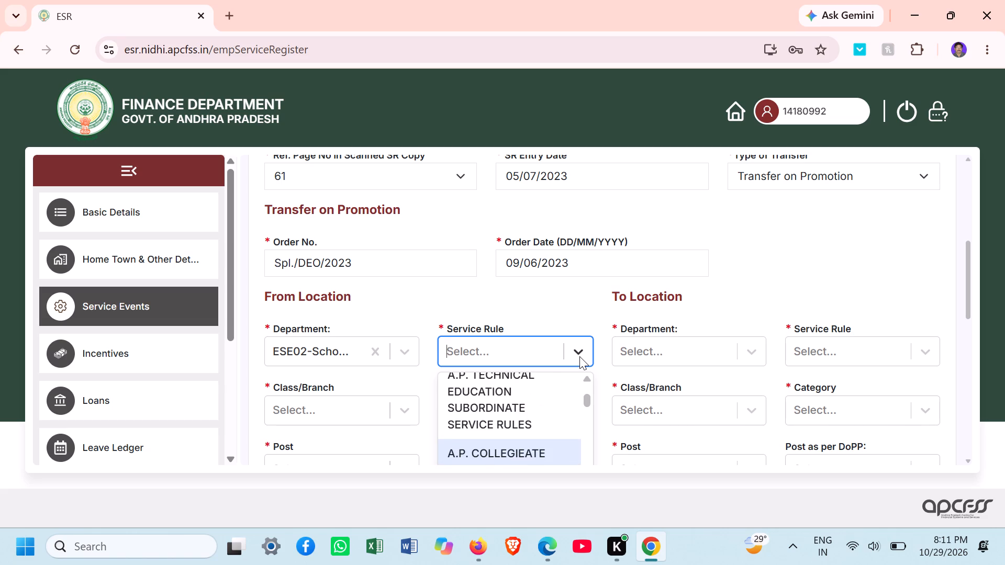
key("Down")
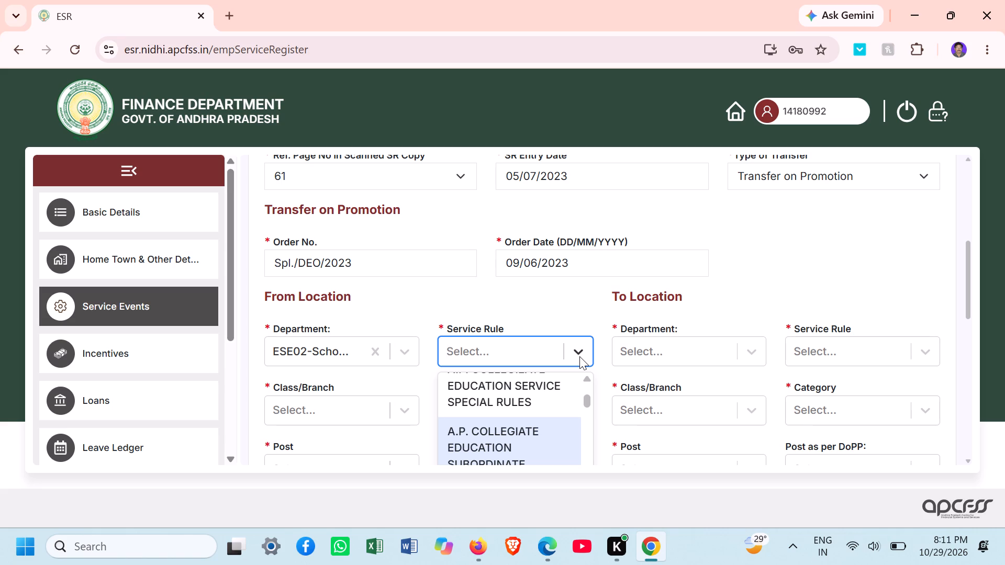
key("Down")
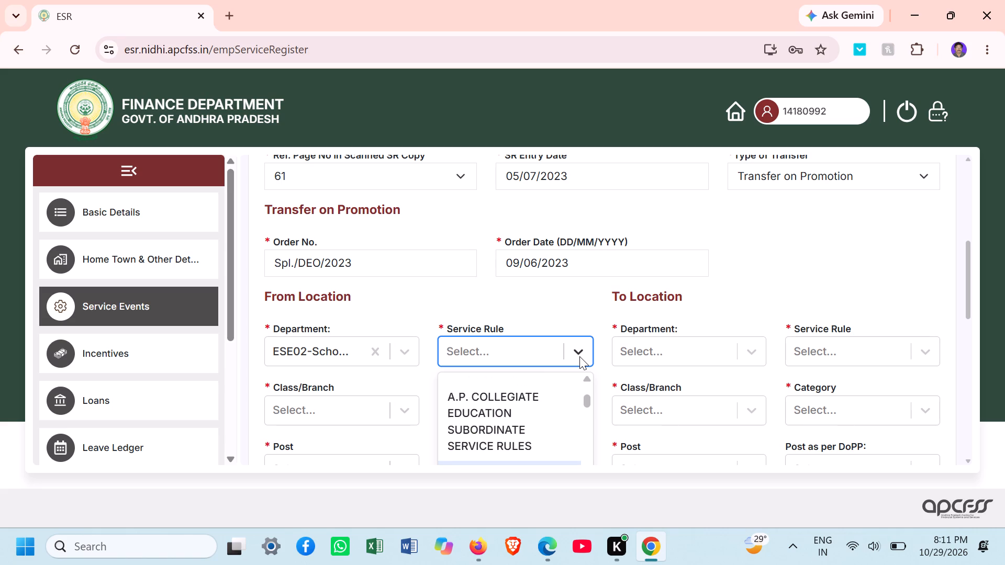
key("Down")
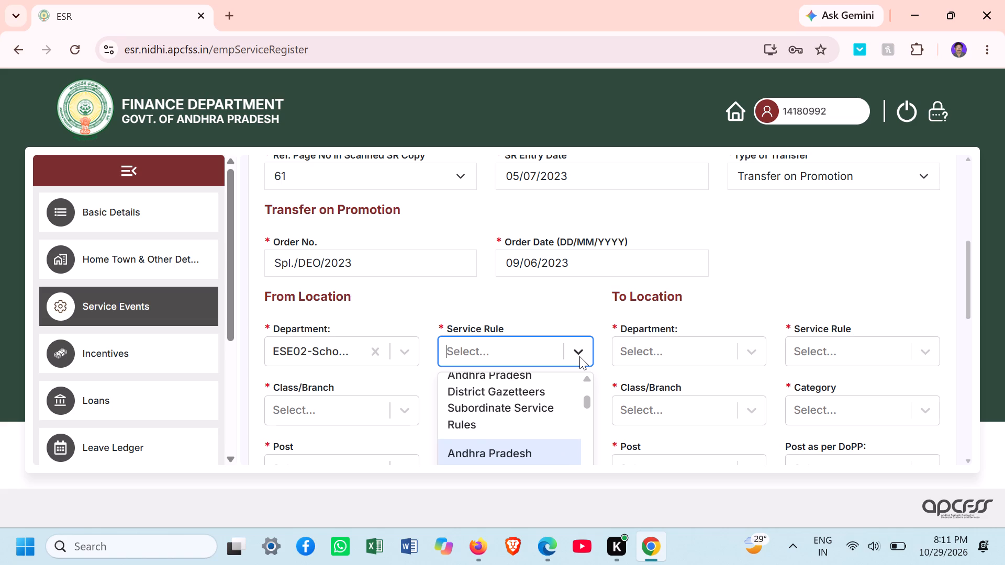
key("Down")
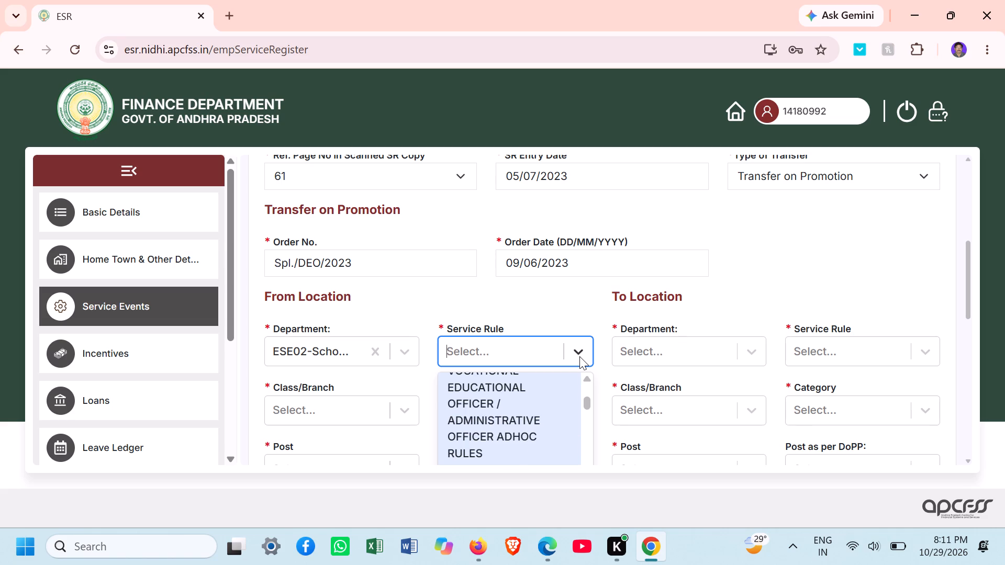
key("Down")
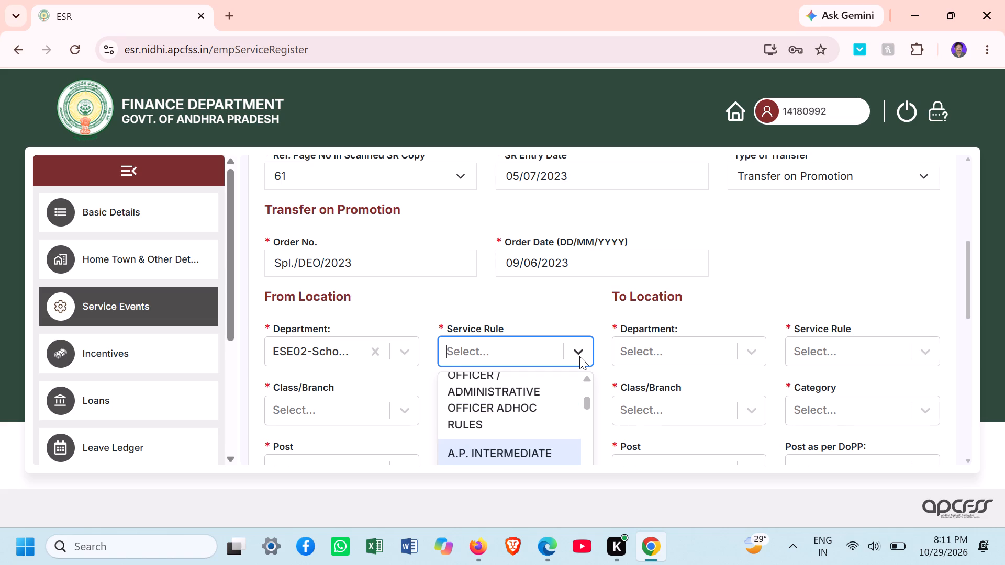
key("Down")
key("Down")
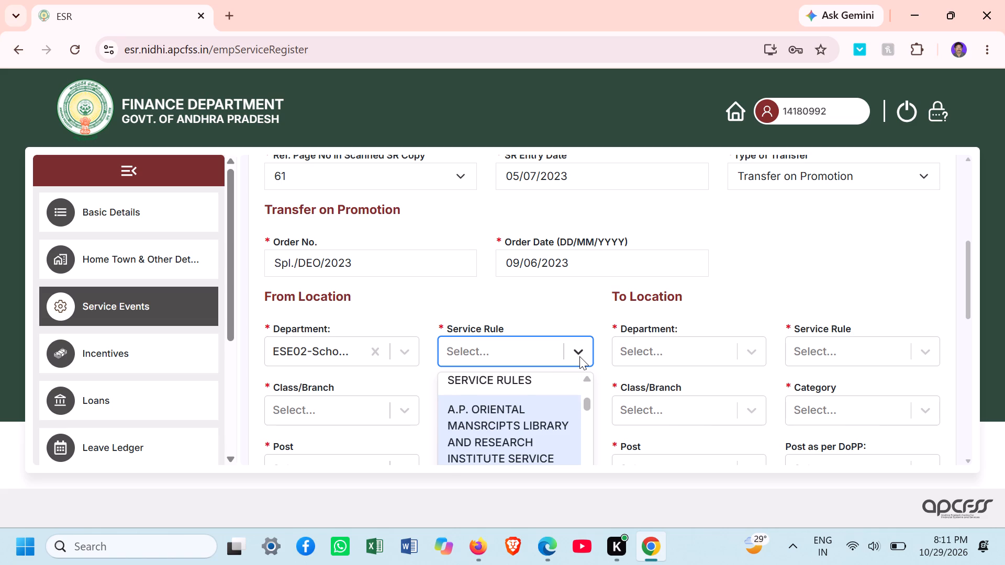
key("Down")
key("Down")
key("Down")
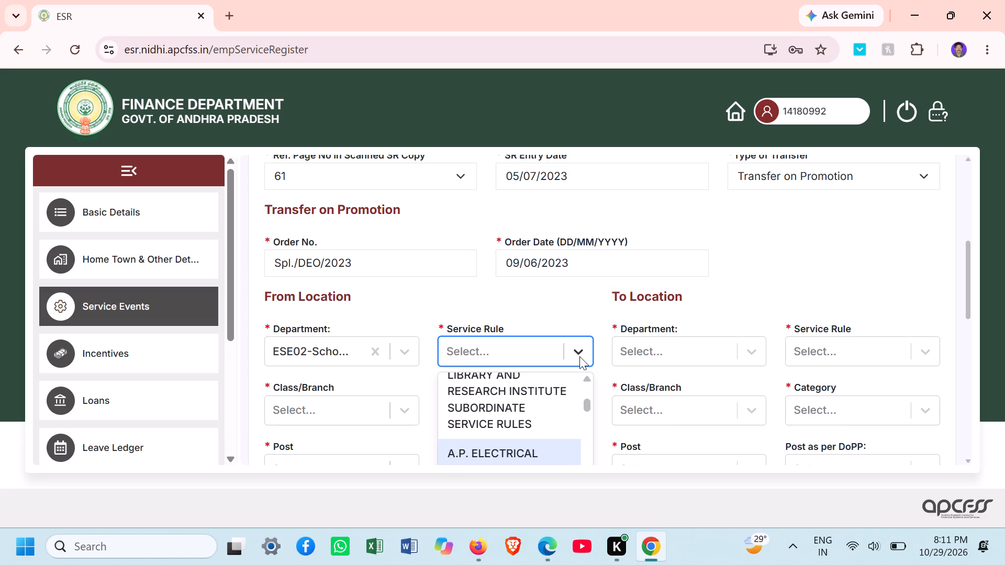
key("Down")
key("Down")
key("Down")
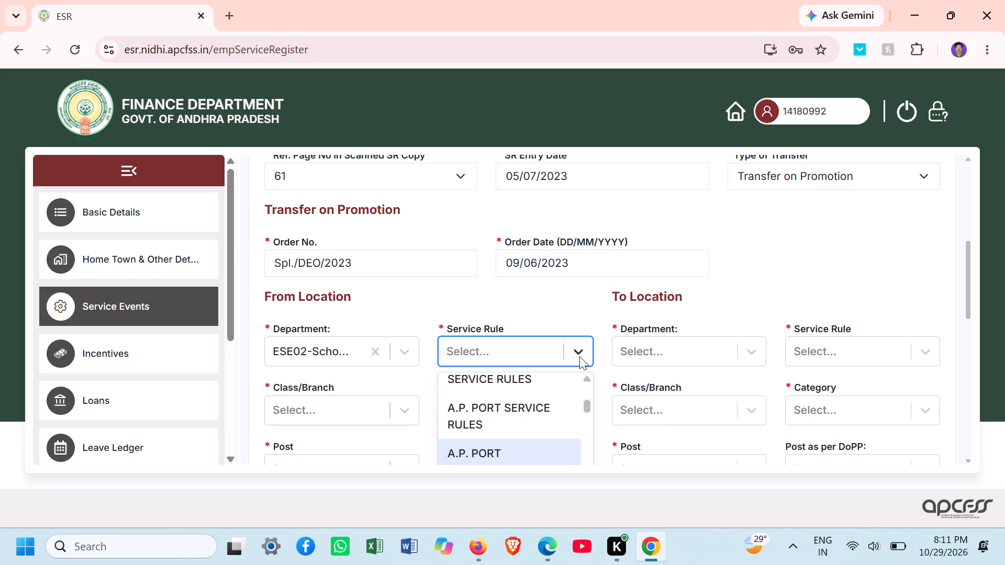
key("Down")
key("Down")
key("Down")
key("Up")
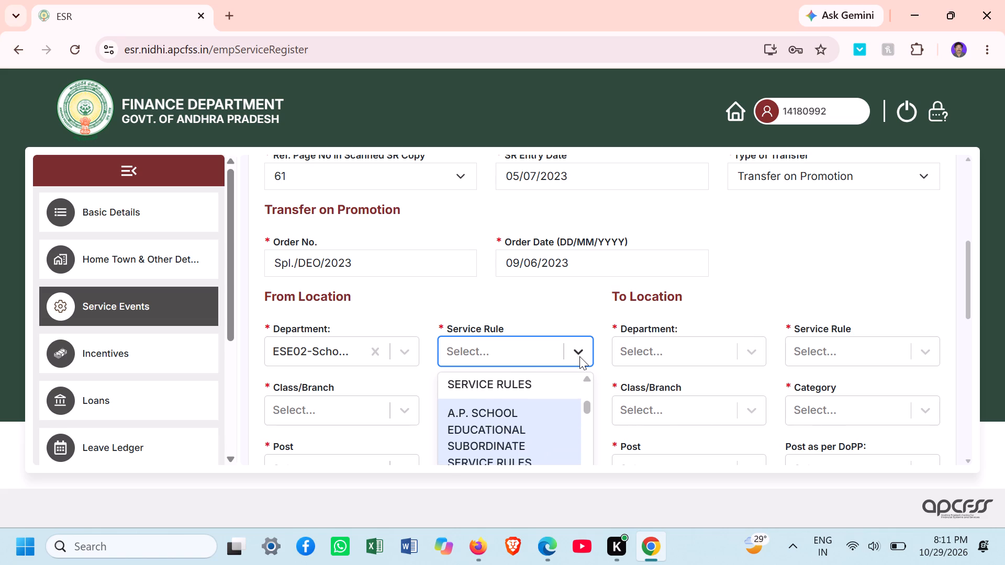
left_click(484, 435)
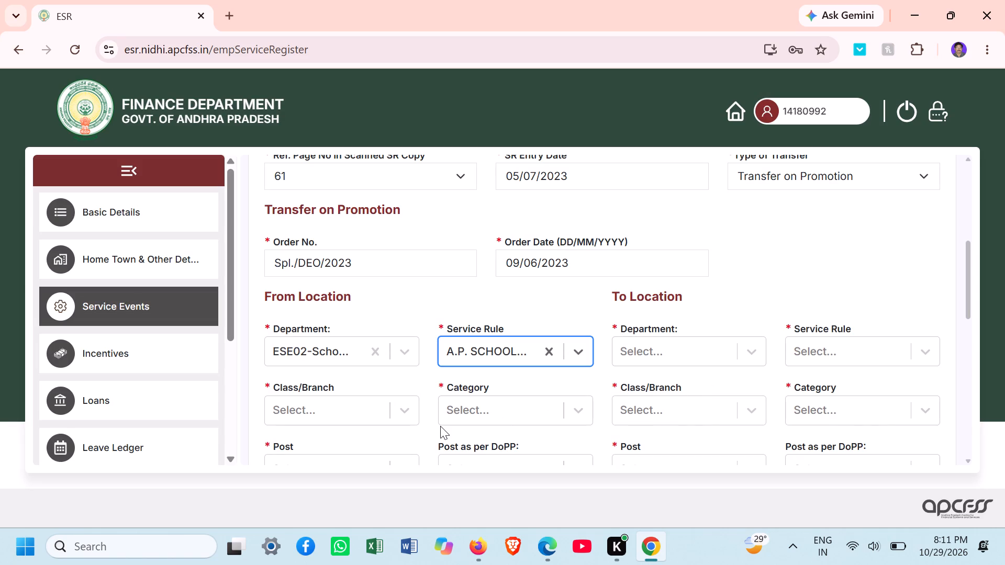
Set the From Location Class/Branch to BRANCH-I.
left_click(406, 411)
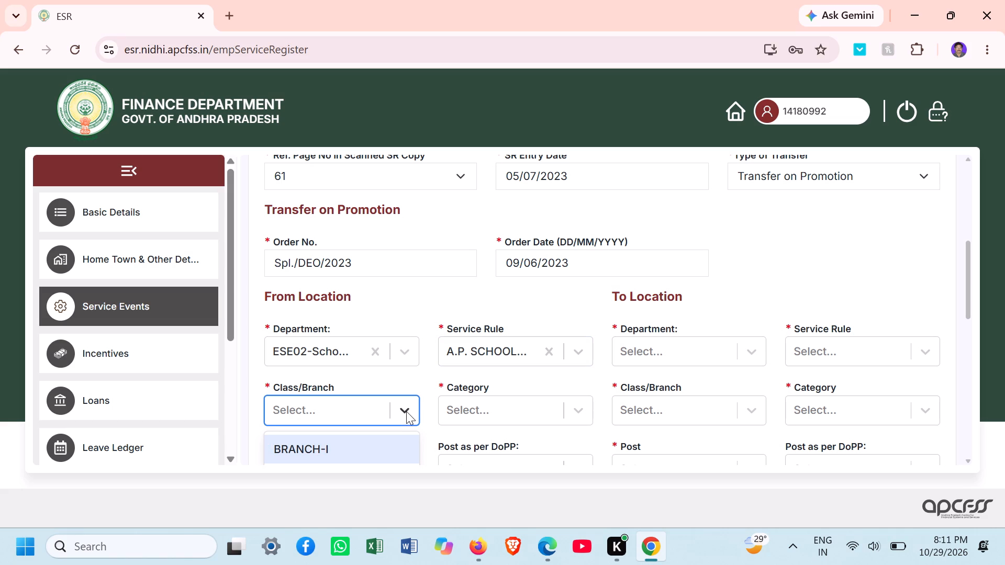
left_click(349, 452)
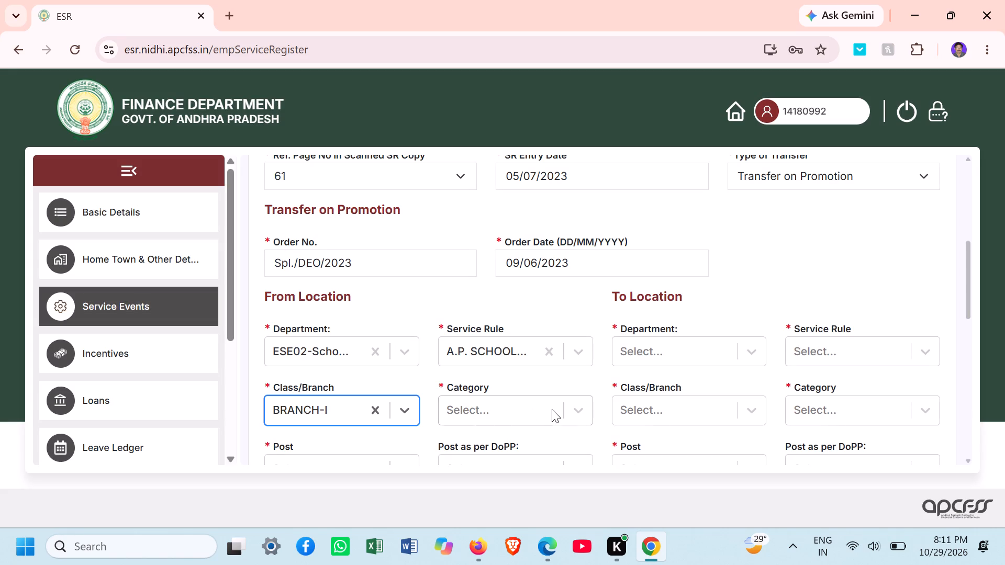
Review the From Location Category, Service Rule and Class/Branch options for a better match, keeping the chosen values.
left_click(579, 413)
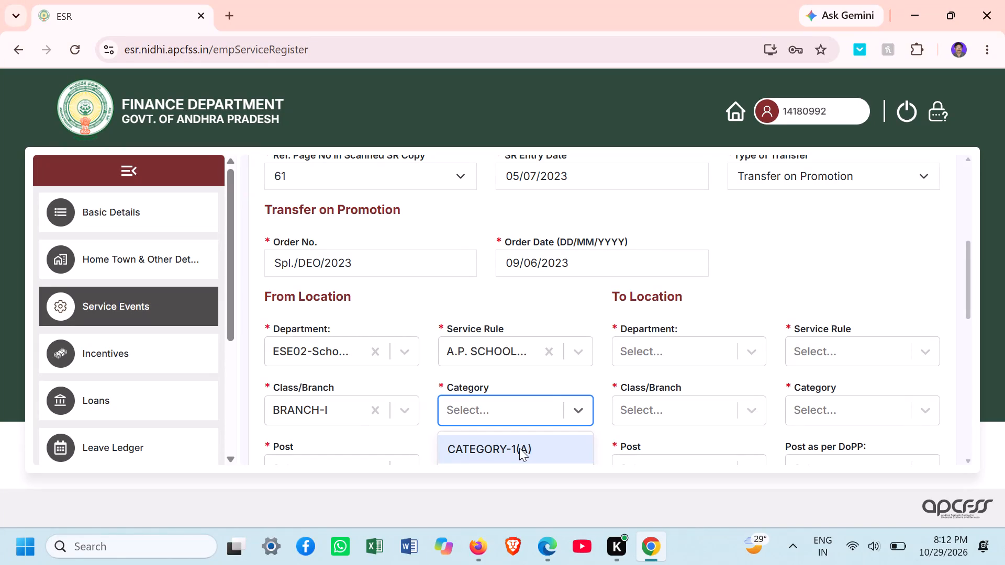
left_click(580, 354)
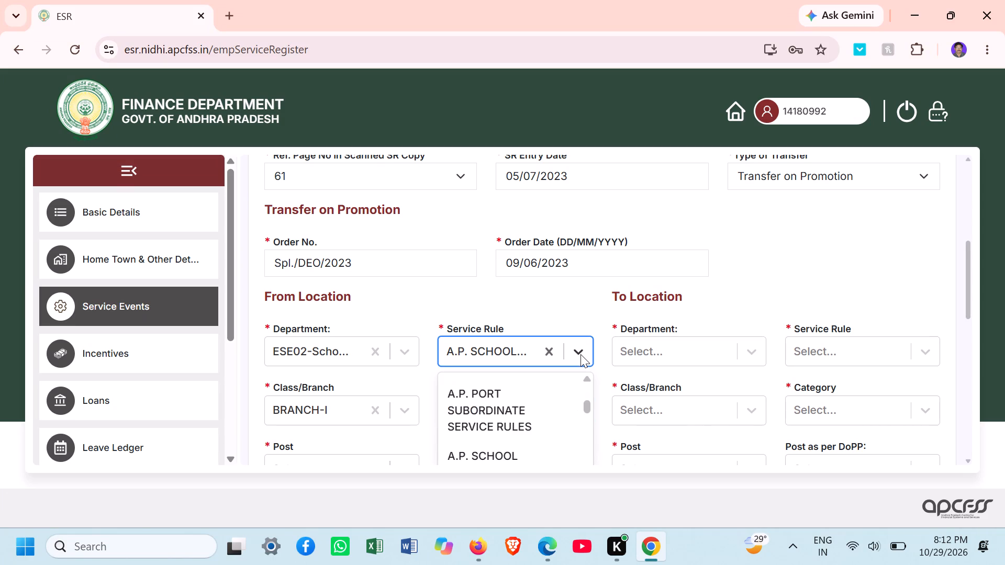
left_click(591, 460)
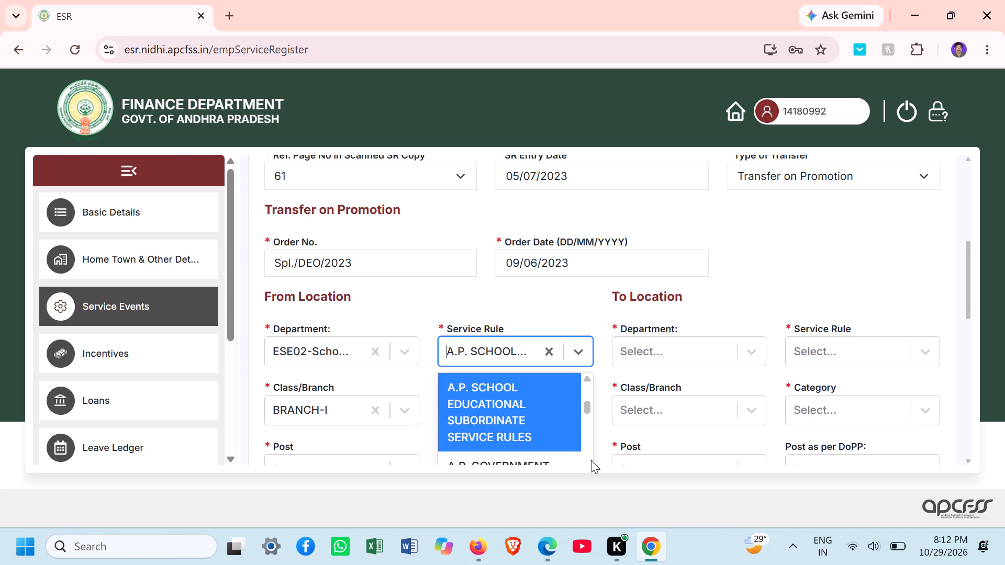
left_click(591, 460)
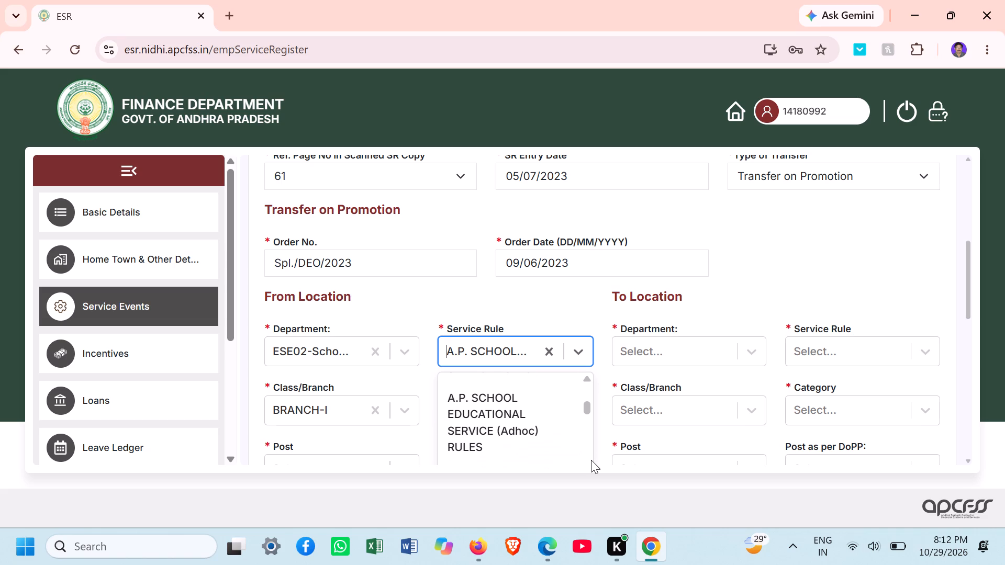
left_click(591, 460)
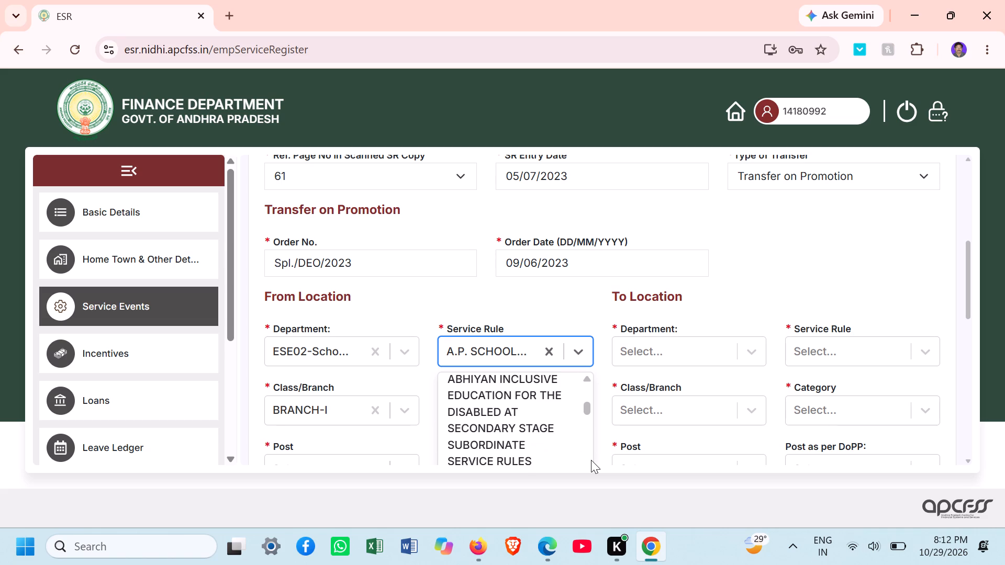
left_click(591, 460)
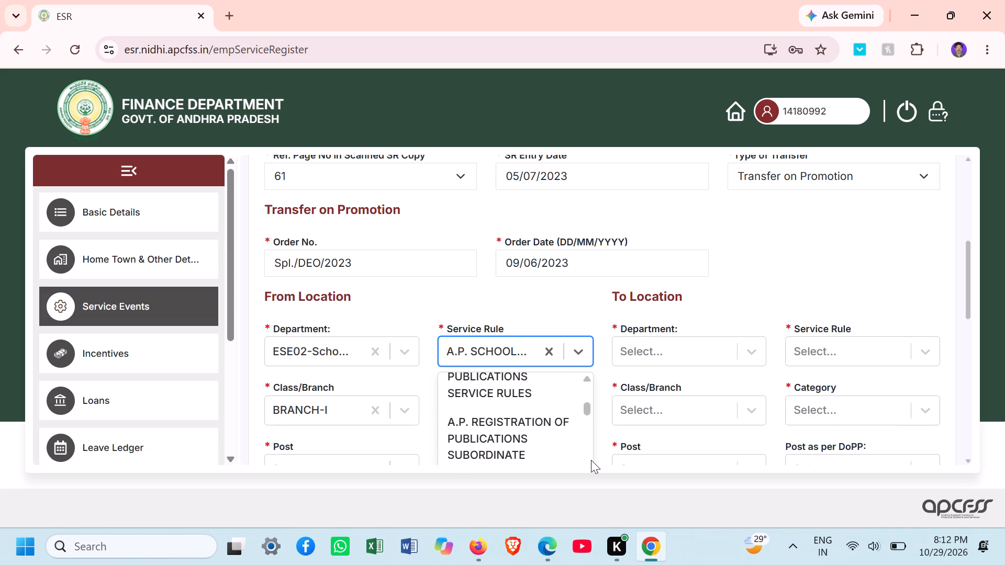
left_click(591, 460)
left_click(591, 460)
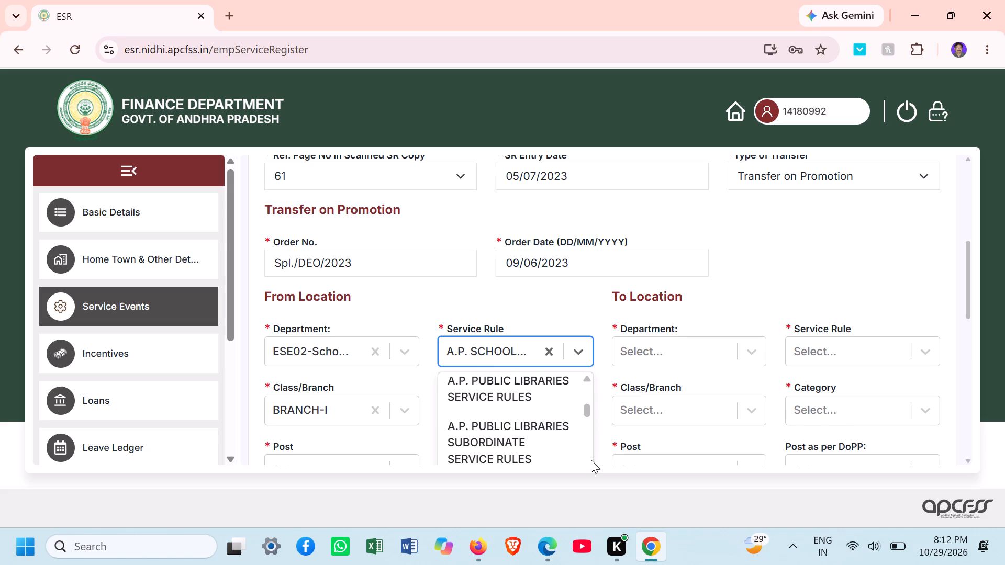
left_click(591, 460)
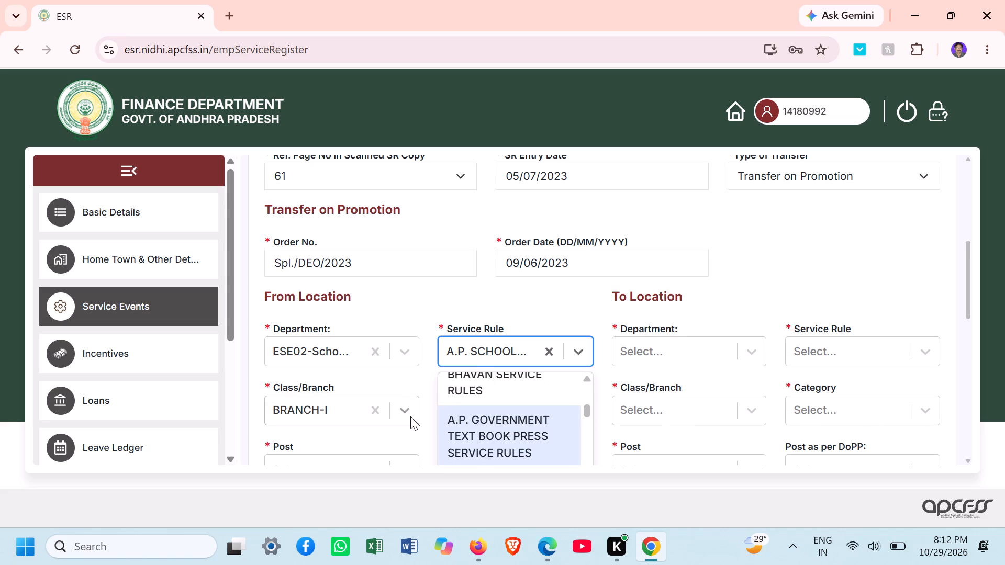
left_click(410, 416)
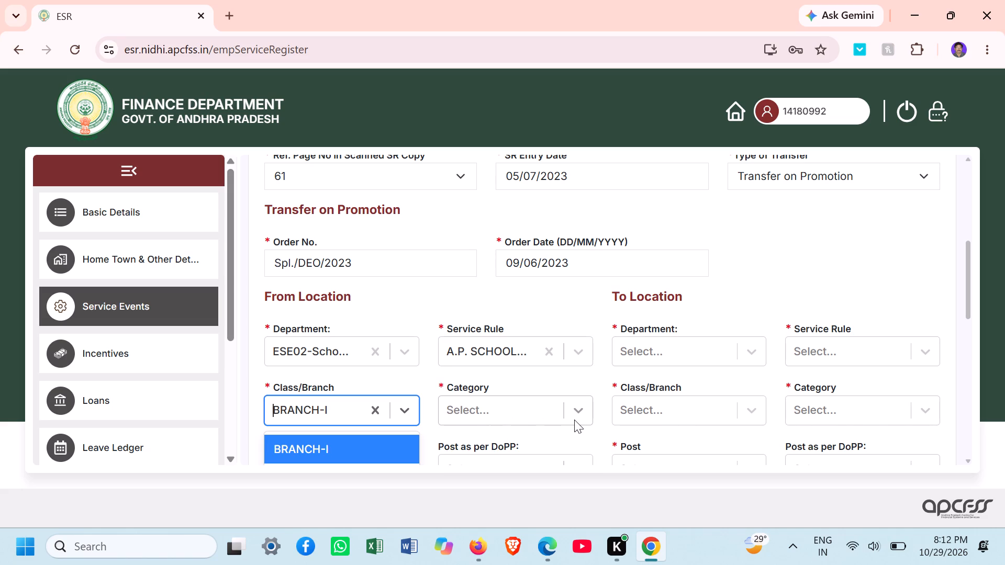
Set the From Location Category to CATEGORY-1(A).
left_click(578, 419)
left_click(531, 449)
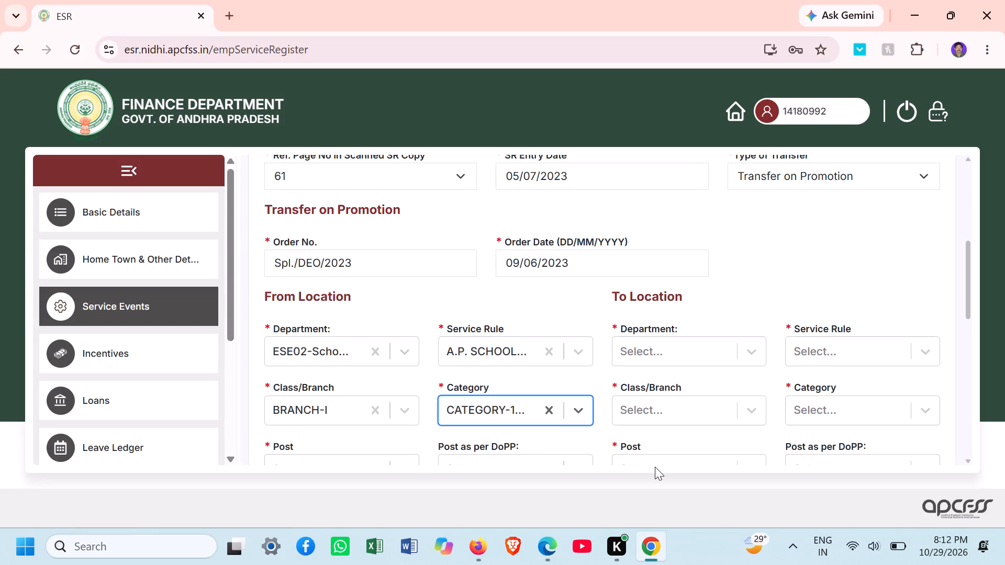
Check which Post options are offered for the From Location under the chosen CATEGORY-1(A).
double_click(966, 465)
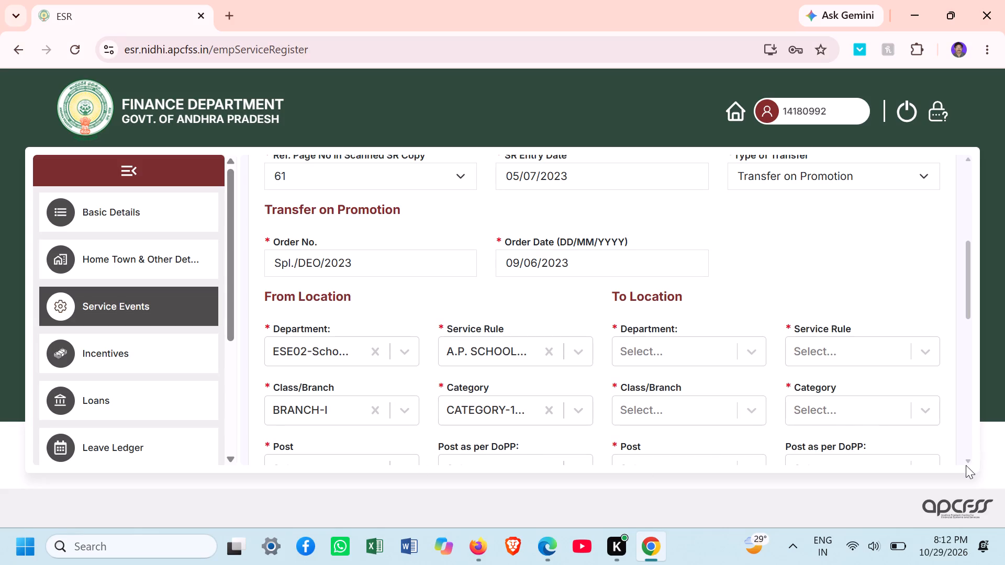
left_click(966, 465)
left_click(966, 465)
left_click(966, 441)
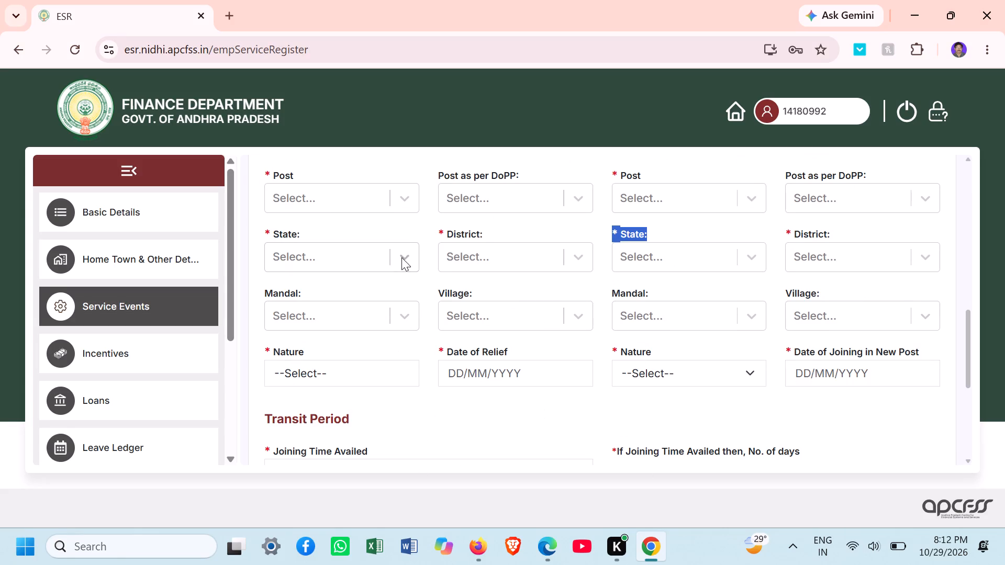
left_click(403, 194)
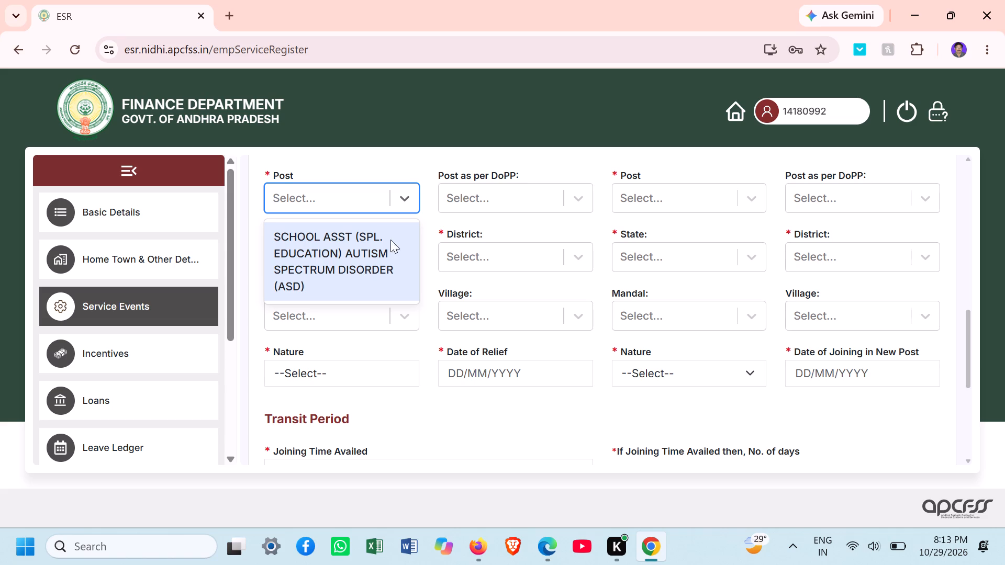
left_click(402, 207)
left_click(402, 207)
key("Down")
key("Down")
key("Down")
Look through the From Location Department options following ESE02-School Education Department for a more suitable department.
left_click(968, 158)
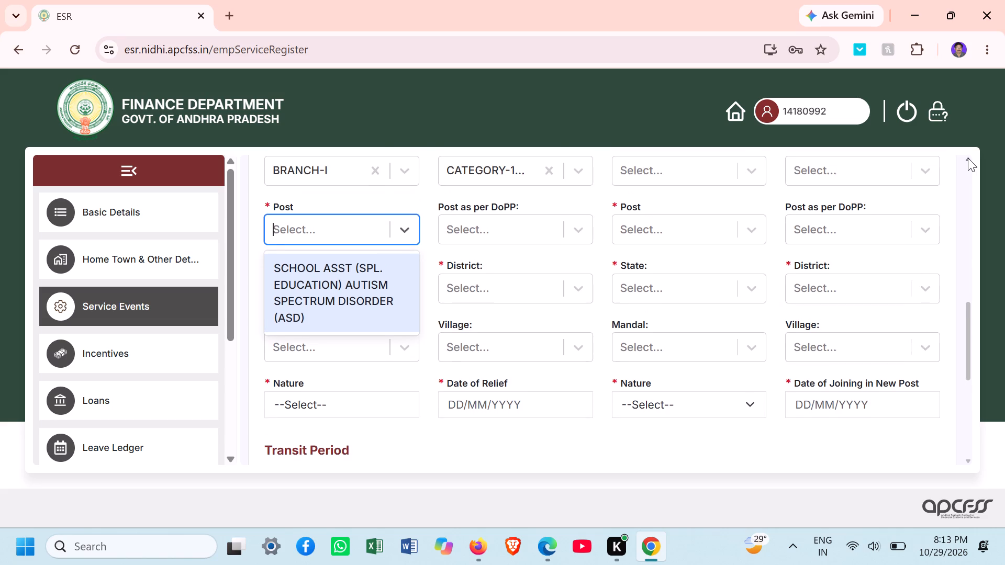
double_click(968, 158)
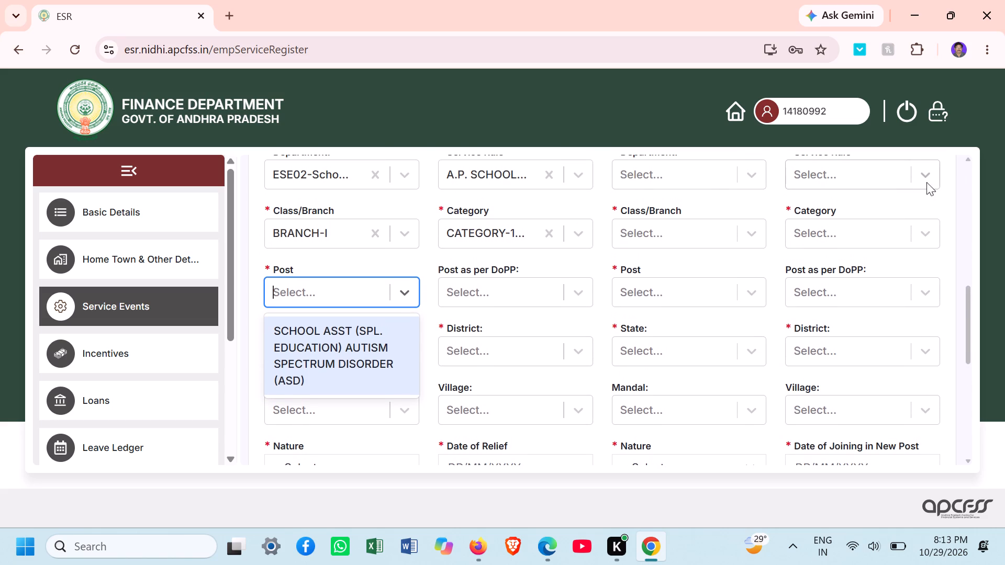
triple_click(971, 157)
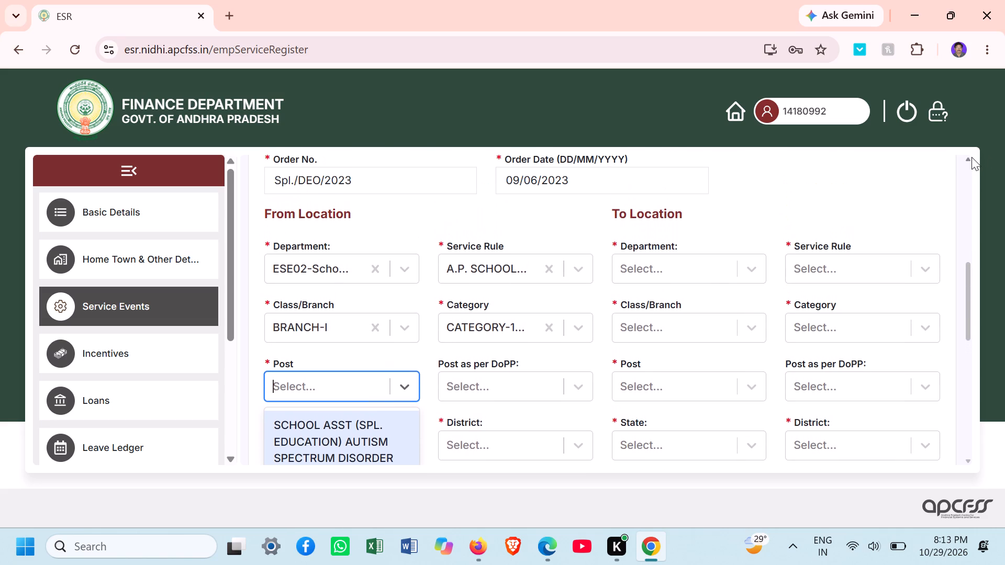
left_click(409, 272)
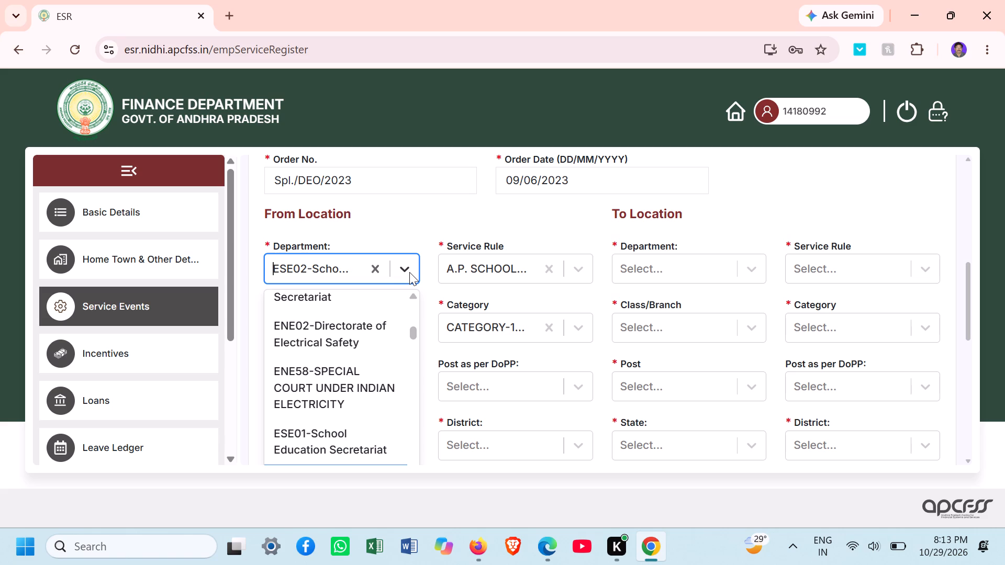
left_click(412, 335)
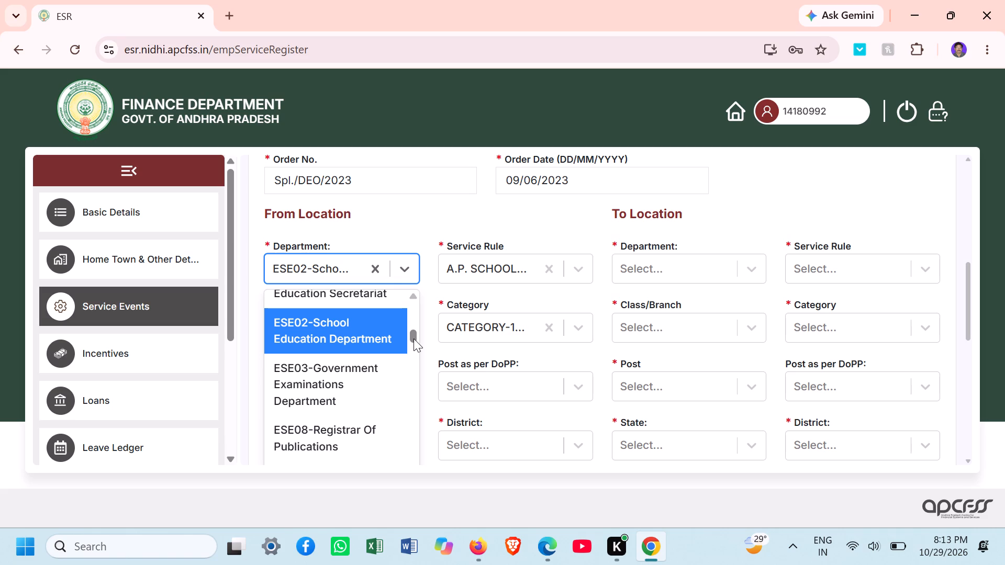
key("Down")
key("Down")
key("Down")
key("Down")
key("Down")
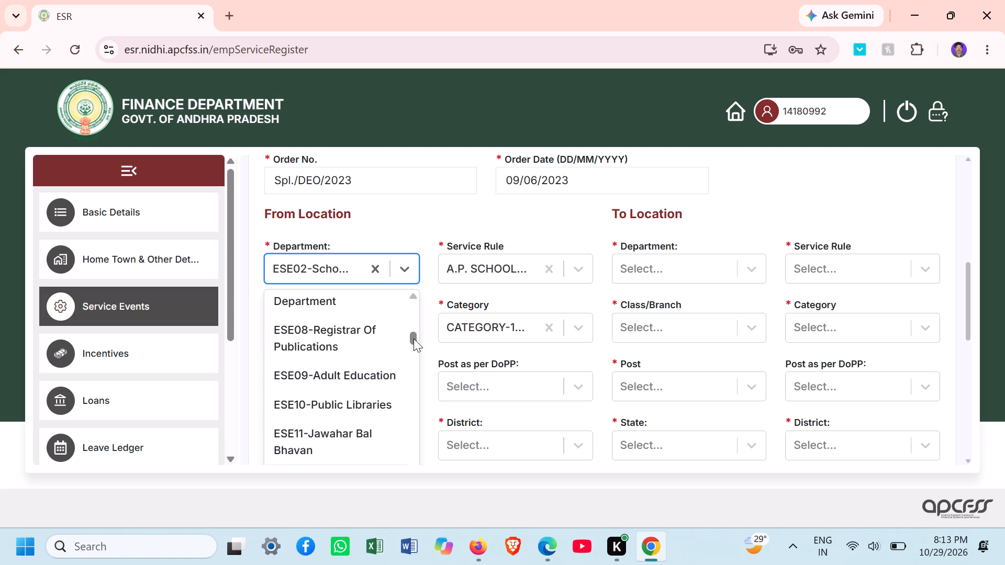
key("Down")
key("Down")
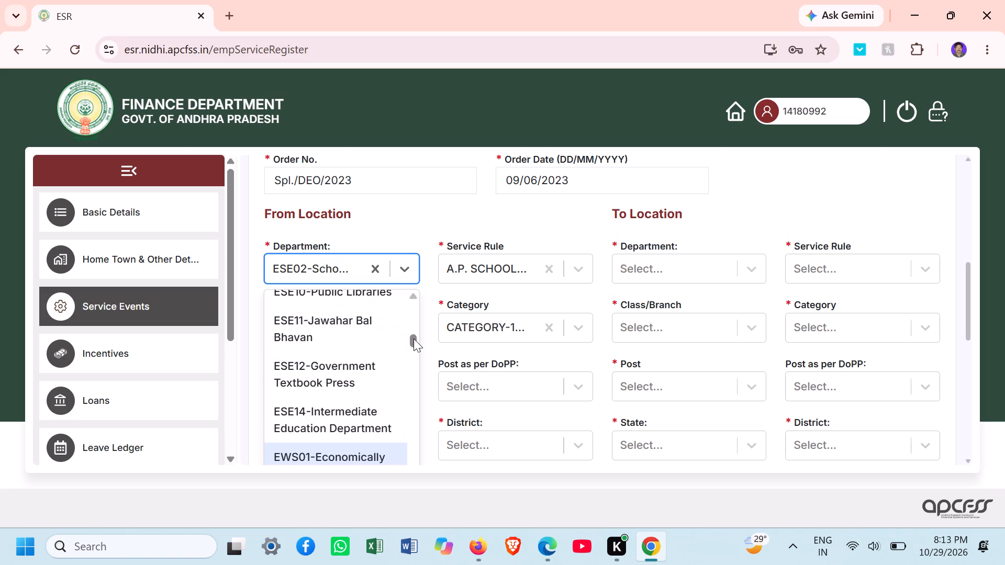
key("Down")
key("Down")
key("Down")
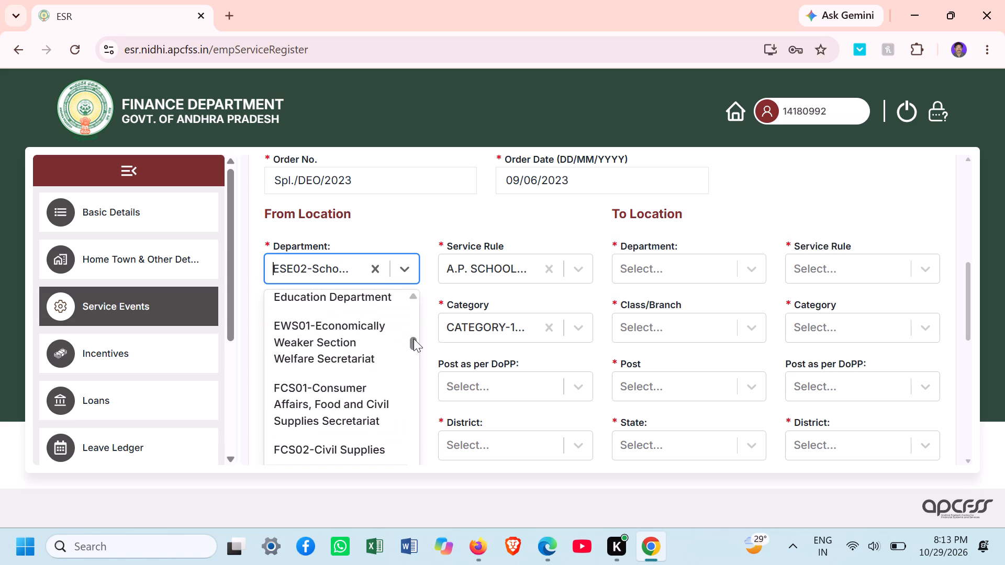
key("Down")
key("Down")
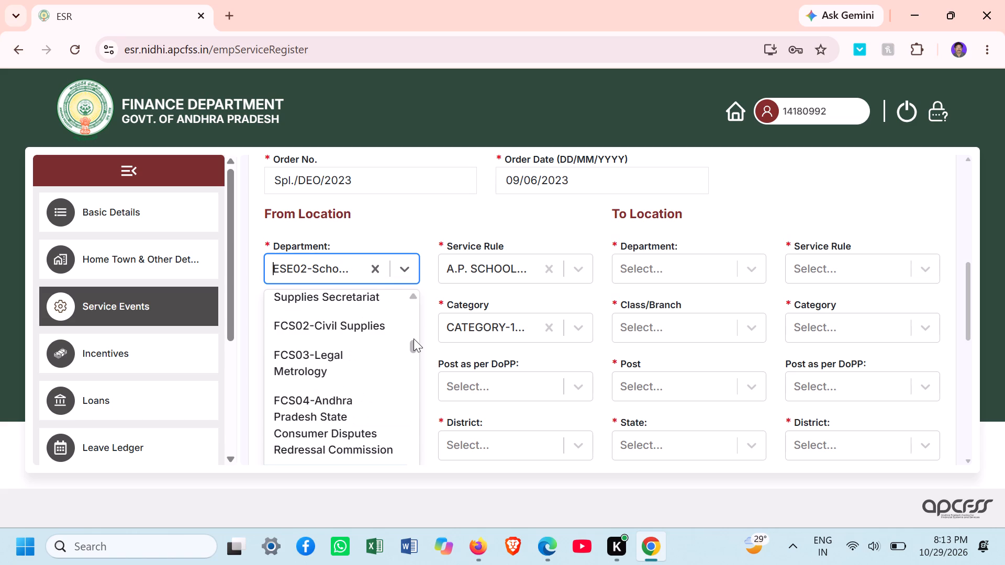
key("Down")
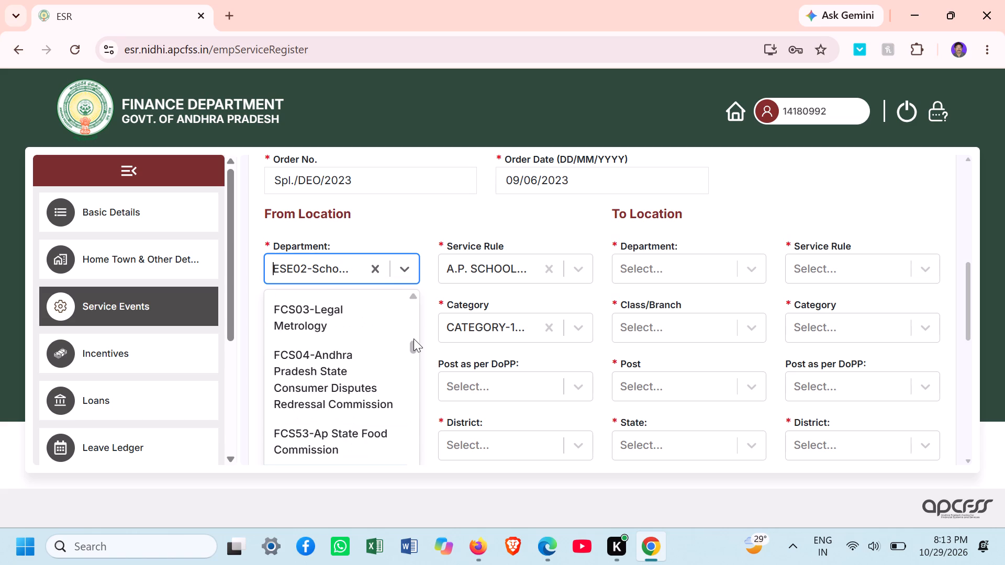
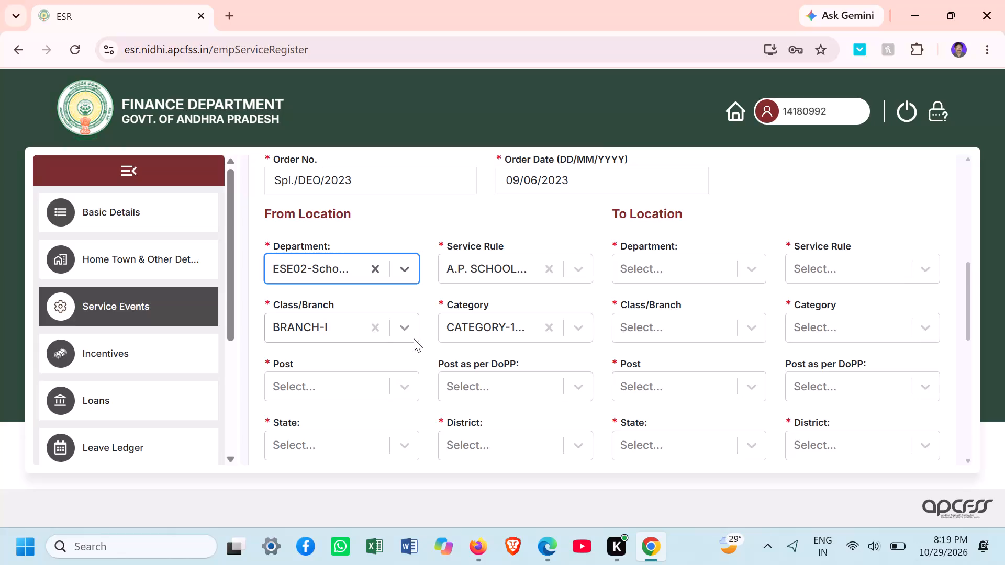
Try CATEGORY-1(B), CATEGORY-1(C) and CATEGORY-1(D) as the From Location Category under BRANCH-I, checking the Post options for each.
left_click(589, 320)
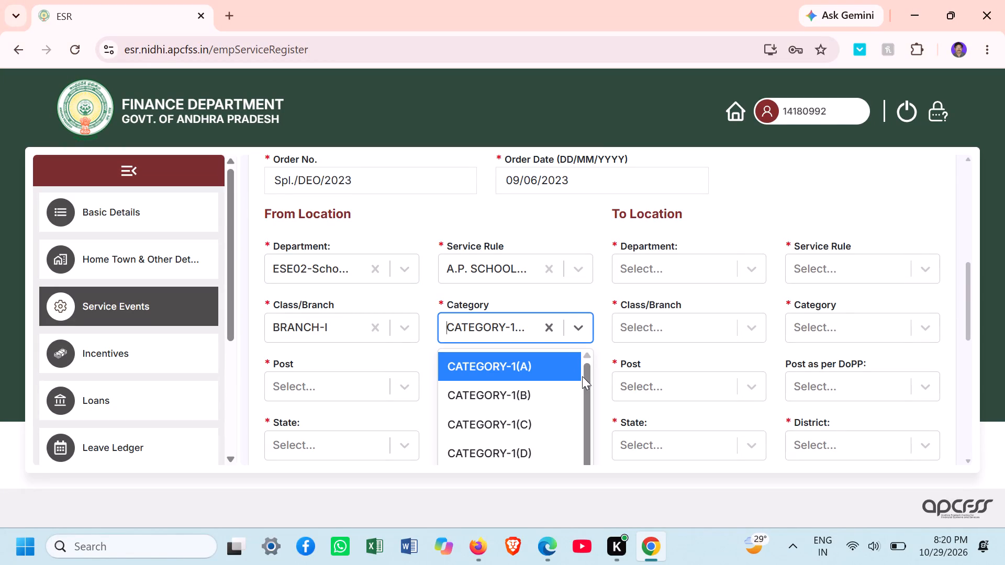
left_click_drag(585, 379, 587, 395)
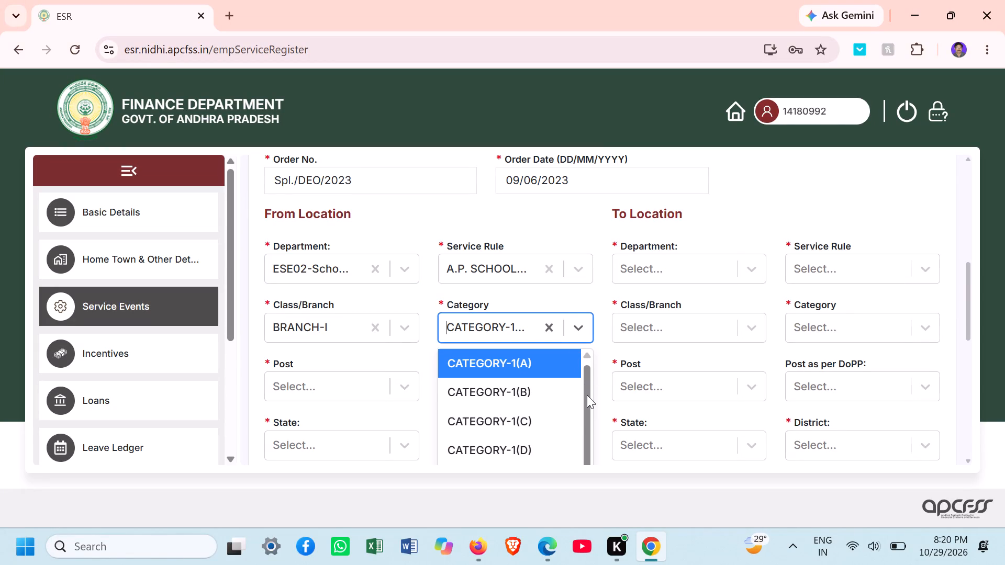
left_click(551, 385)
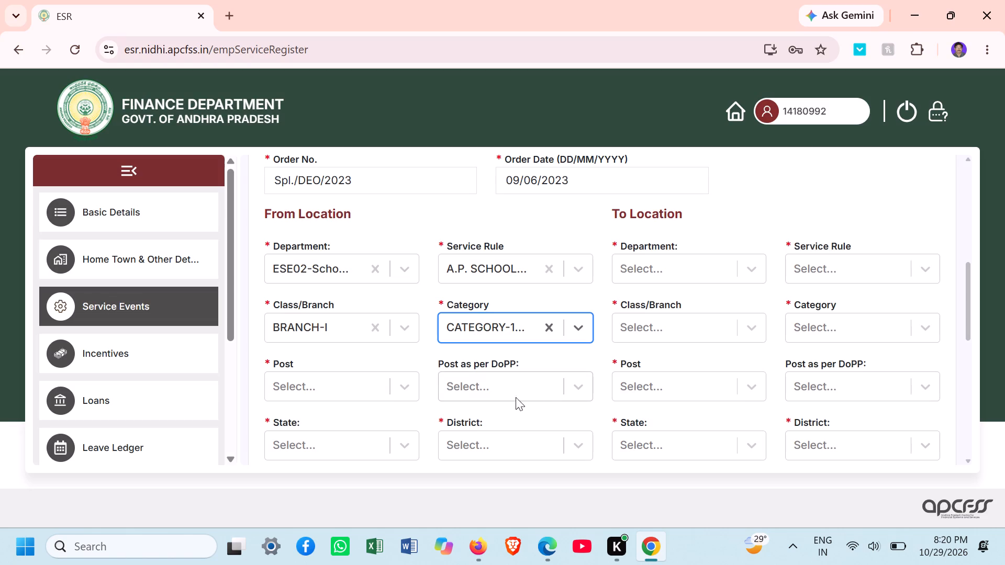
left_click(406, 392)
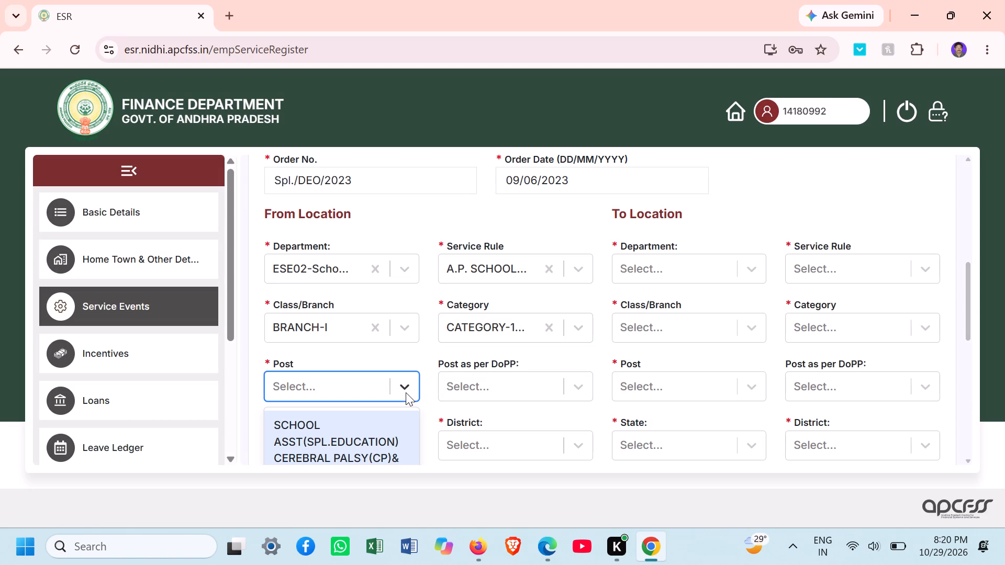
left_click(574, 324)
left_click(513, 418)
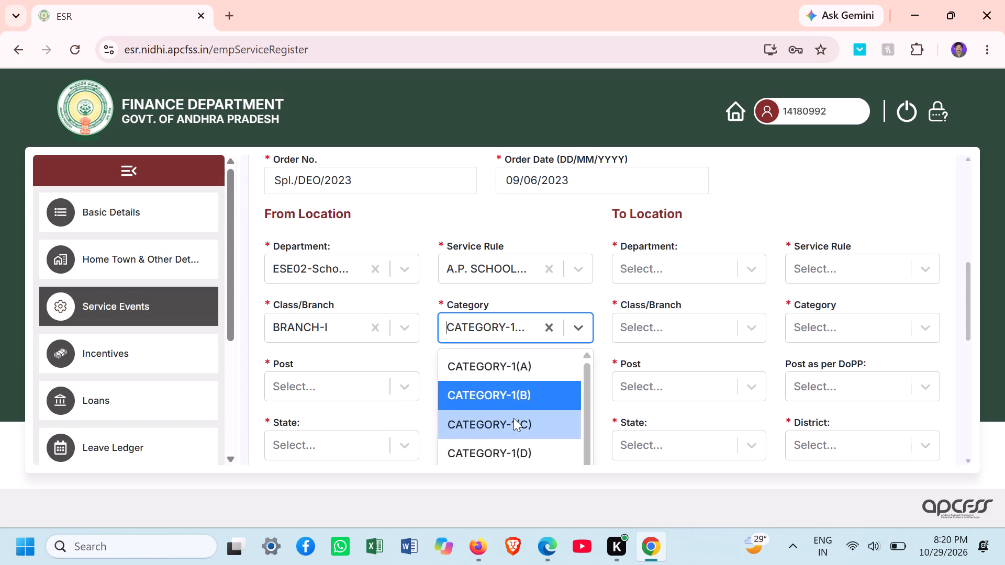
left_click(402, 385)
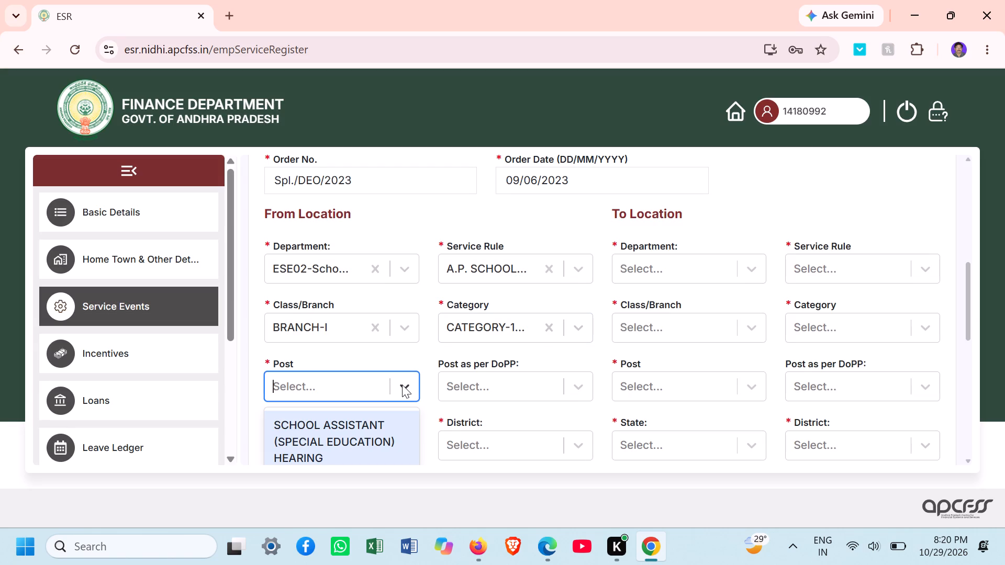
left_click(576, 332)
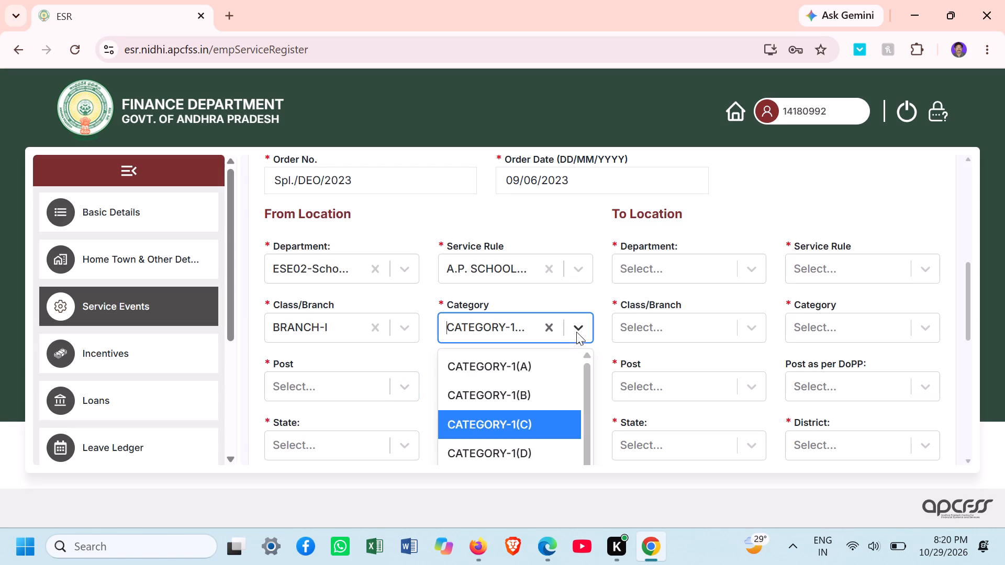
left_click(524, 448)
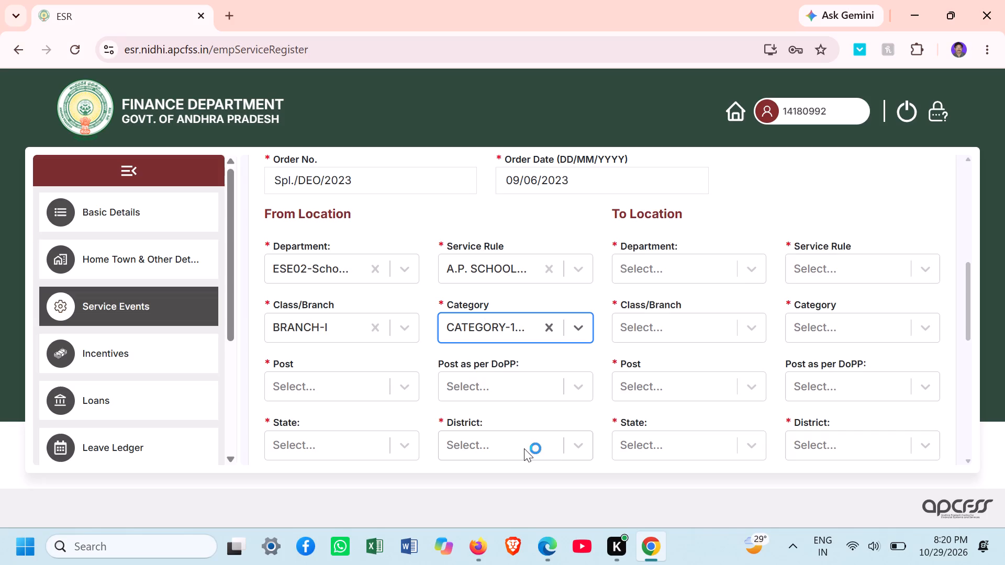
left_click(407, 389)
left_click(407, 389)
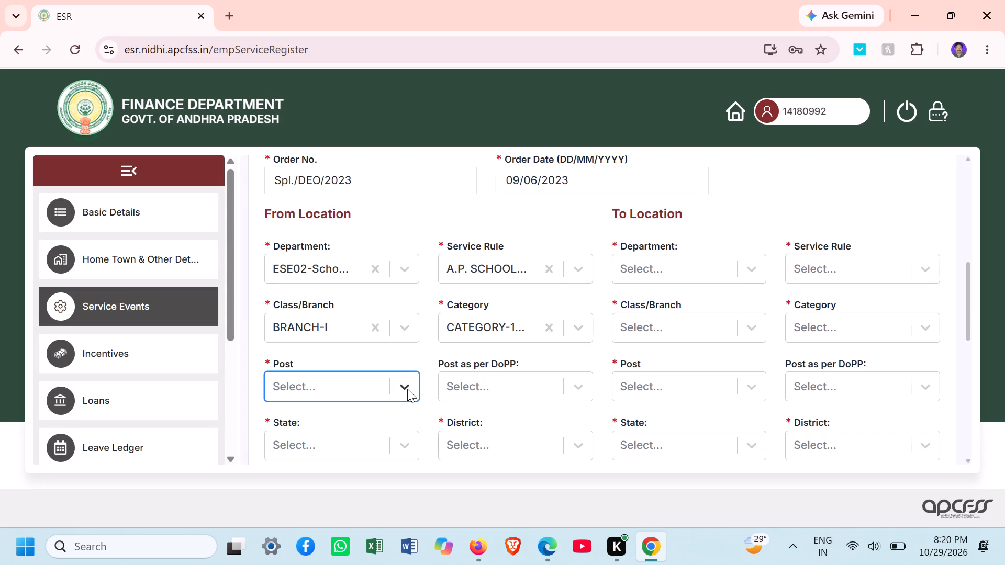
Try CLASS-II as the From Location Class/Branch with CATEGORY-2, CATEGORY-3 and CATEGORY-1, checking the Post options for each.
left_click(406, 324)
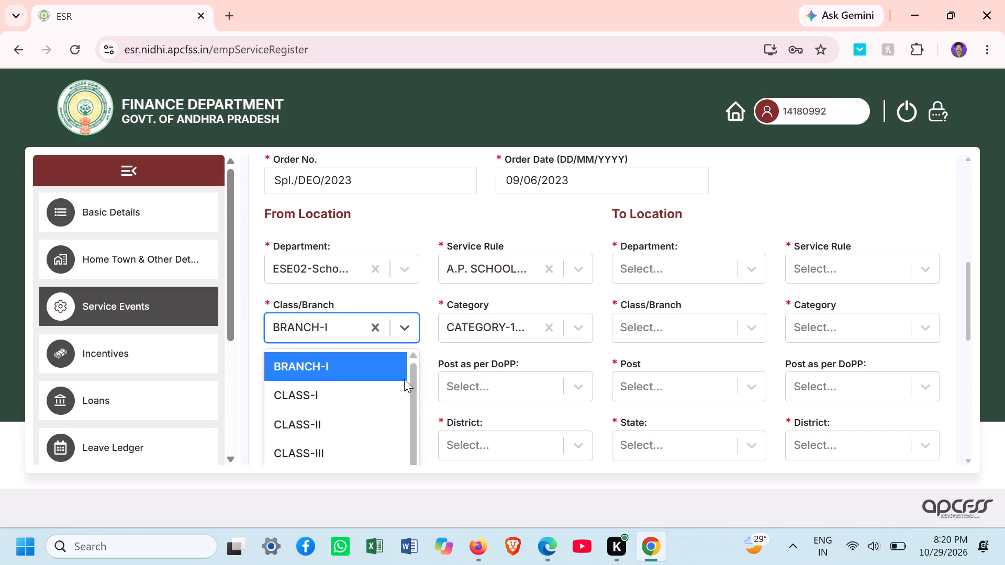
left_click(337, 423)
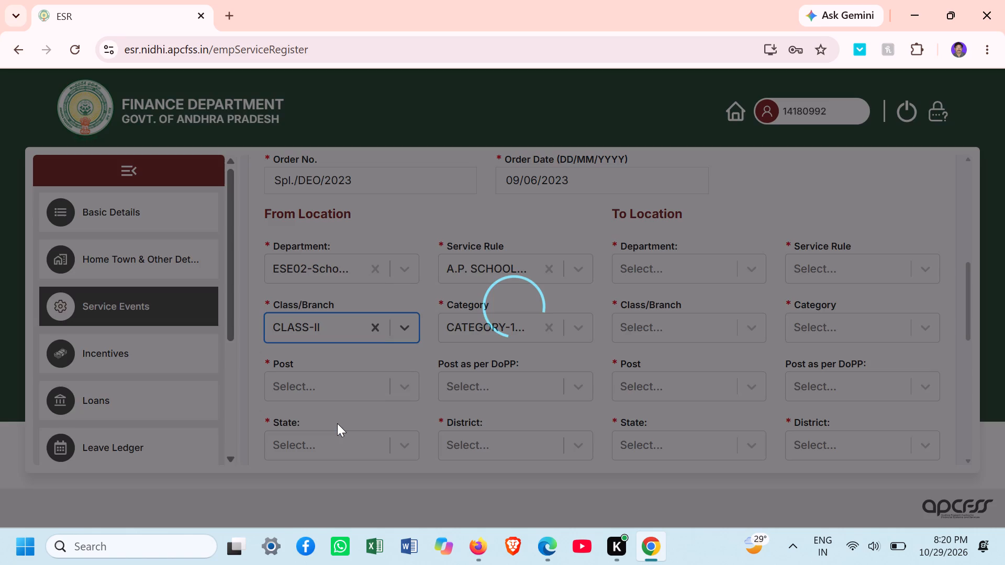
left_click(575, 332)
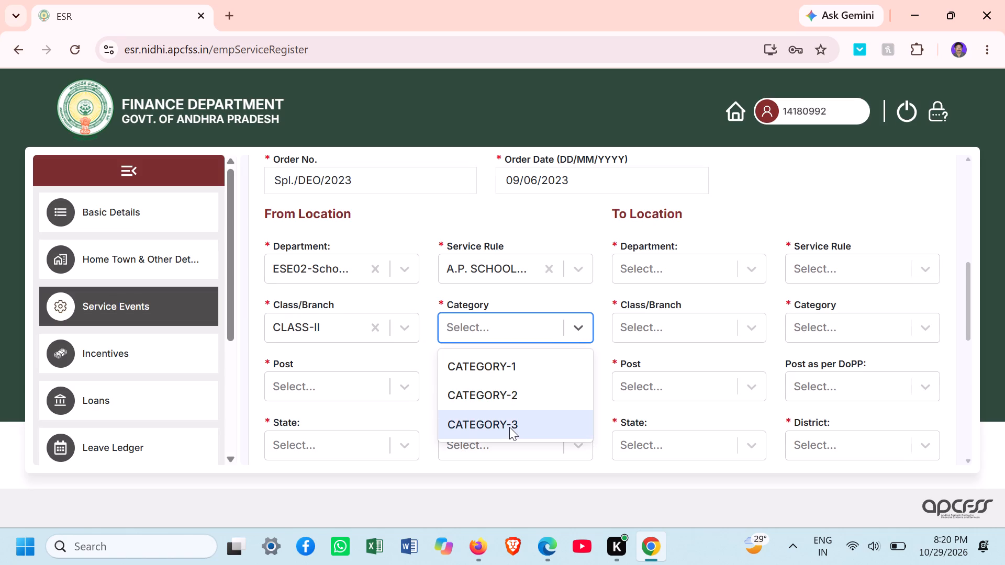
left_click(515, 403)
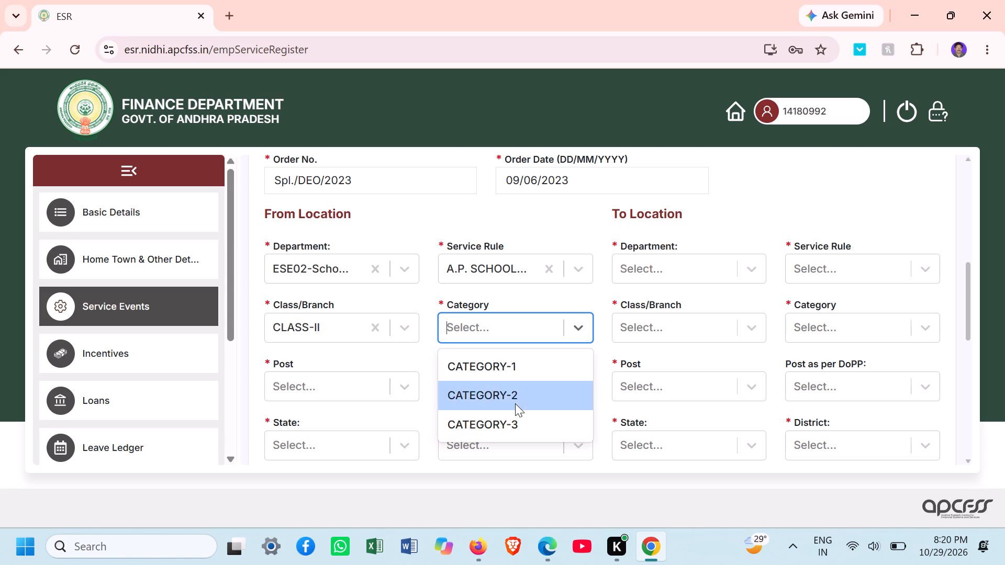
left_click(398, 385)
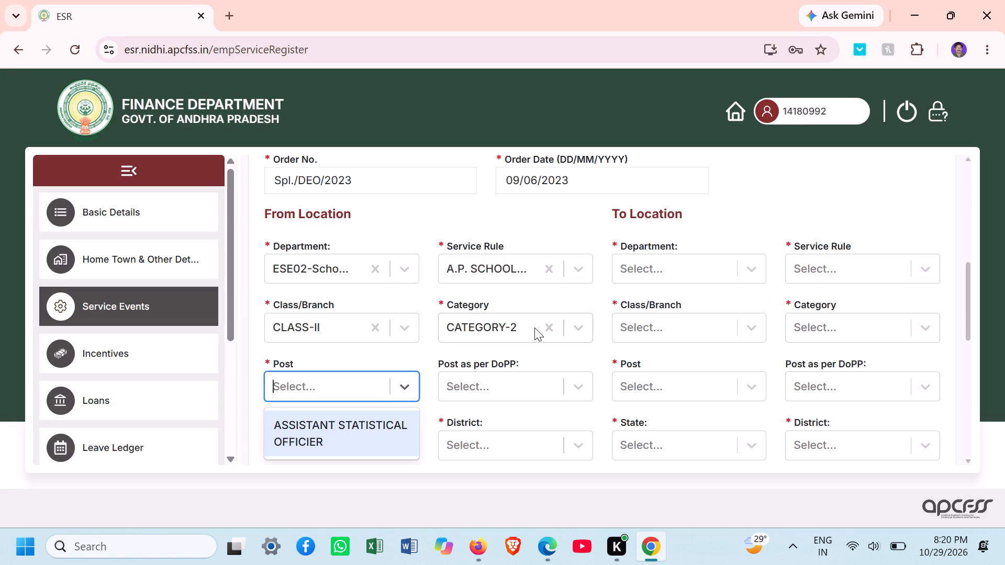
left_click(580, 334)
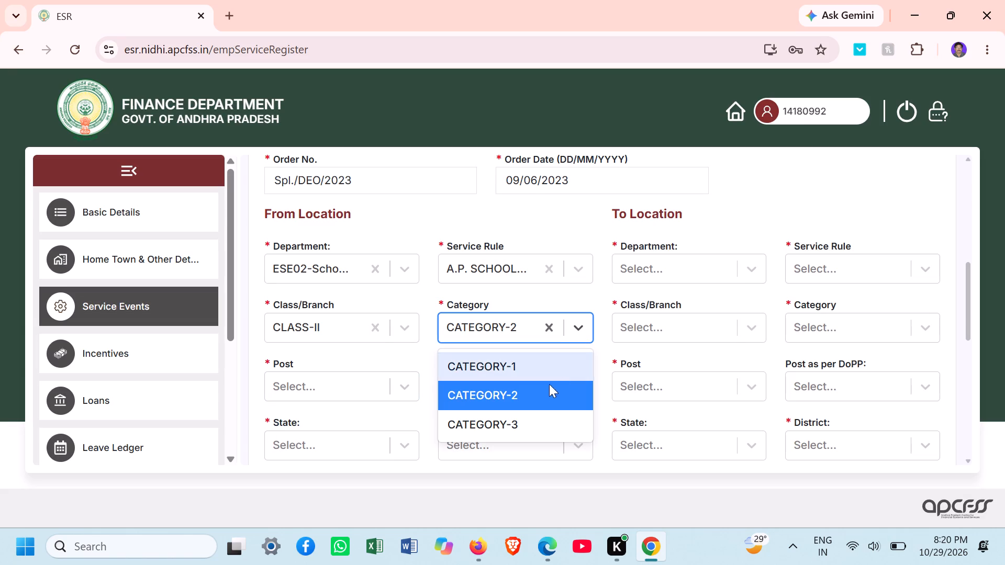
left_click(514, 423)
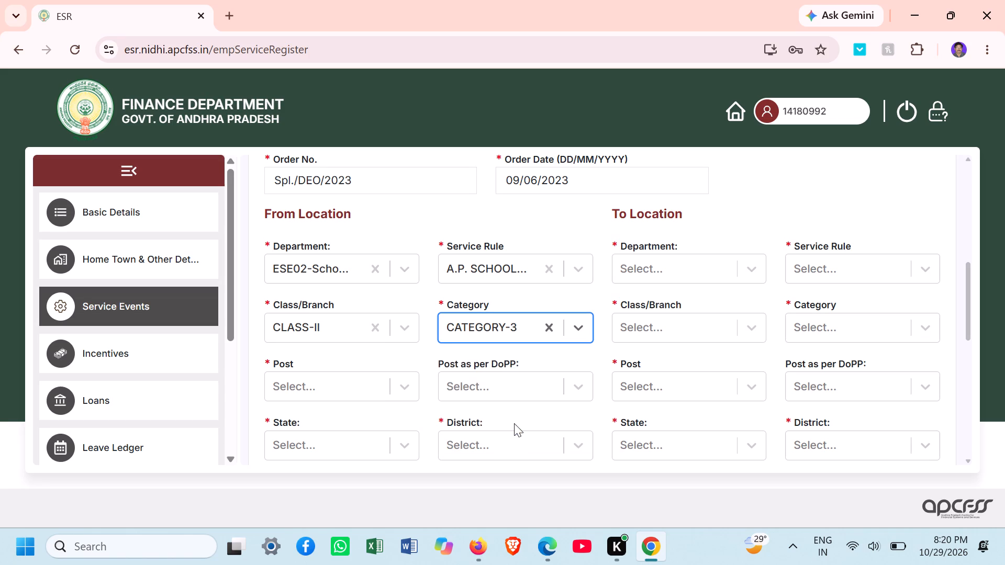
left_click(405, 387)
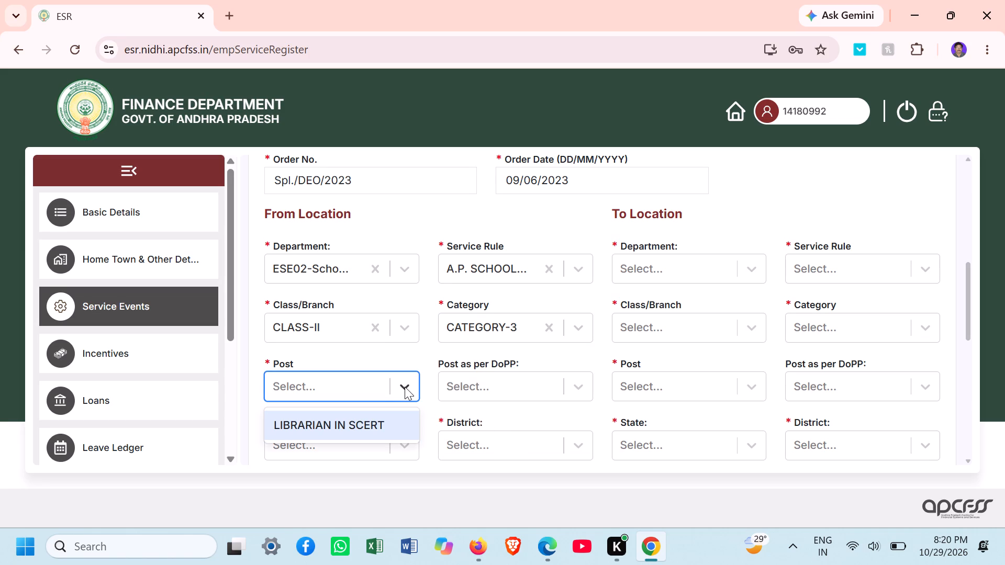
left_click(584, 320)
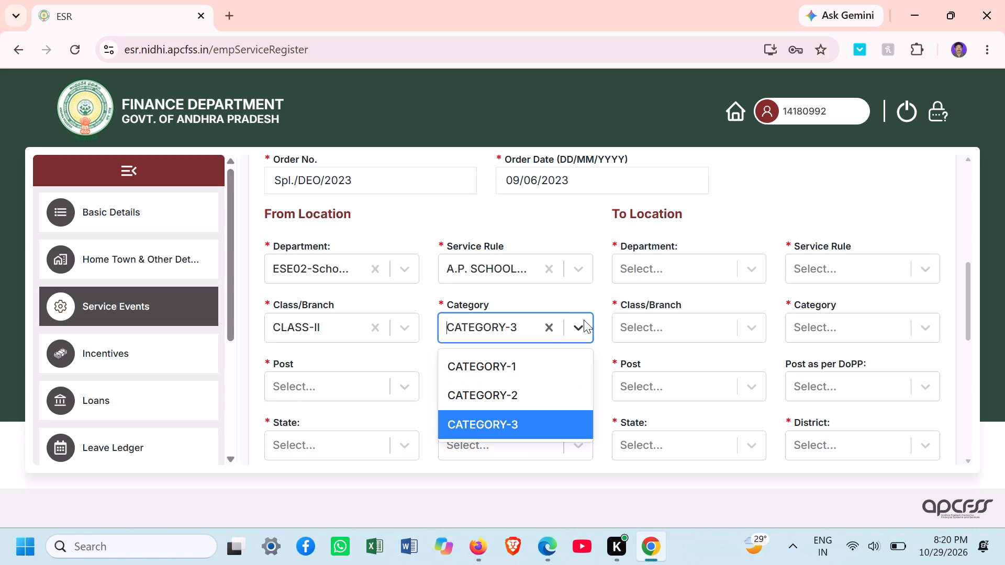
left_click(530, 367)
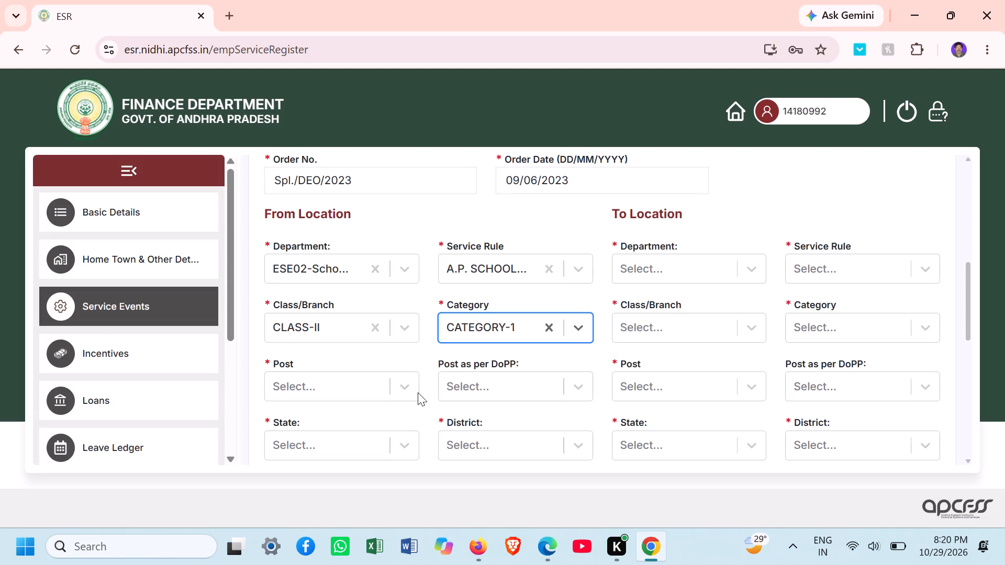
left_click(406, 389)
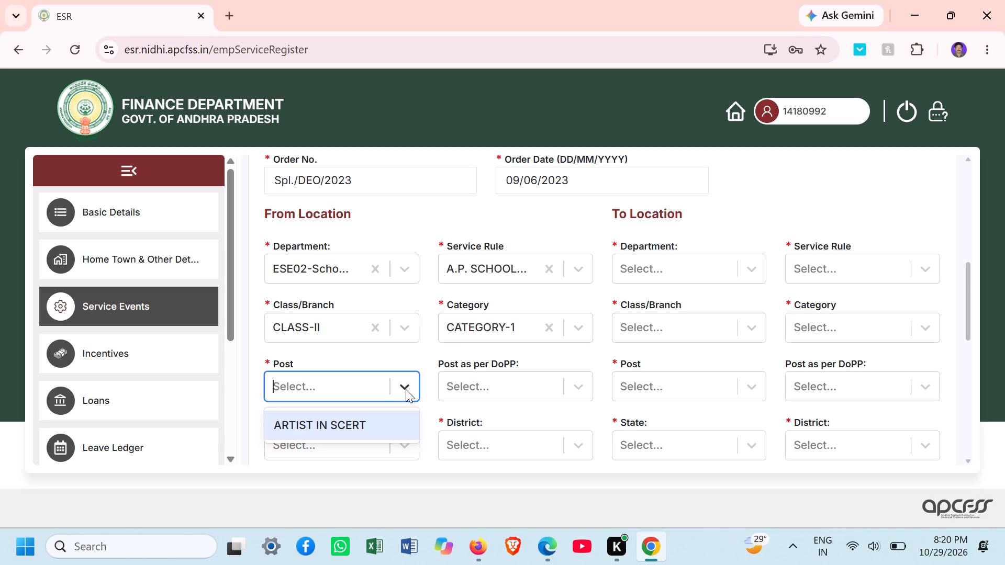
Set the From Location Class/Branch to CLASS-III and its Category to CATEGORY-2.
left_click(404, 329)
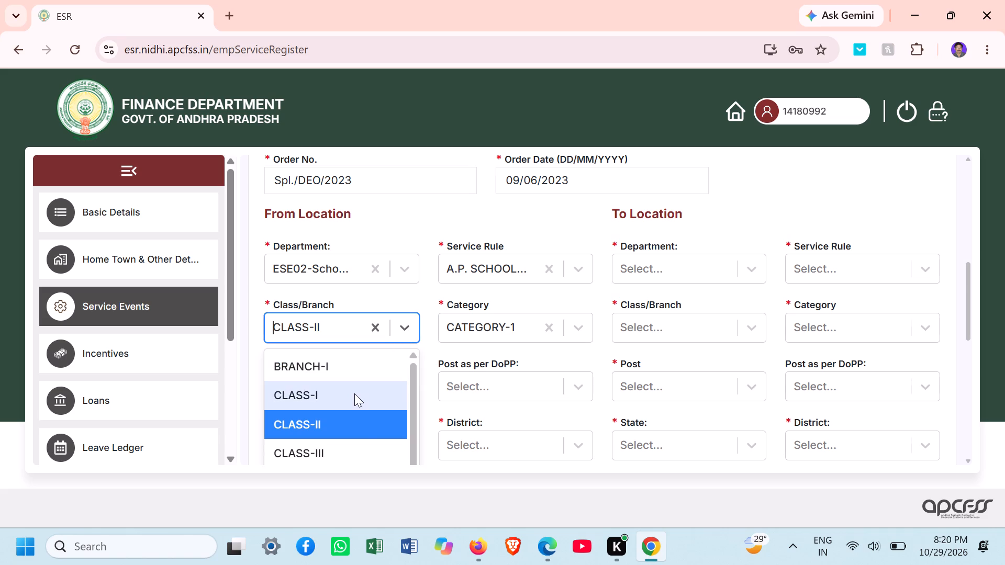
left_click(343, 451)
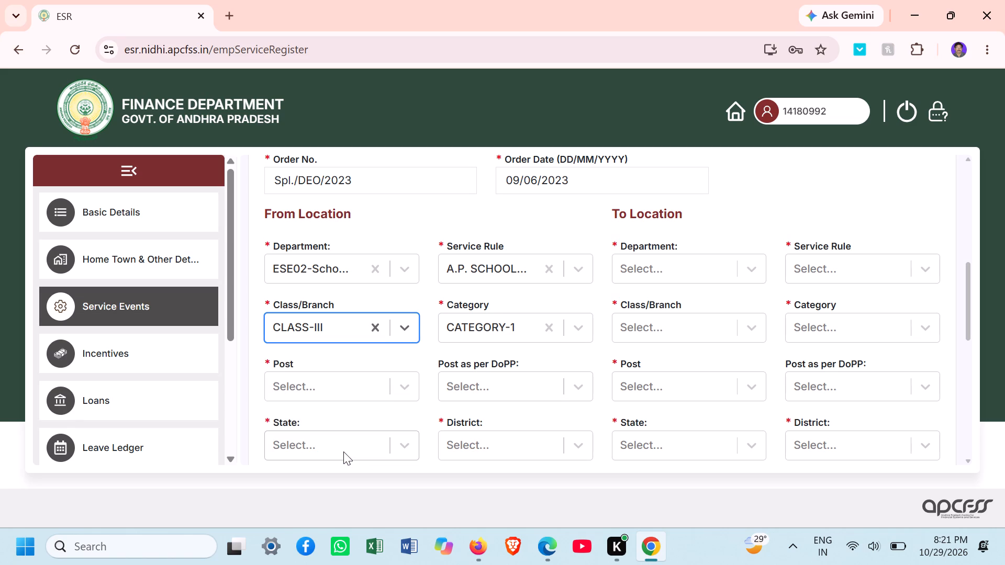
left_click(566, 330)
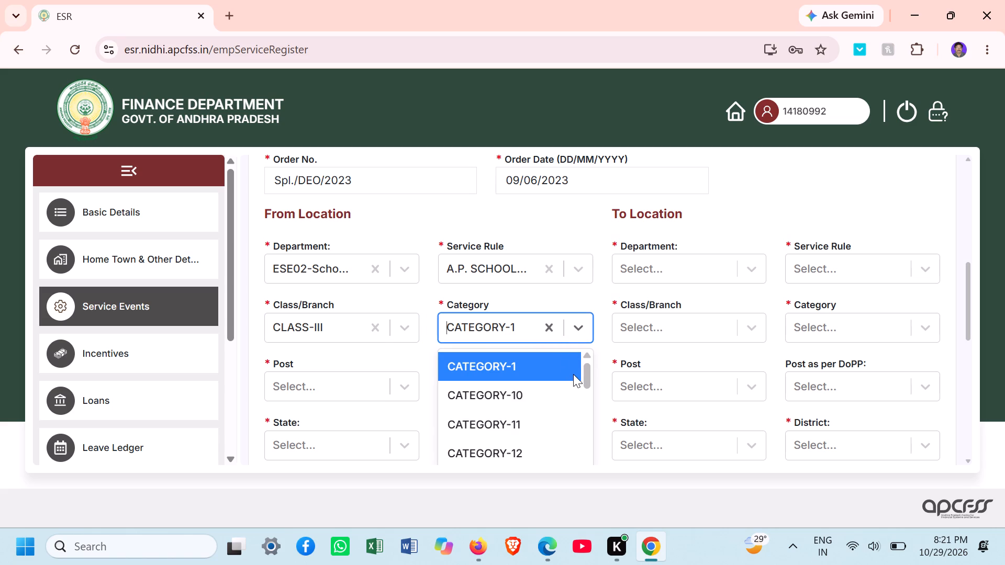
left_click_drag(587, 378, 588, 412)
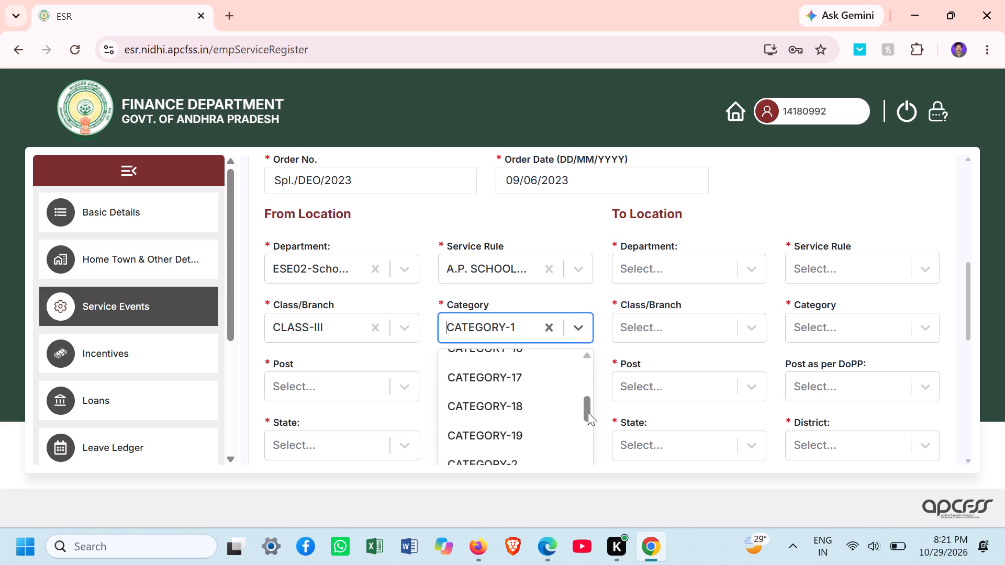
left_click_drag(588, 412, 590, 421)
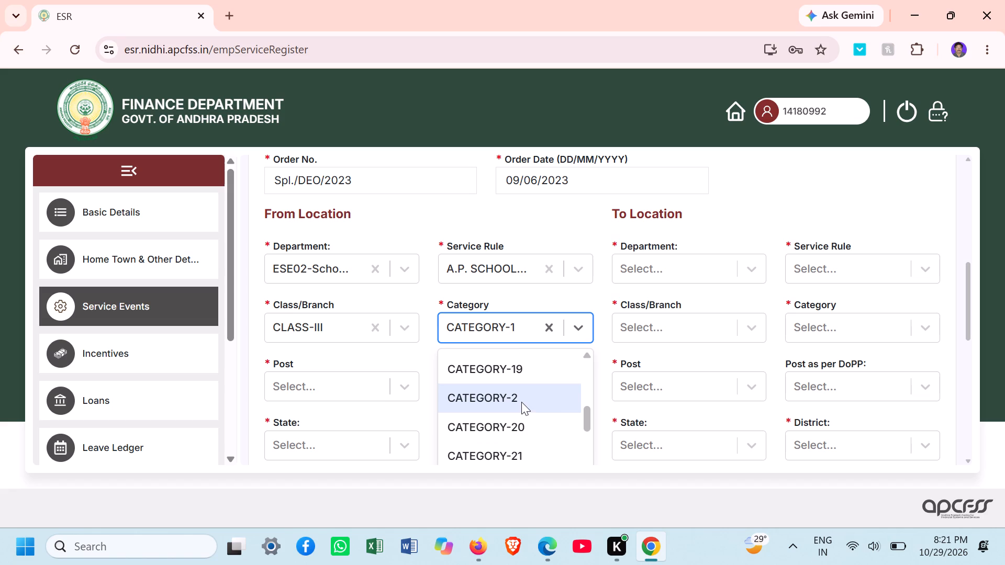
left_click(521, 401)
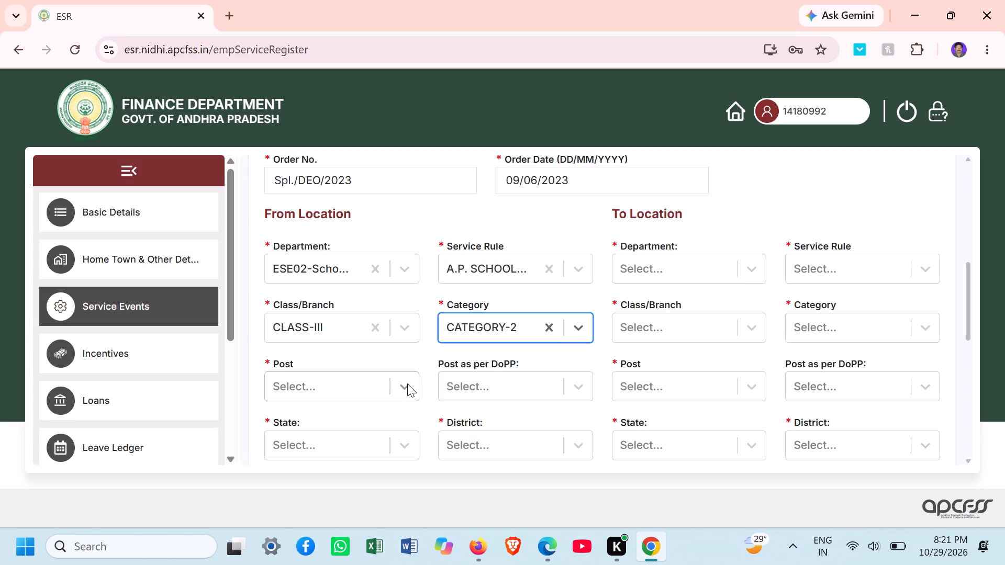
Set the From Location Post to SECONDARY GRADE TEACHER.
left_click(407, 383)
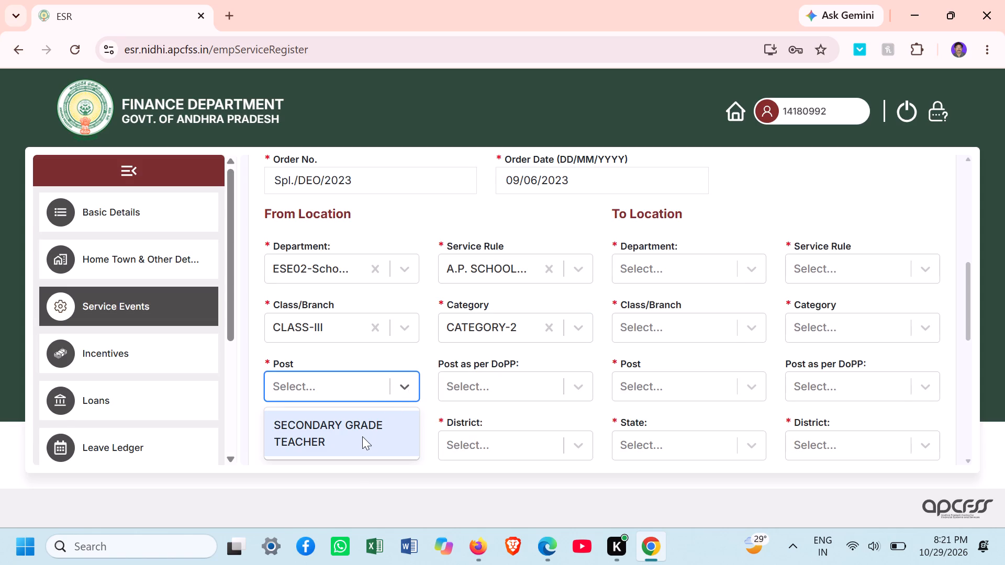
left_click(362, 436)
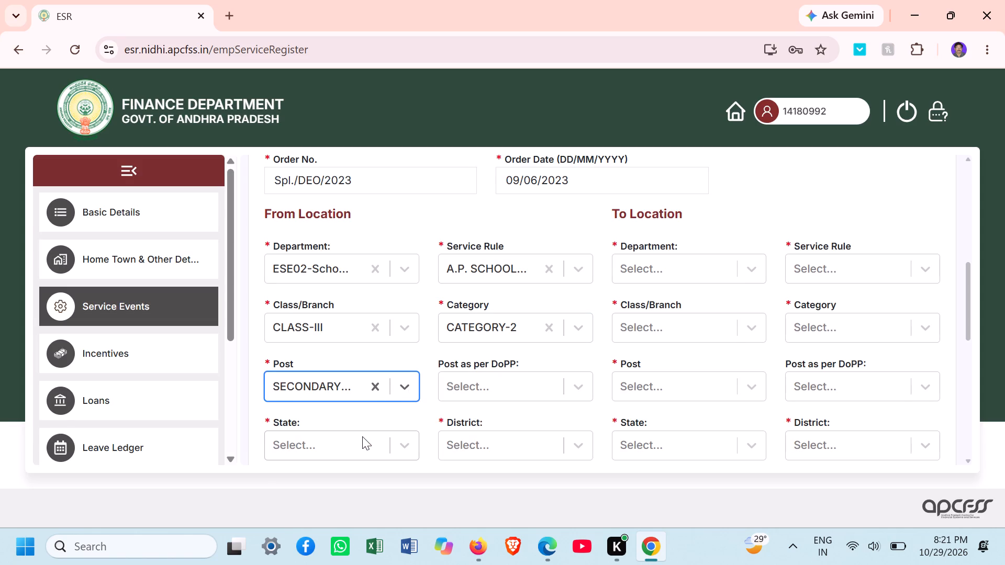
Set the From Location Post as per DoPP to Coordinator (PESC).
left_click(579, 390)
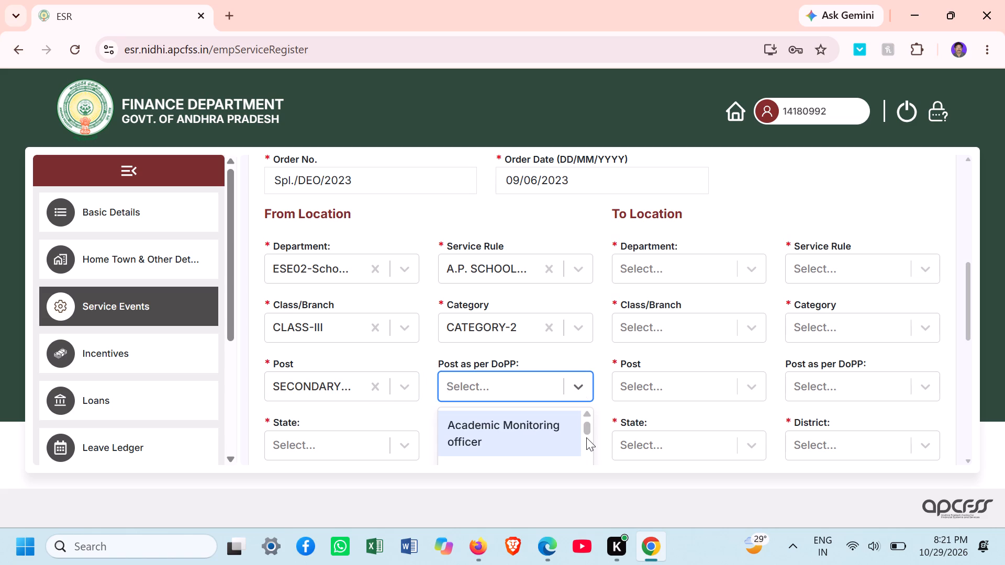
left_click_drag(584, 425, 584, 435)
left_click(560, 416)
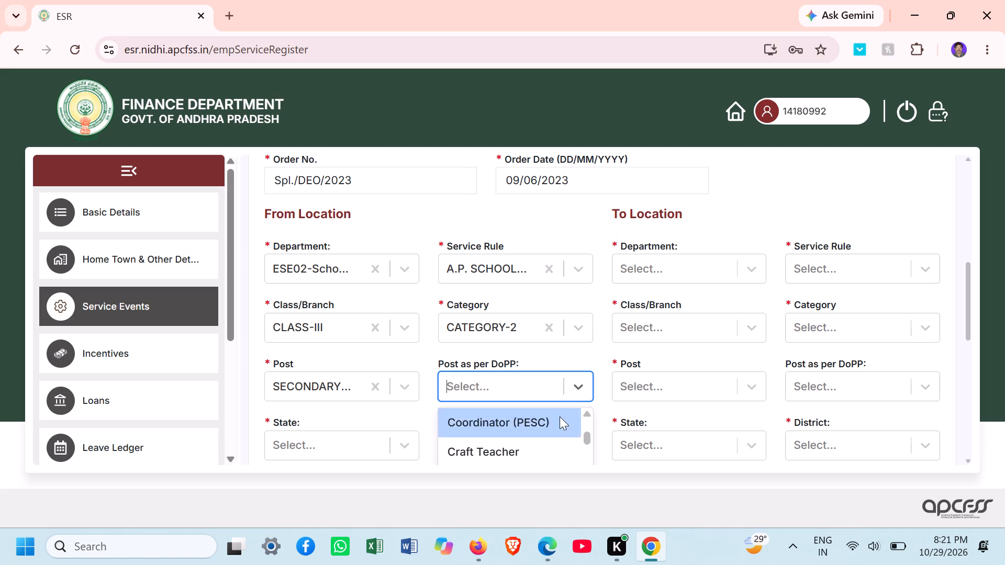
Find the From Location Post as per DoPP options matching "mandal" and choose Mandal Educational Officer I.
left_click(491, 390)
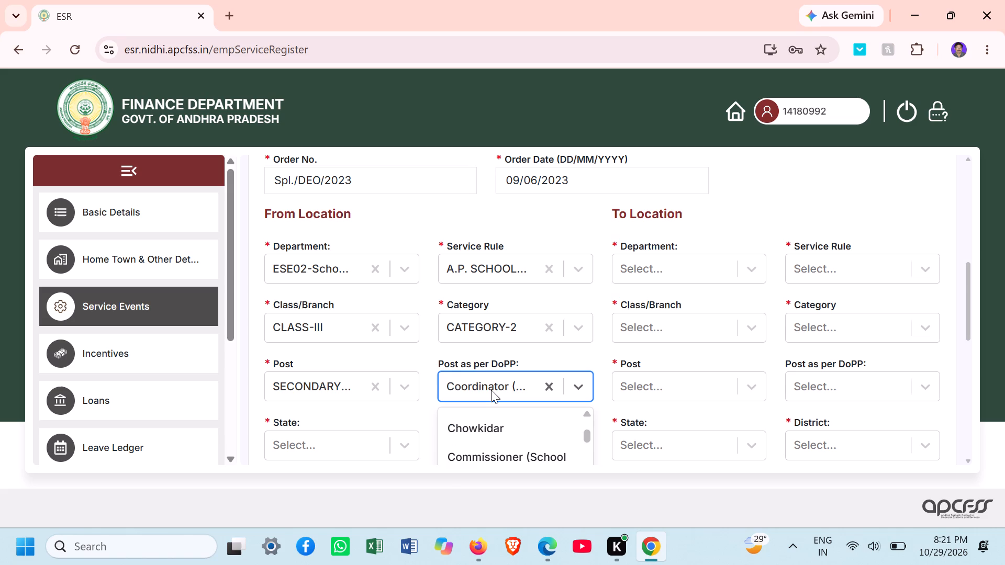
key("m")
type("andal")
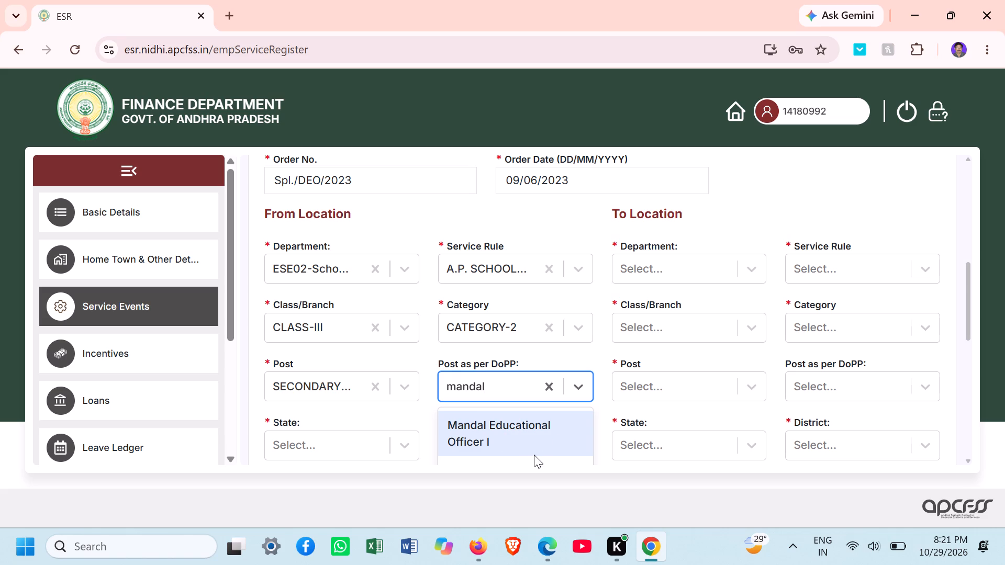
key("Down")
key("Up")
key("Return")
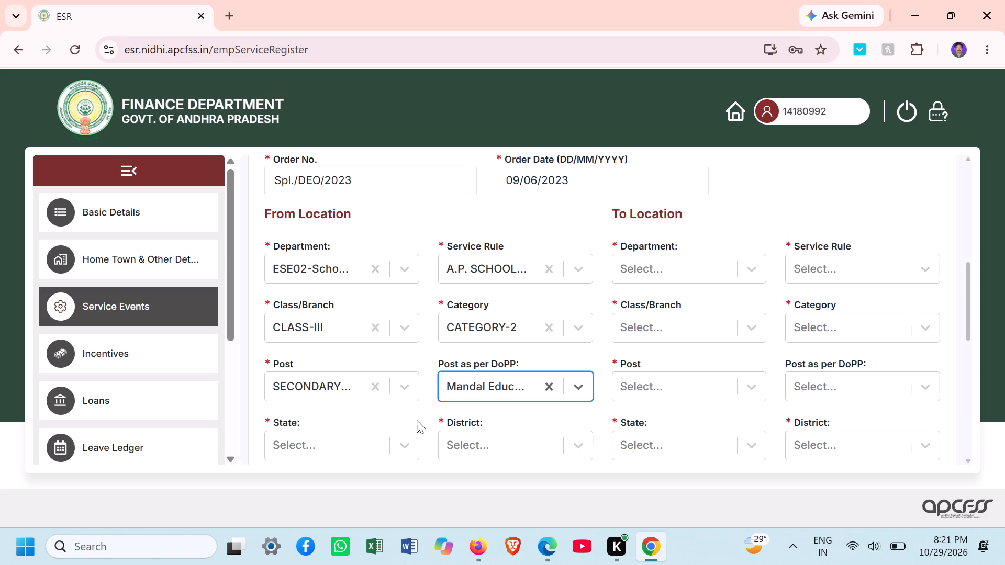
Set the From Location State to Andhra Pradesh.
left_click(400, 448)
left_click(400, 448)
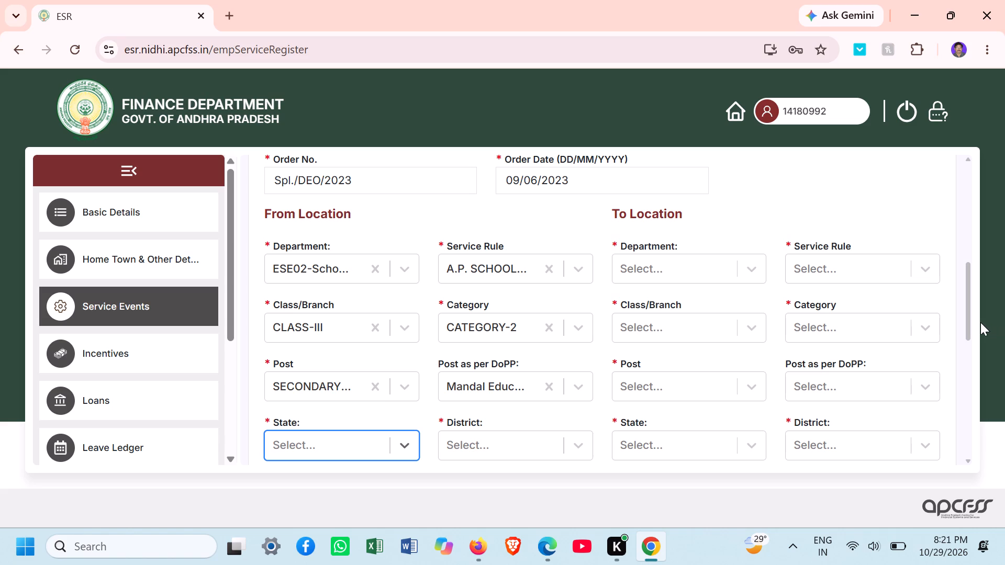
left_click_drag(969, 314, 963, 347)
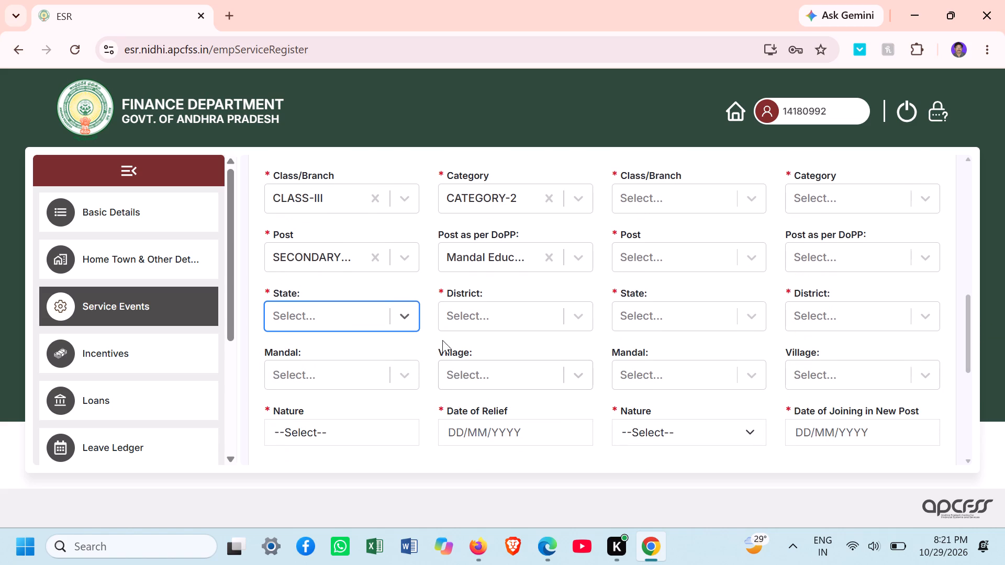
left_click(410, 313)
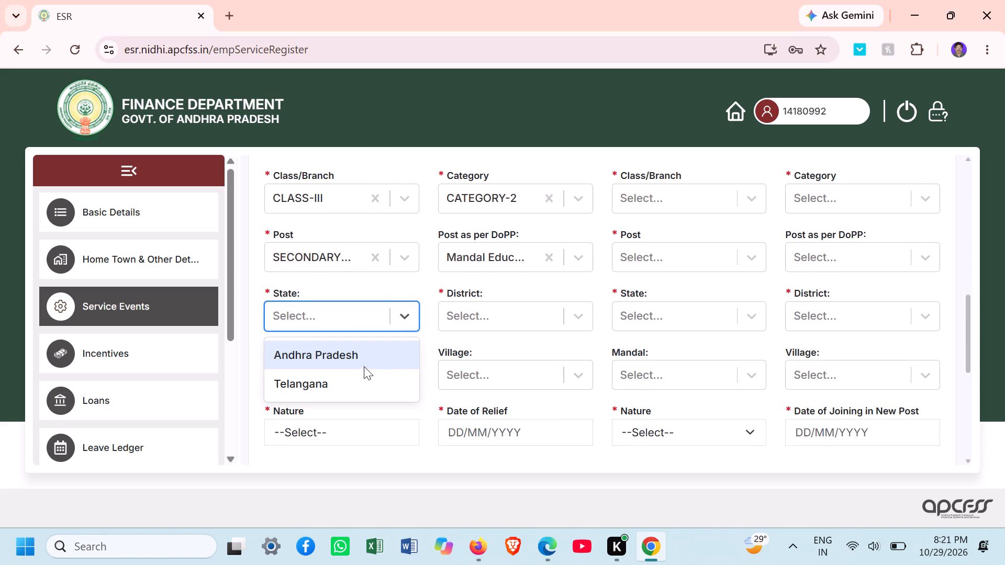
left_click(363, 368)
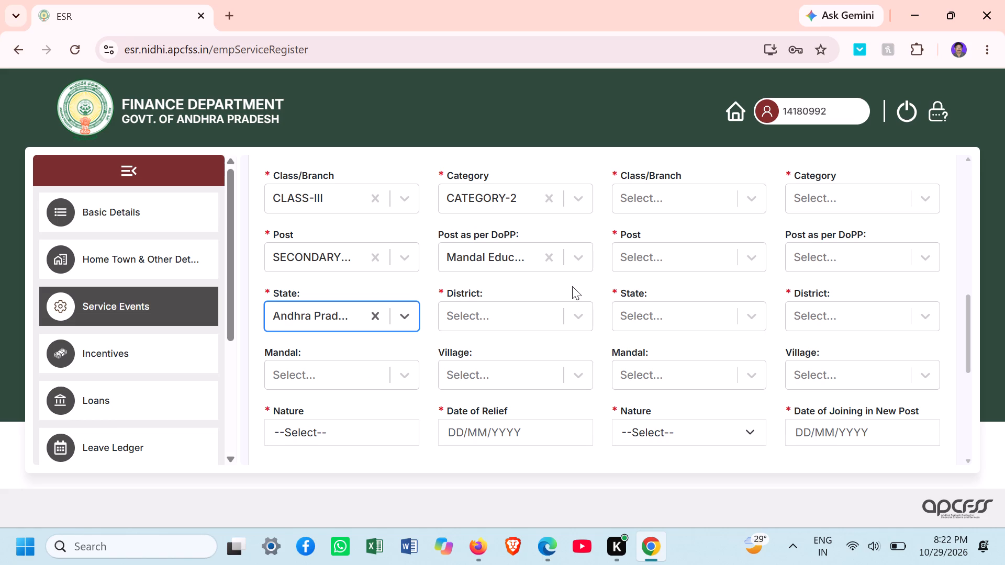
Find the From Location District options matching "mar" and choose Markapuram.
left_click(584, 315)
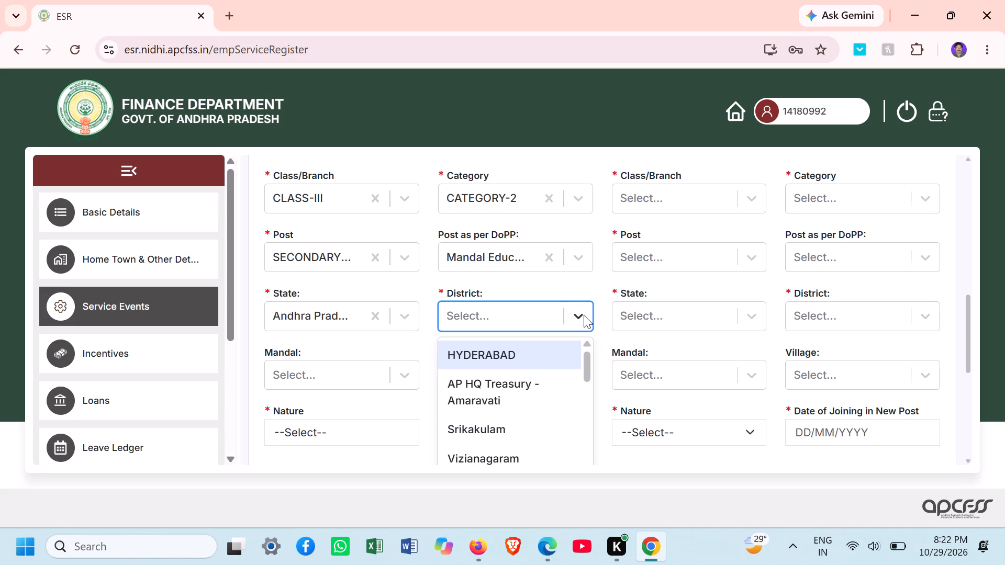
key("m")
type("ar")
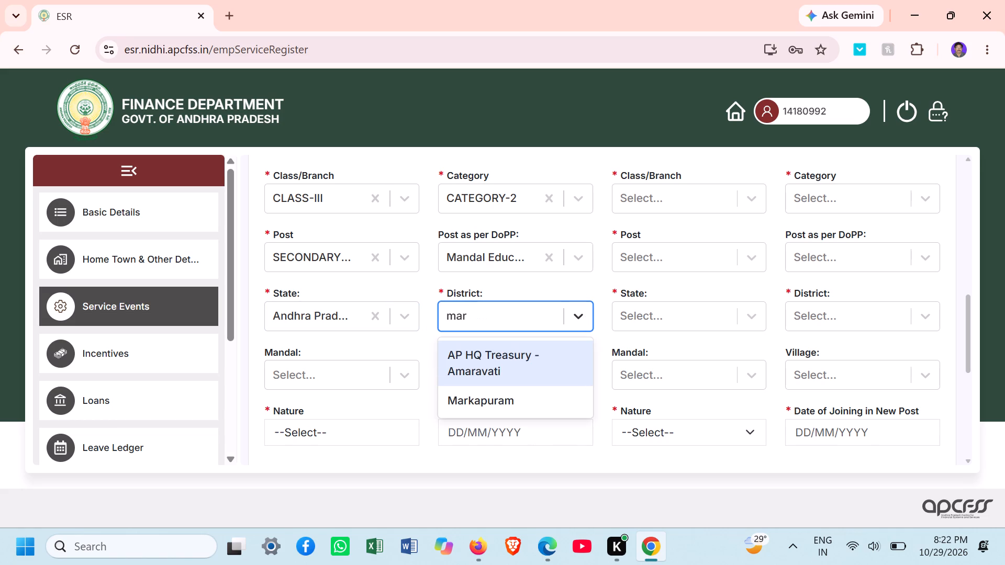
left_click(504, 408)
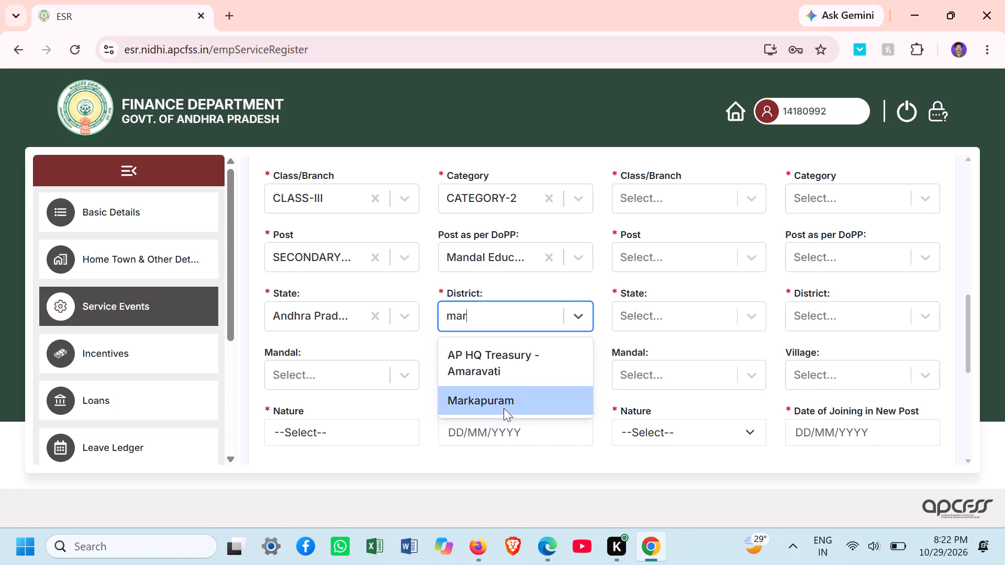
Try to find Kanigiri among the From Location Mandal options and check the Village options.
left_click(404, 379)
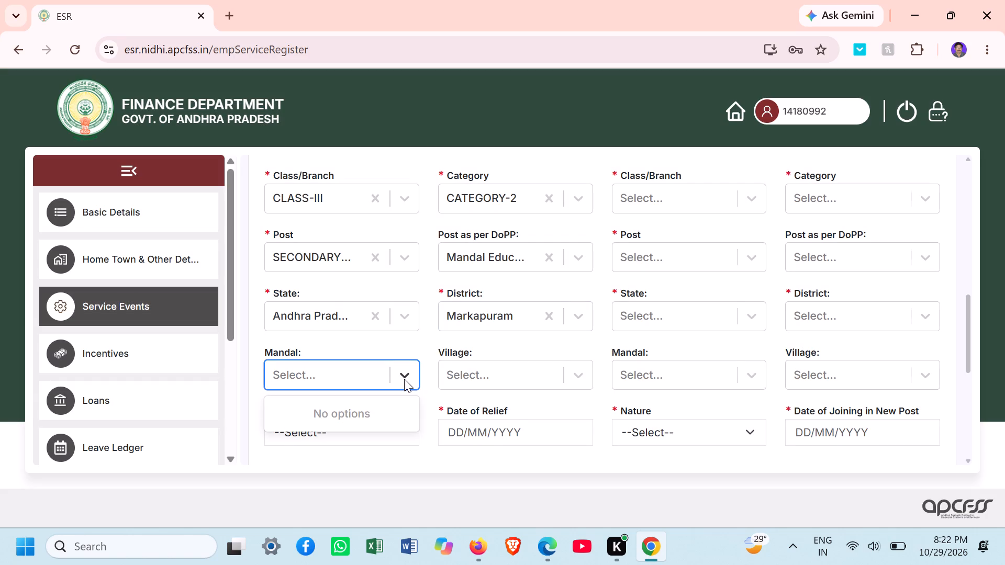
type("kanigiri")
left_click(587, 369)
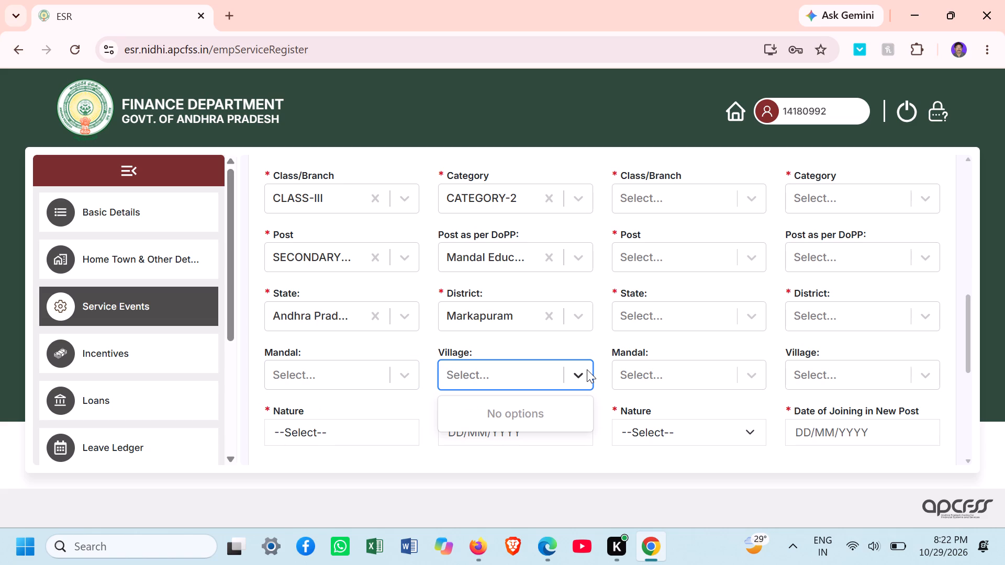
Change the From Location District to Prakasam.
left_click(568, 313)
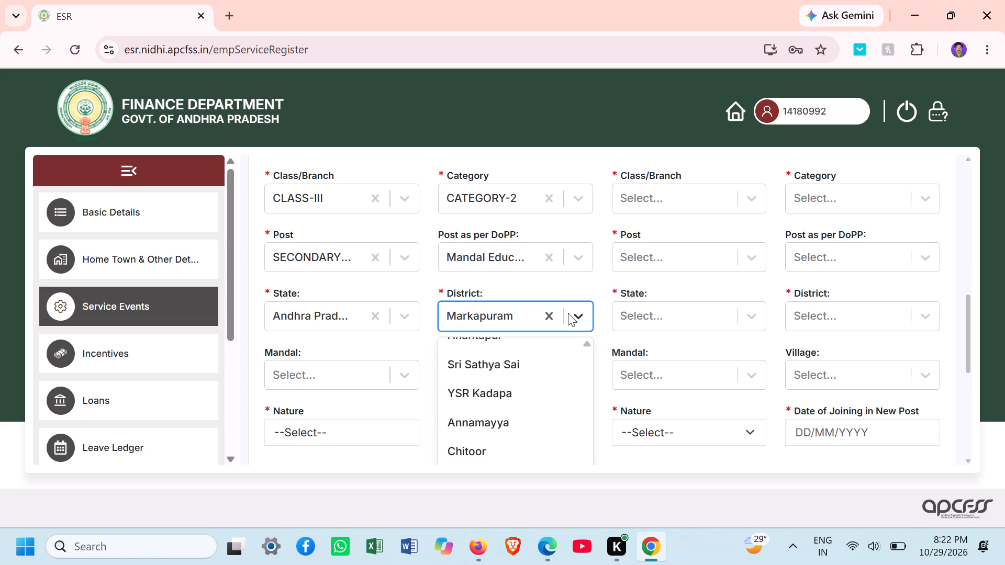
key("p")
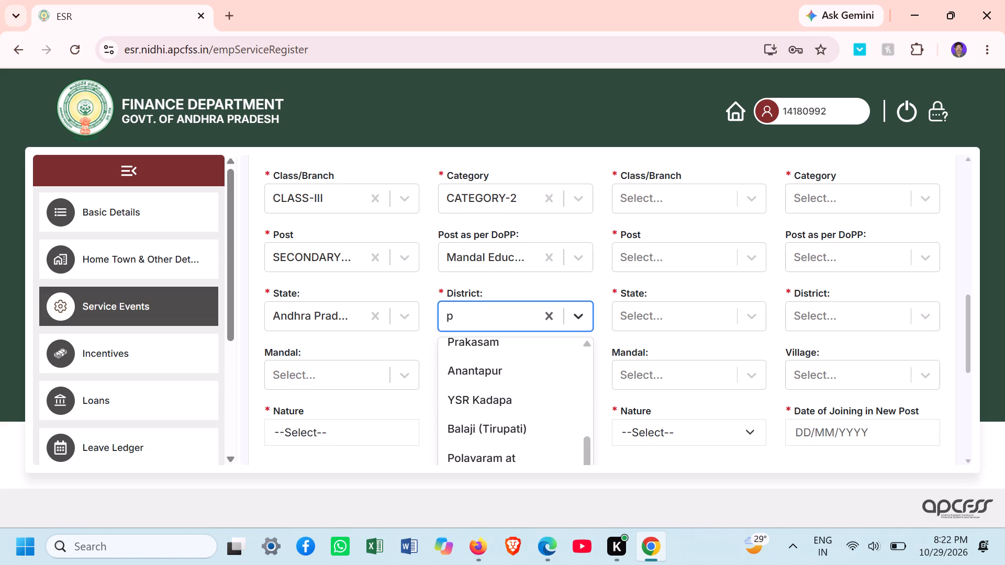
left_click(513, 342)
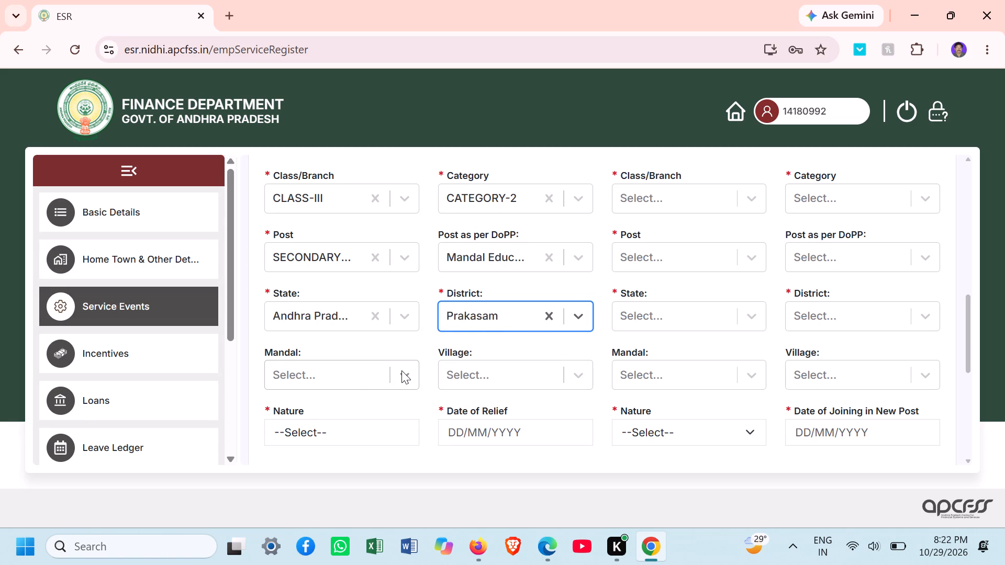
Set the From Location Mandal to KANIGIRI and its Village to DIRISAVANCHA.
left_click(401, 370)
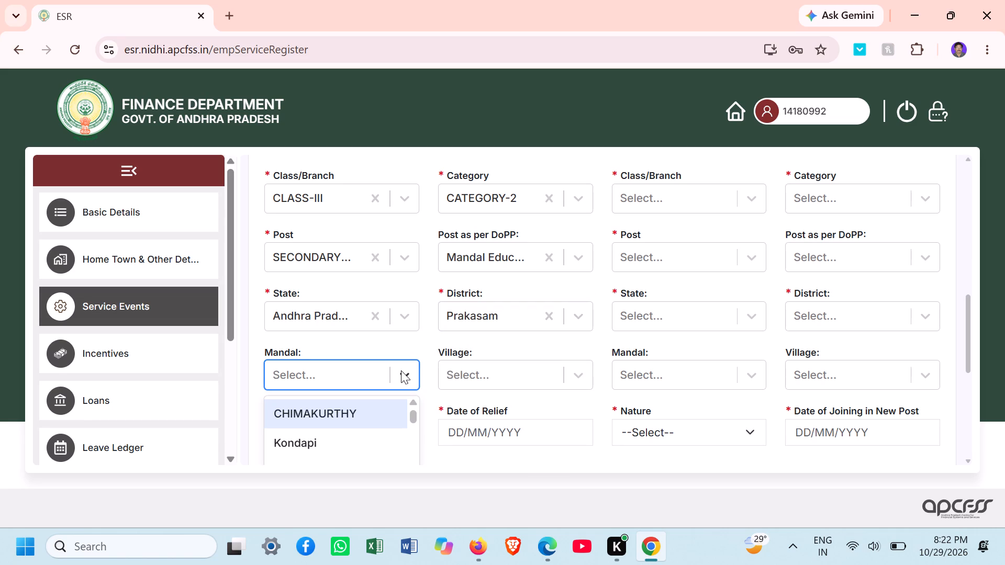
type("kan")
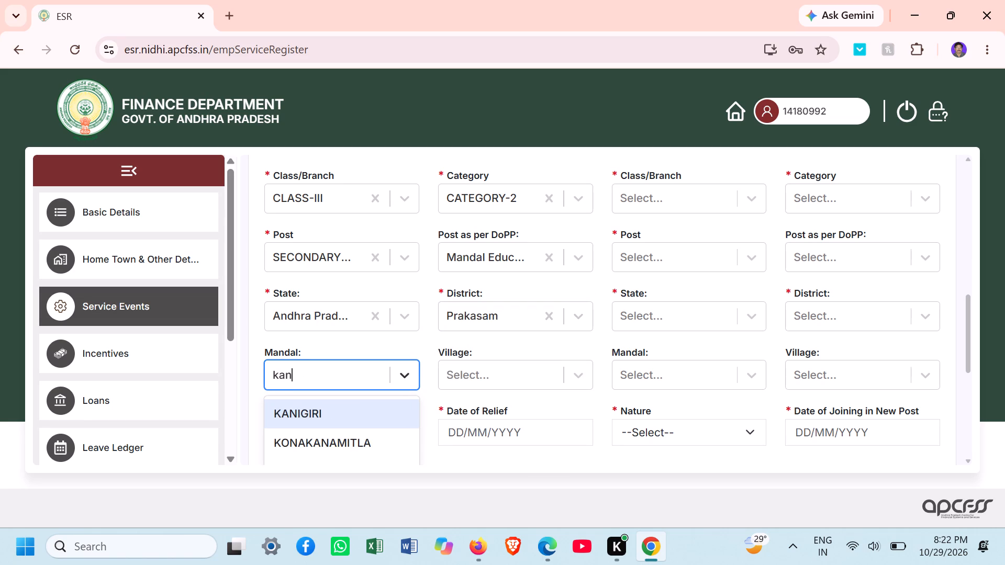
left_click(343, 412)
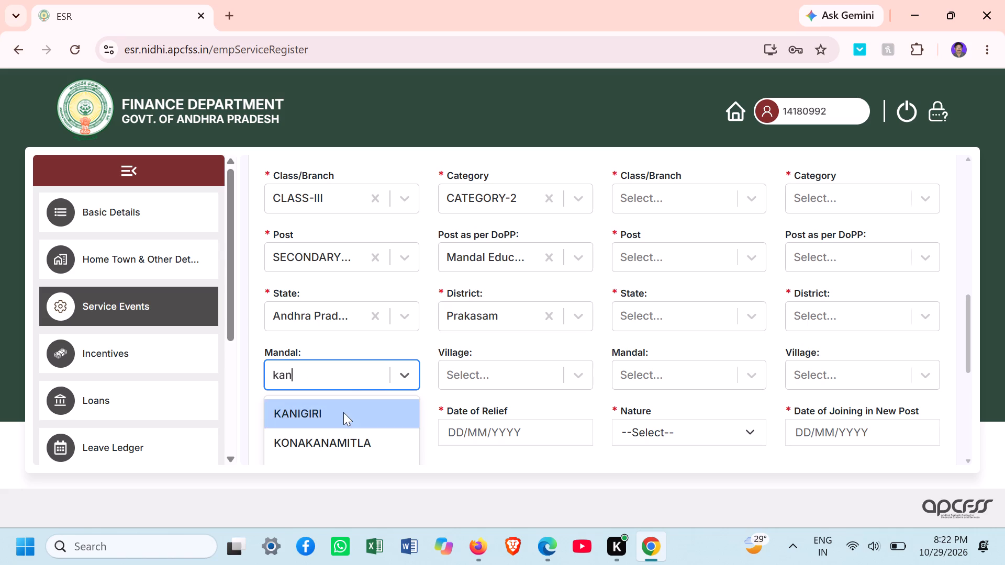
left_click(574, 378)
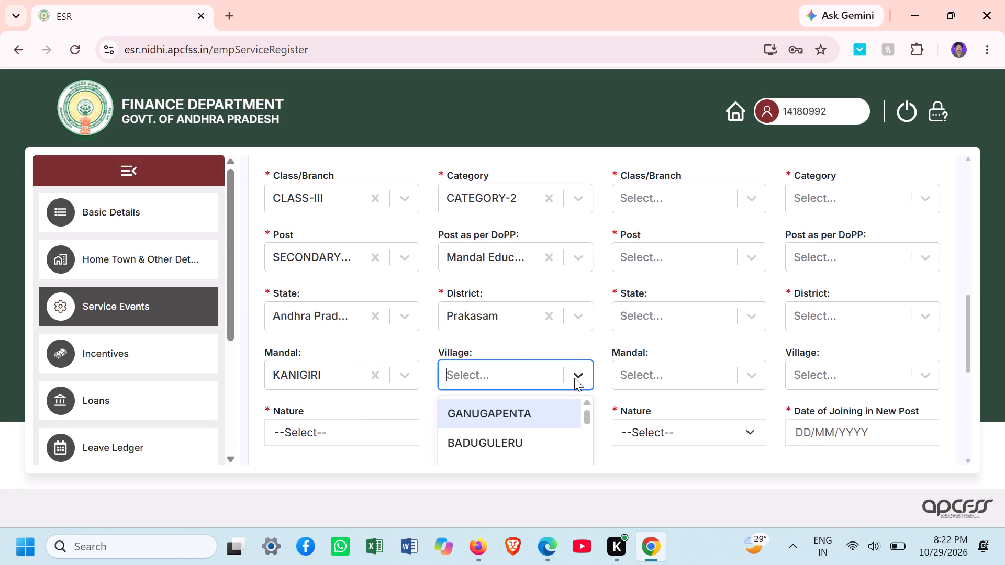
type("di")
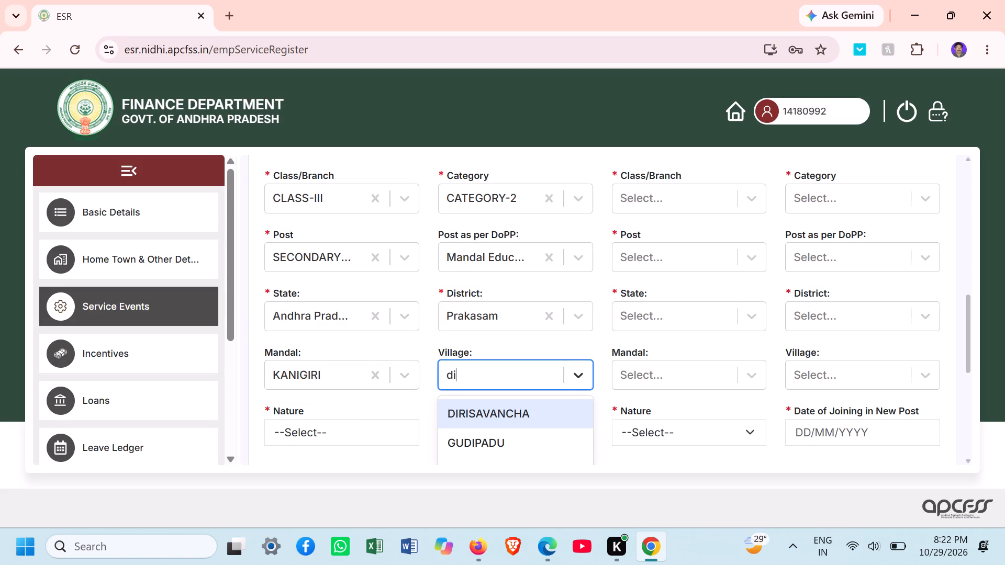
left_click(520, 418)
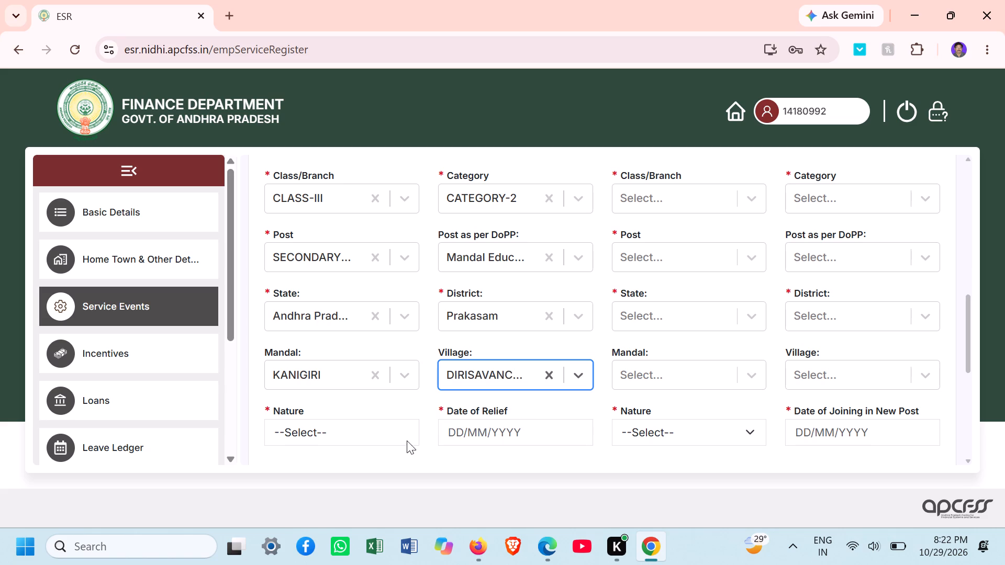
Set the From Location Nature to PERMANENT.
left_click(397, 438)
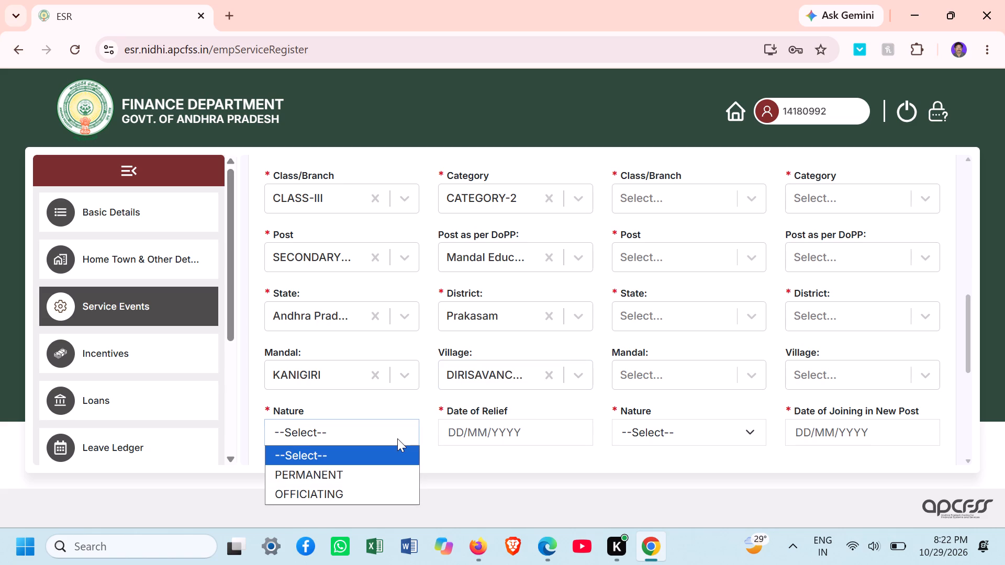
left_click(349, 470)
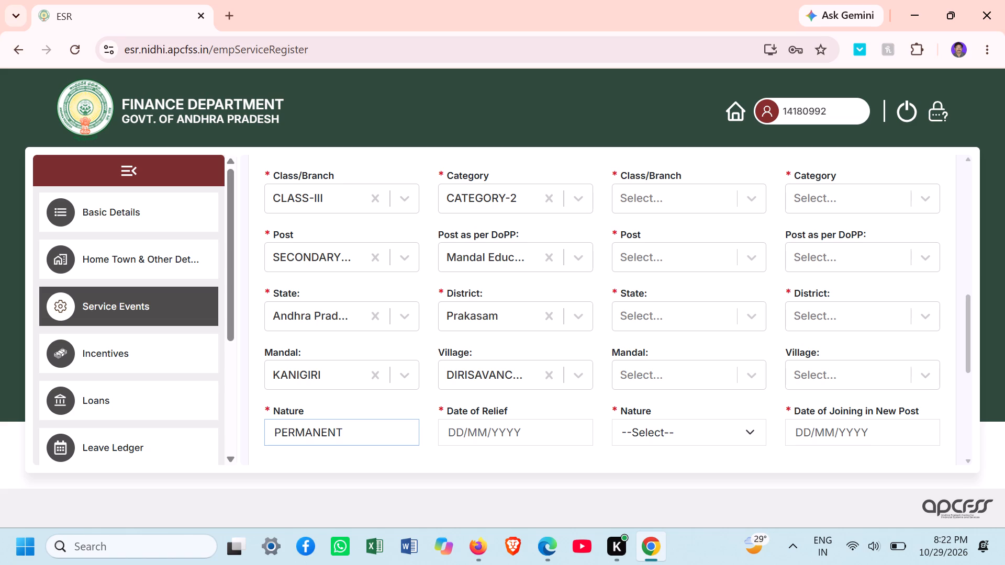
Open the From Location Date of Relief for entry.
left_click(492, 439)
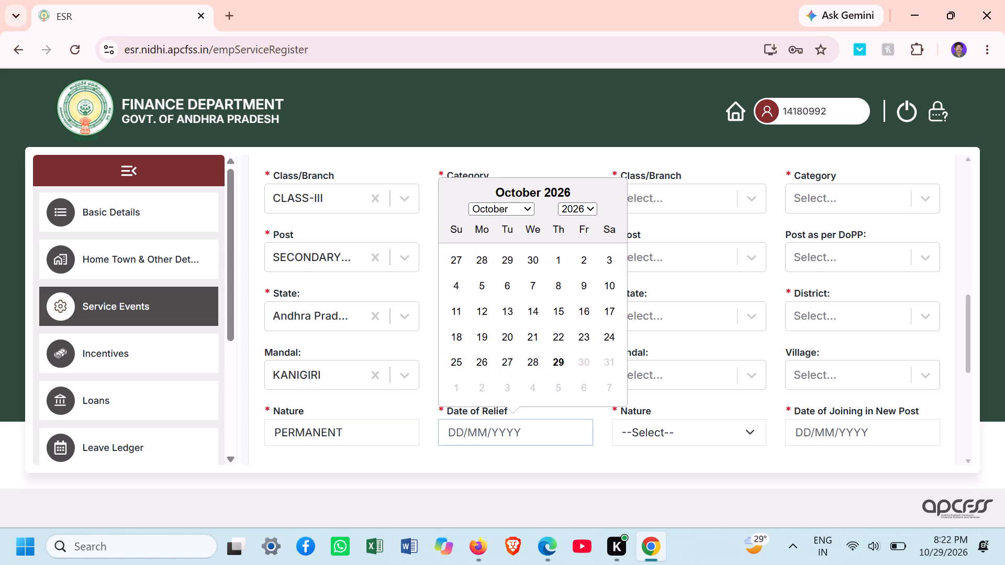
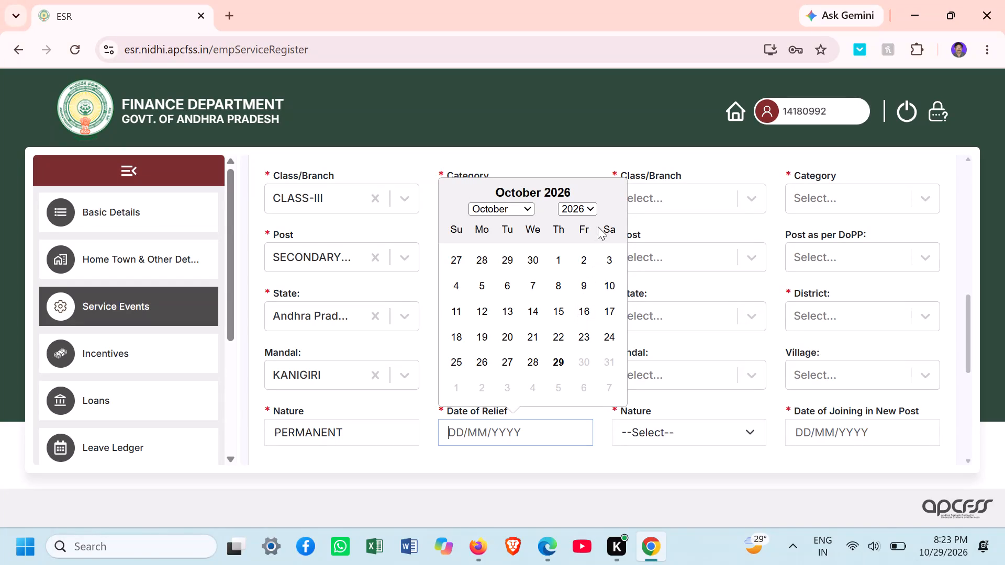
Set the From Location Date of Relief to 10/06/2023.
left_click(588, 214)
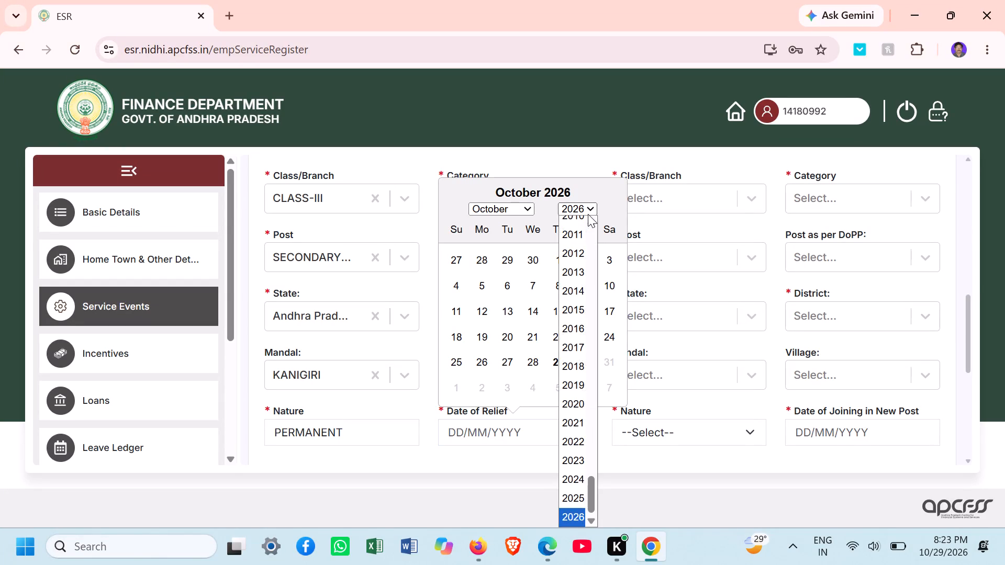
left_click(572, 461)
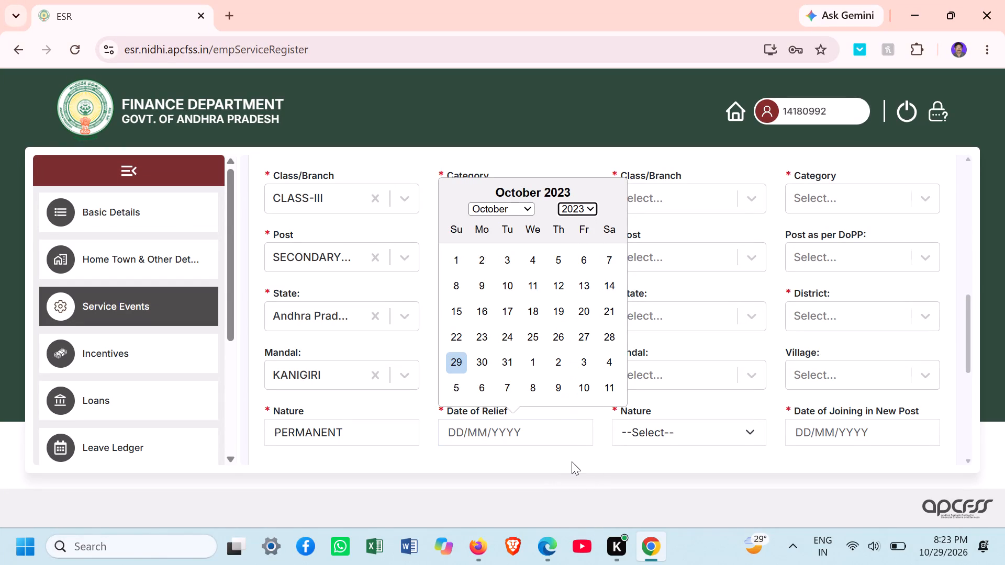
left_click(530, 207)
left_click(494, 319)
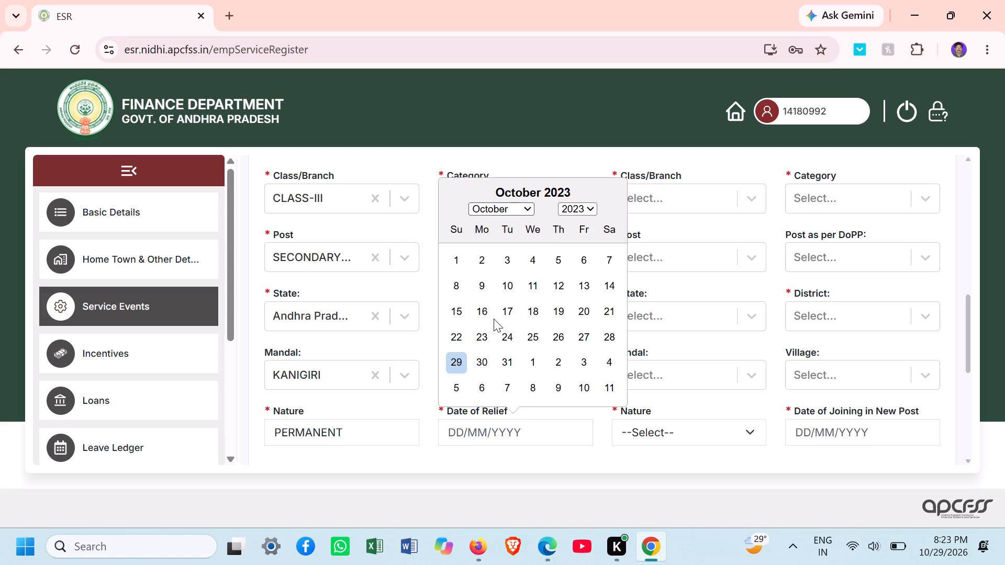
left_click(606, 290)
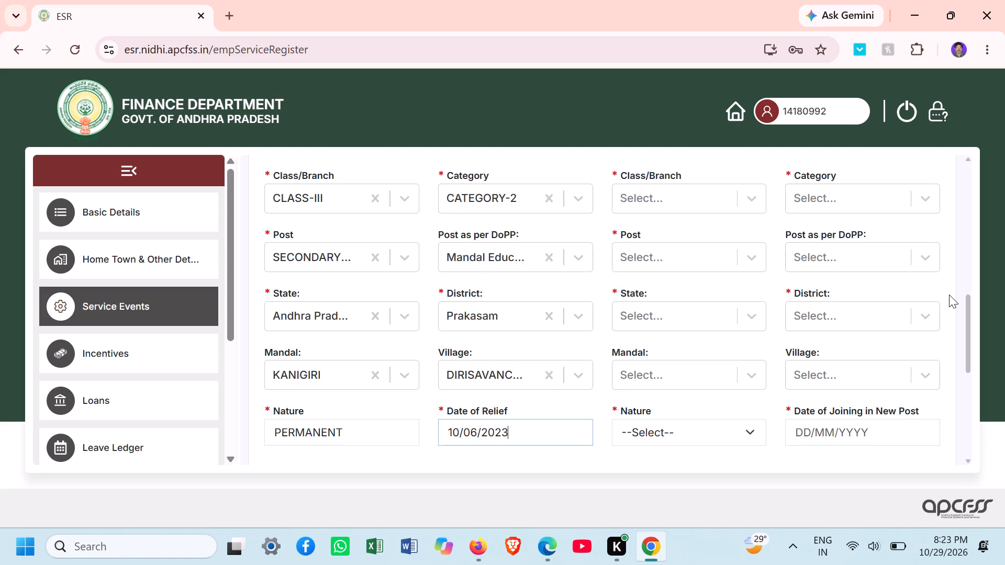
Set the To Location Department to ESE02-School Education Department.
left_click_drag(967, 310, 967, 337)
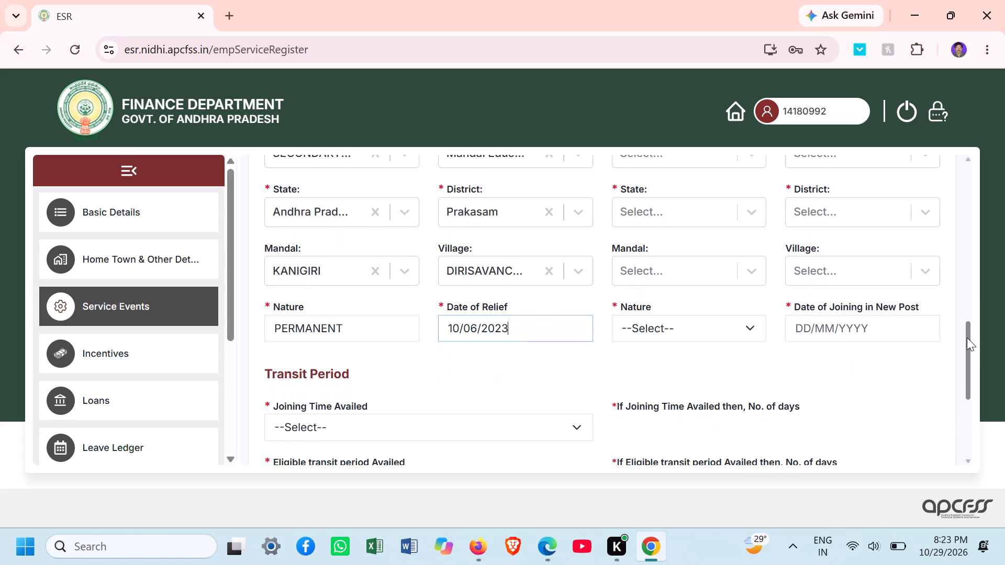
left_click_drag(967, 337, 967, 335)
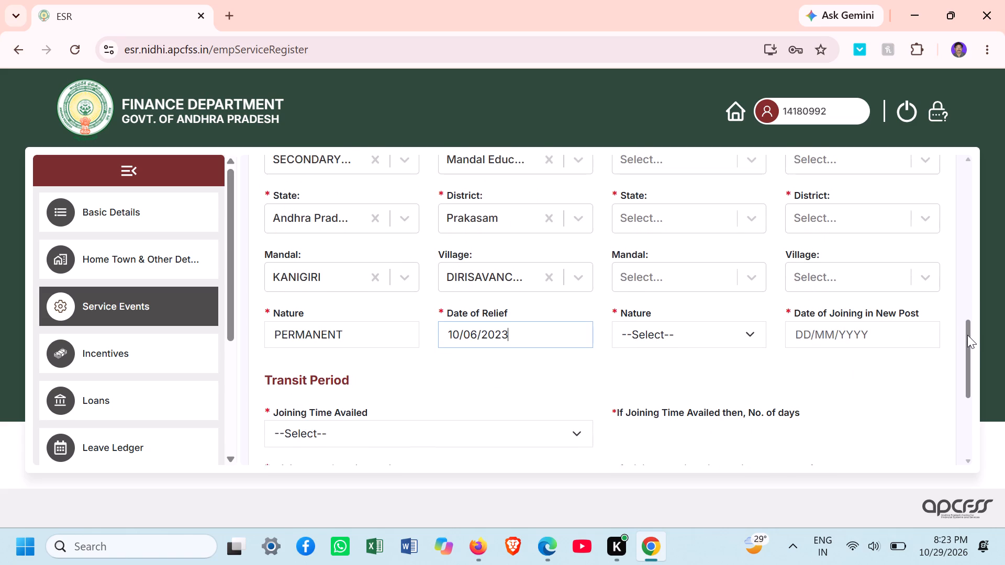
left_click_drag(967, 335, 966, 272)
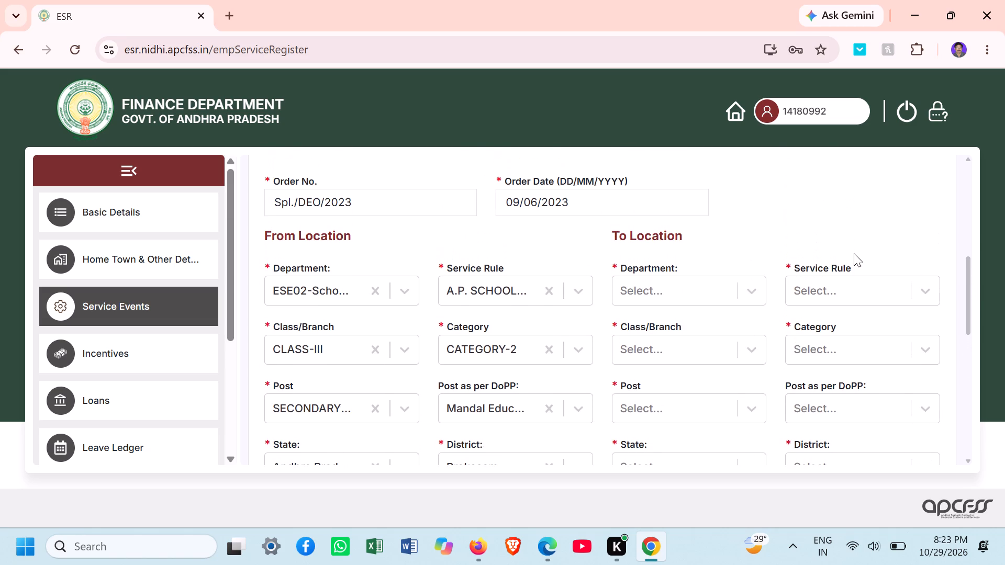
left_click(756, 294)
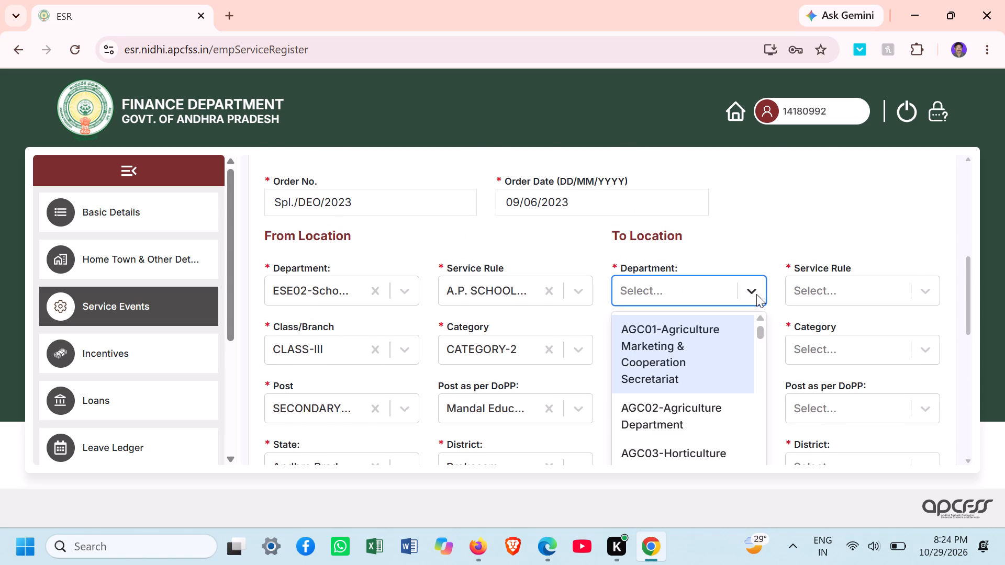
type("ese")
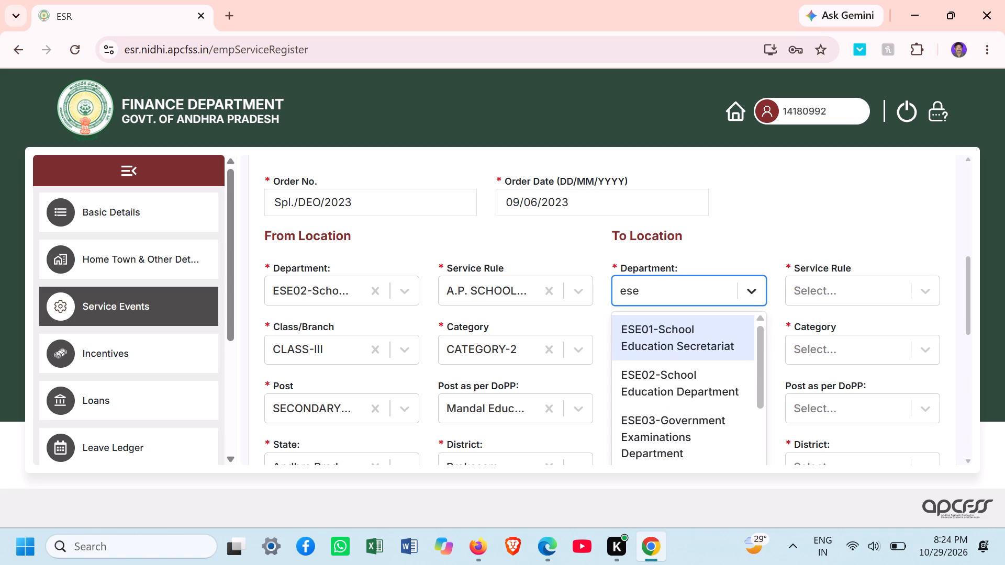
left_click(687, 375)
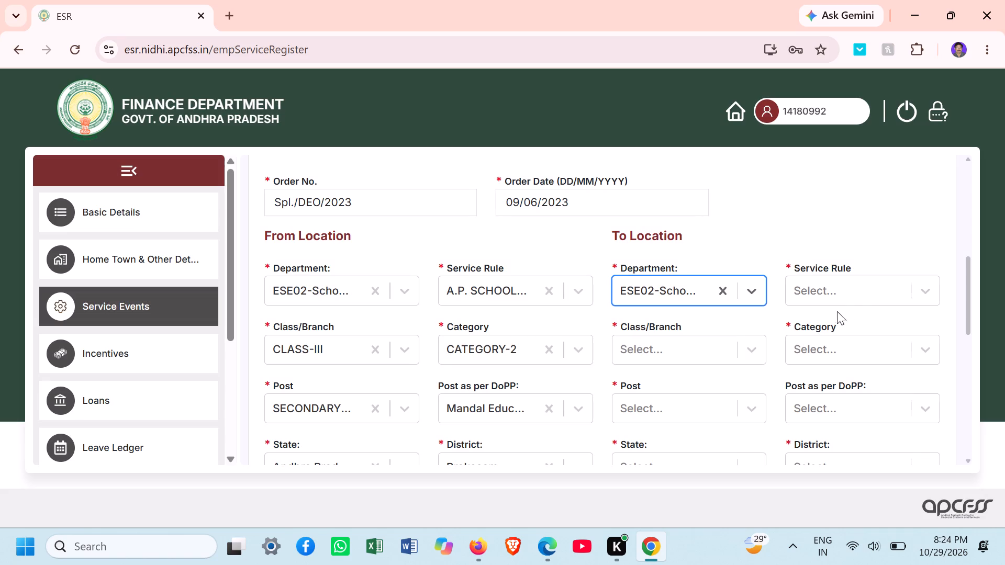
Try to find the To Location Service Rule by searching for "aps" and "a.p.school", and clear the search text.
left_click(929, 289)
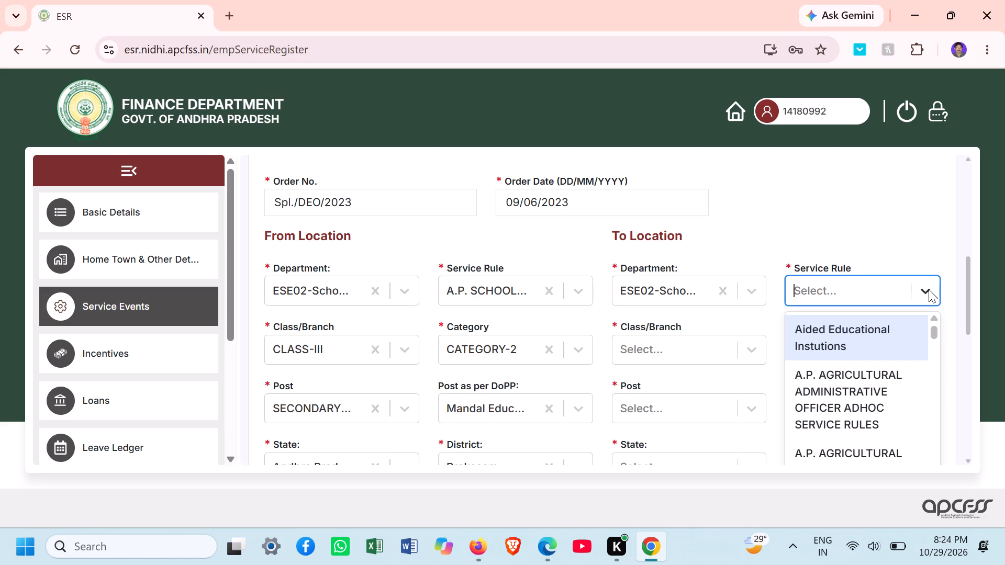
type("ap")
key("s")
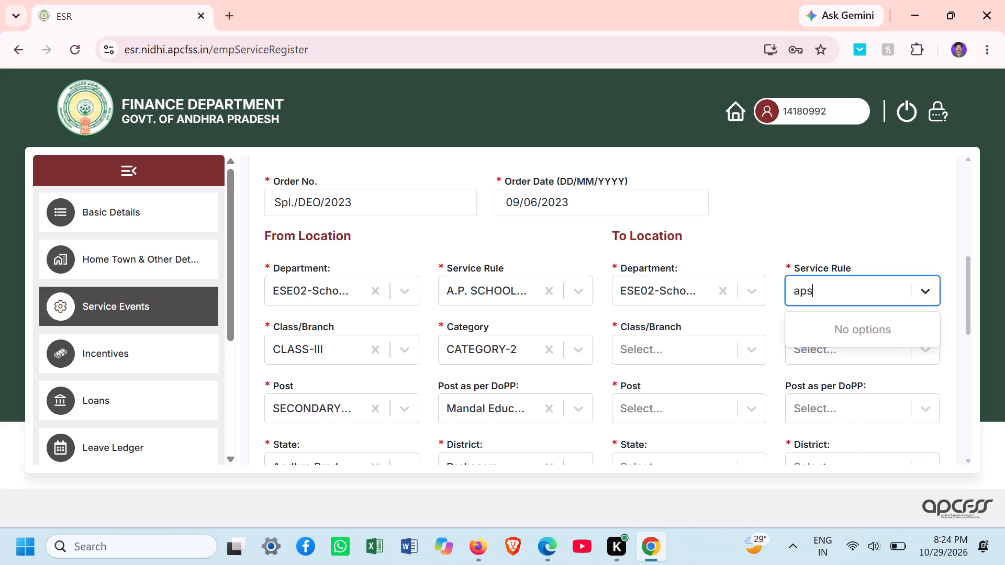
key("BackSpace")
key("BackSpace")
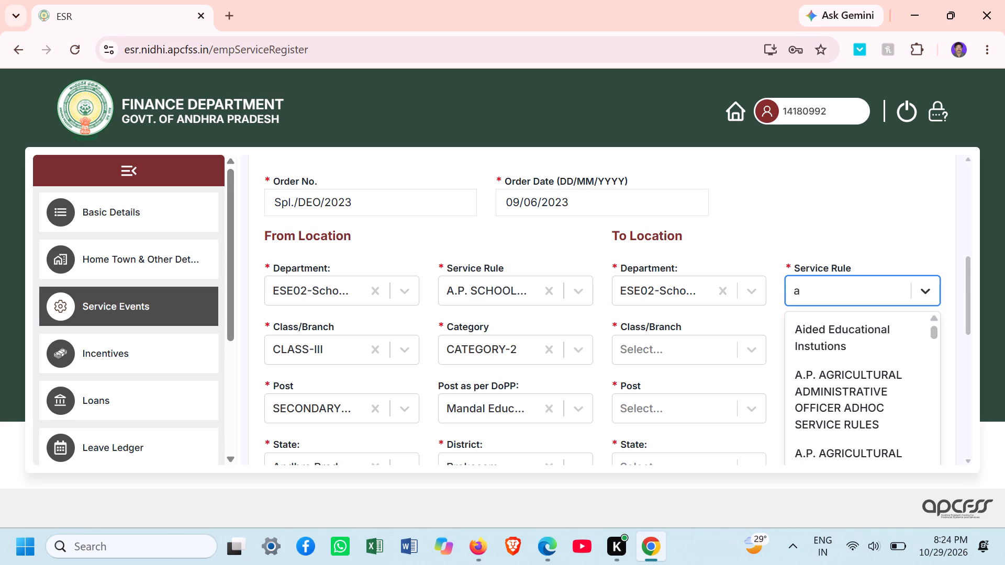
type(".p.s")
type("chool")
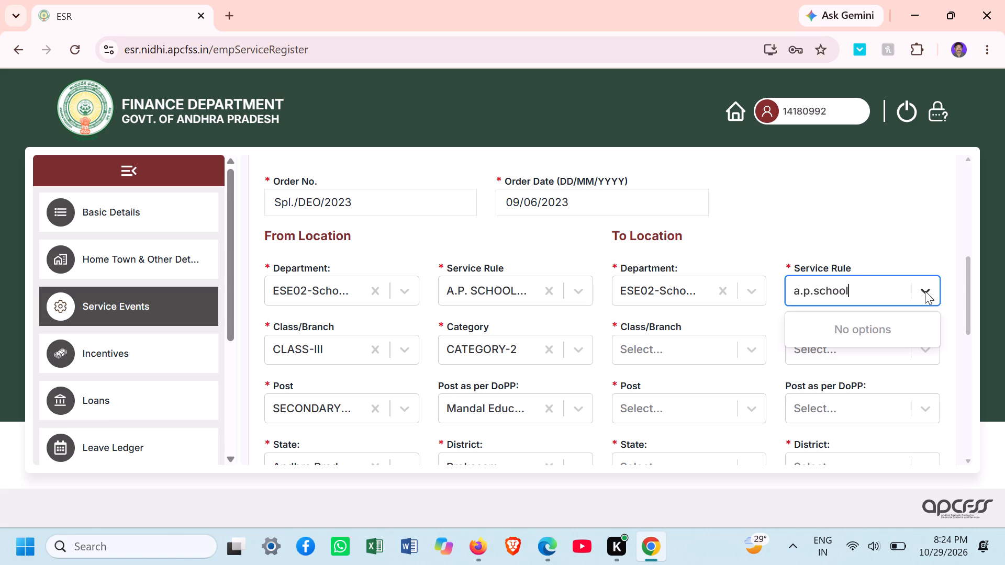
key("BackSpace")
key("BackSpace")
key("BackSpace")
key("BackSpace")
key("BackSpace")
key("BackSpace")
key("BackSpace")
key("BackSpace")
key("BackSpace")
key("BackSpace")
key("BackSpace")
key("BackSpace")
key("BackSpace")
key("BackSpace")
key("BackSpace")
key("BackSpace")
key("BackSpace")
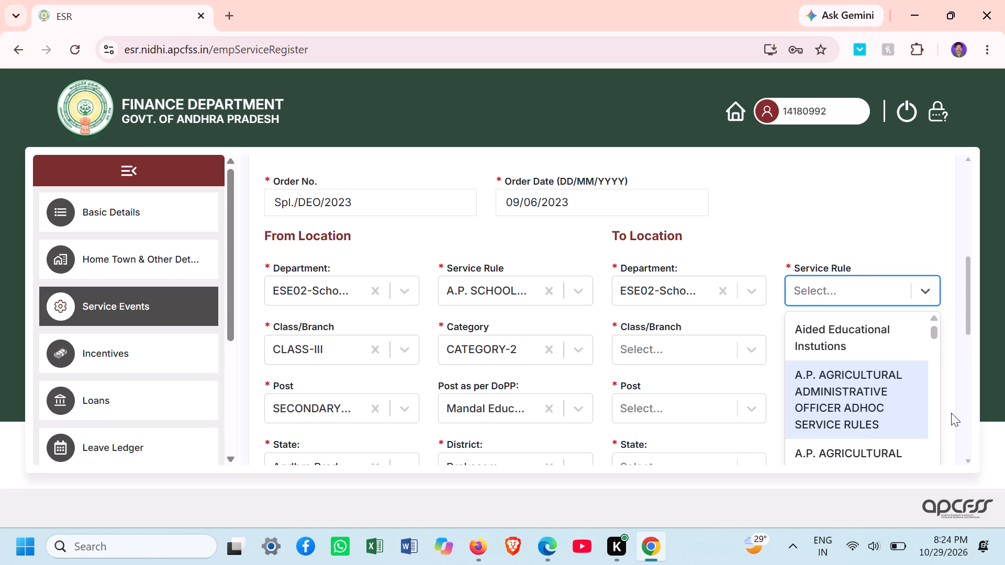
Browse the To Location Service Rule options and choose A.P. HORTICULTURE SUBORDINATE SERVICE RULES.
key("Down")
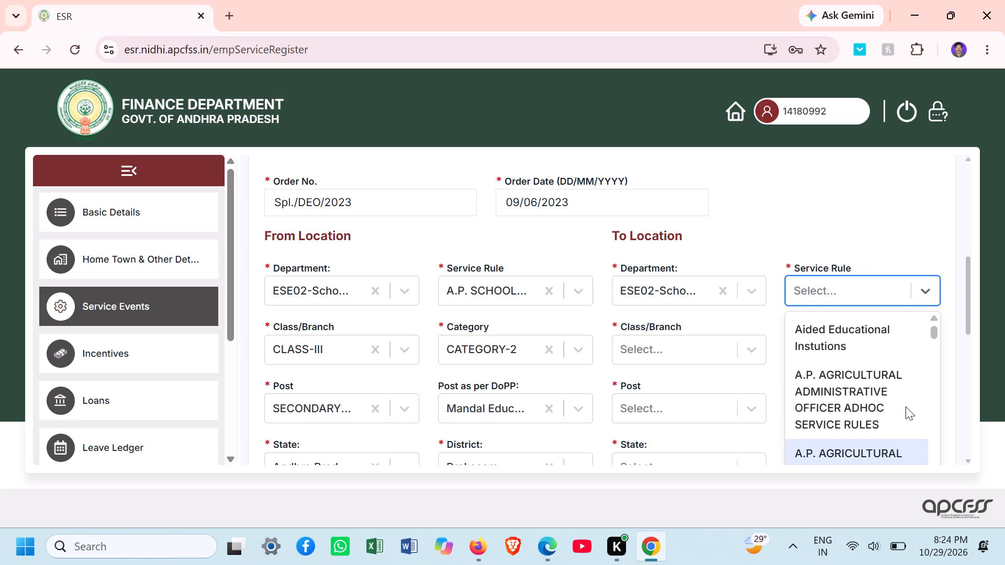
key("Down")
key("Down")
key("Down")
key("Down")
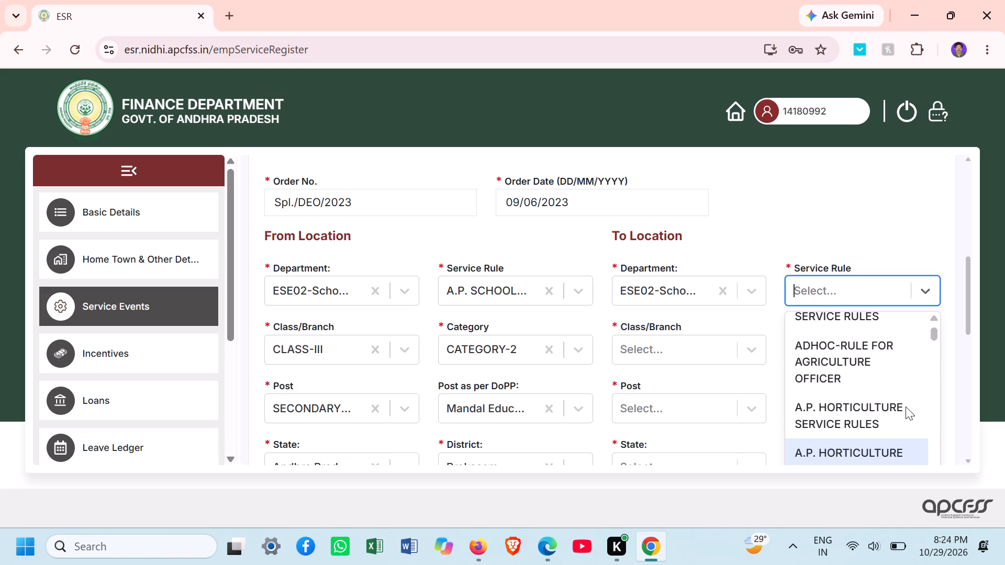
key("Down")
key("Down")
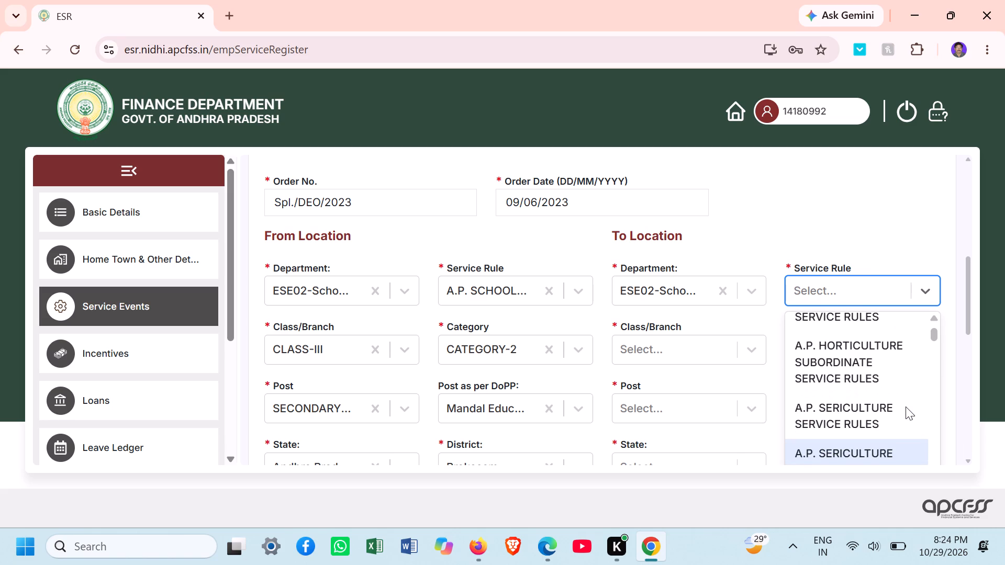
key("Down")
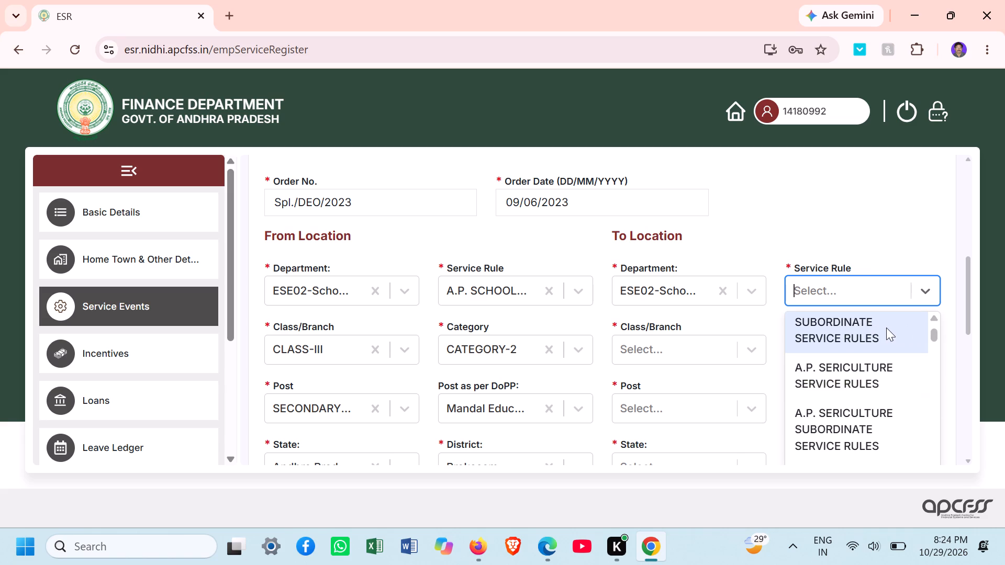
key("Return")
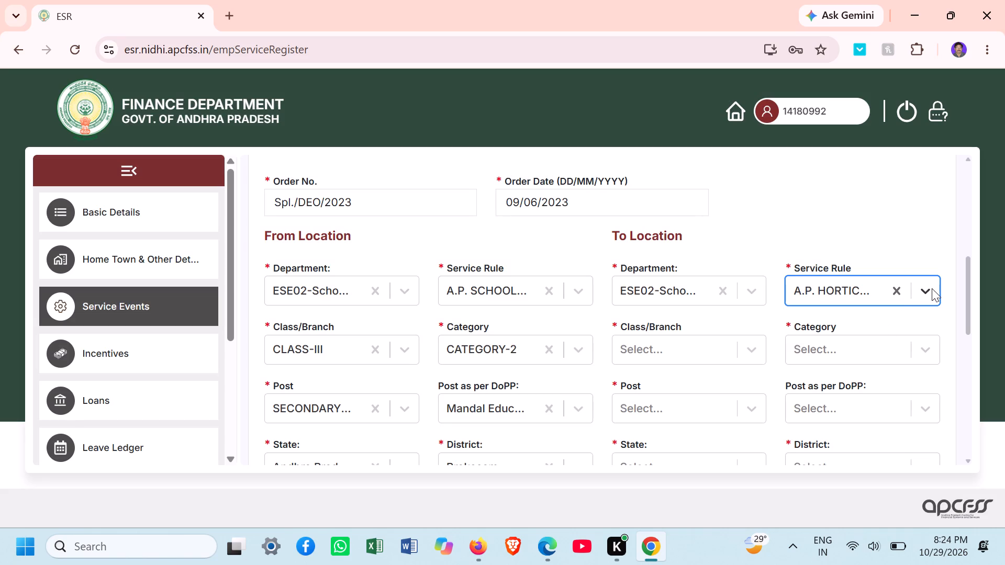
Search the To Location Service Rule for "school" and set it to A.P. SCHOOL EDUCATIONAL SUBORDINATE SERVICE RULES.
left_click(932, 288)
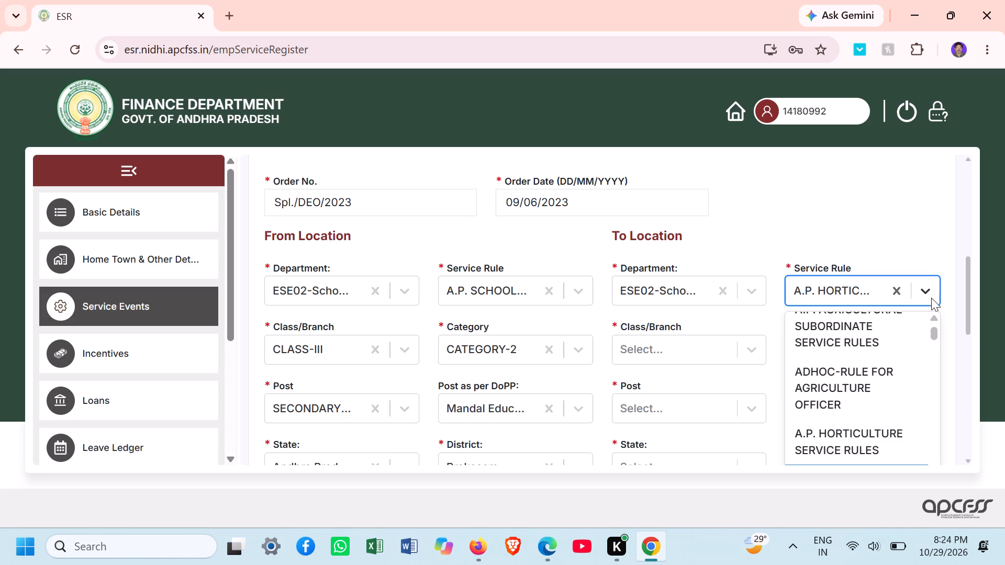
left_click(931, 331)
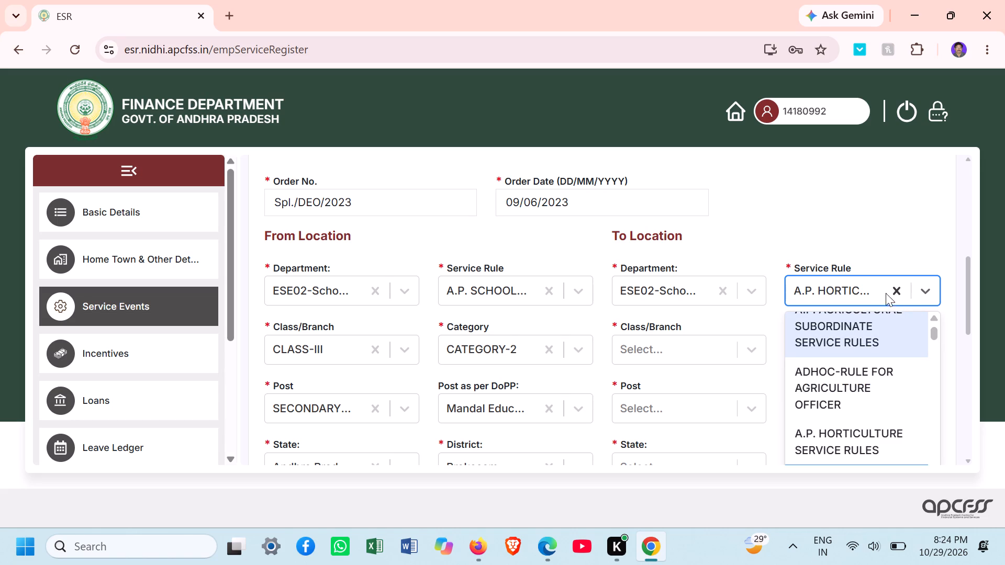
key("s")
type("chool")
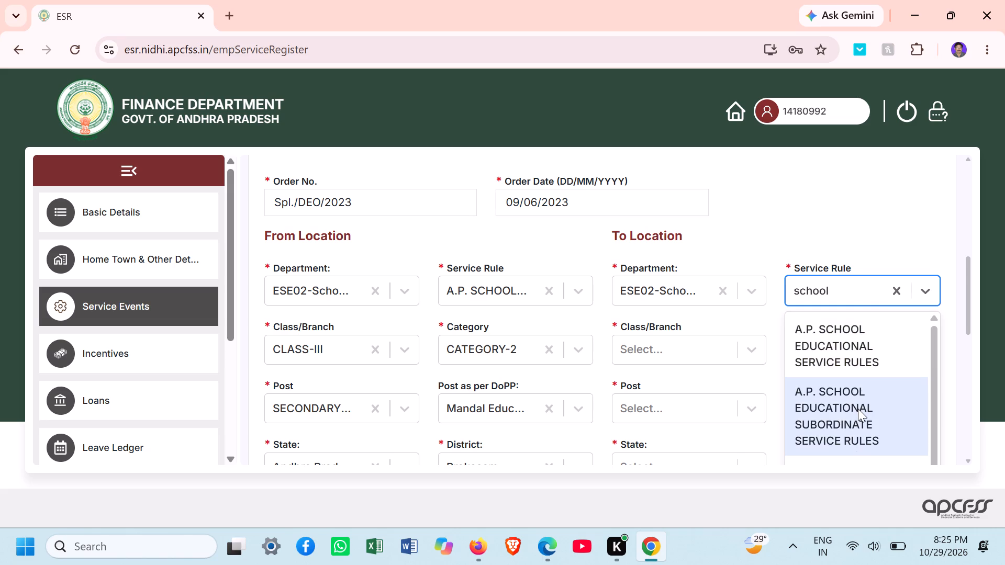
key("Return")
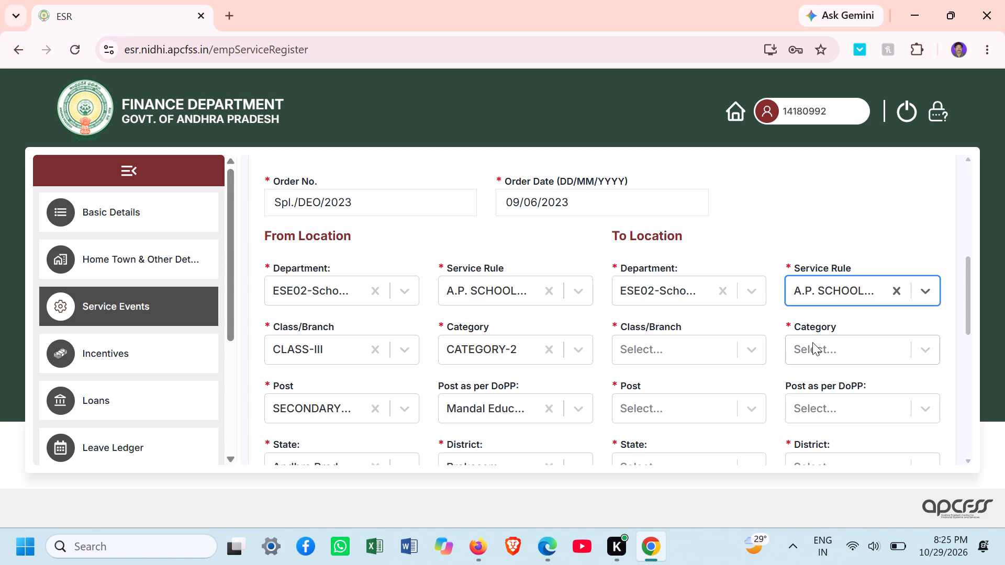
left_click(885, 327)
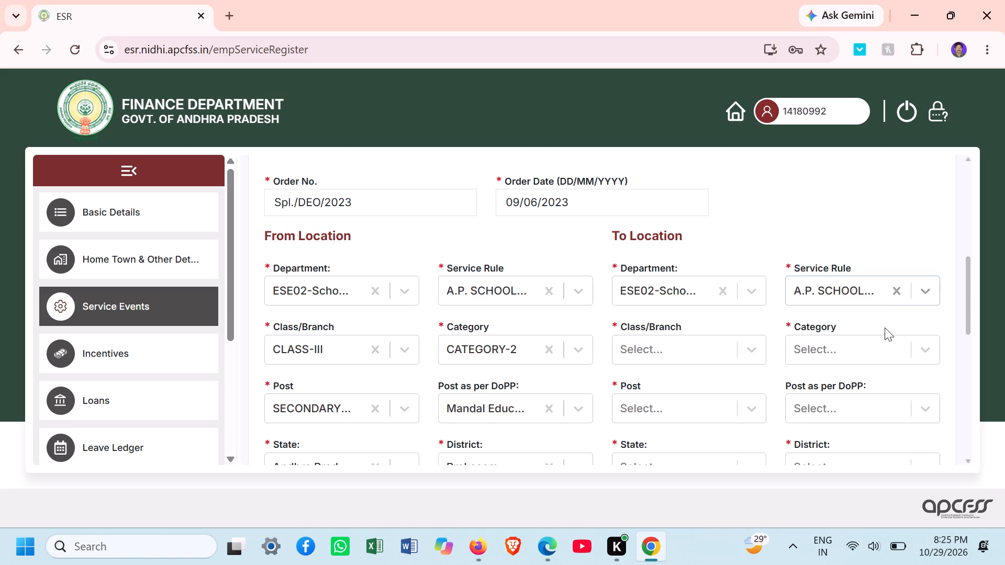
Set the To Location Class/Branch to CLASS-II and its Category to CATEGORY-1.
left_click(746, 343)
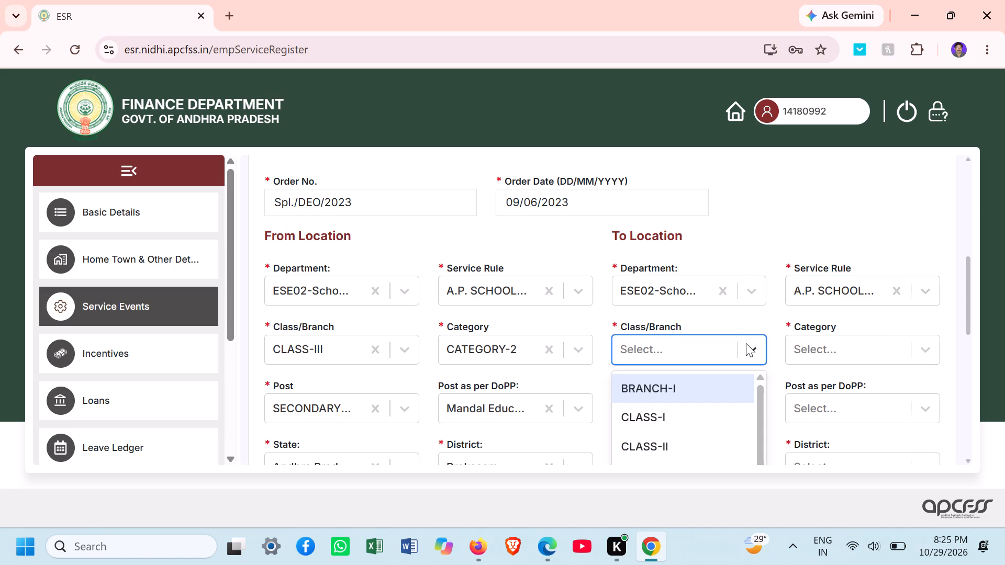
left_click(674, 450)
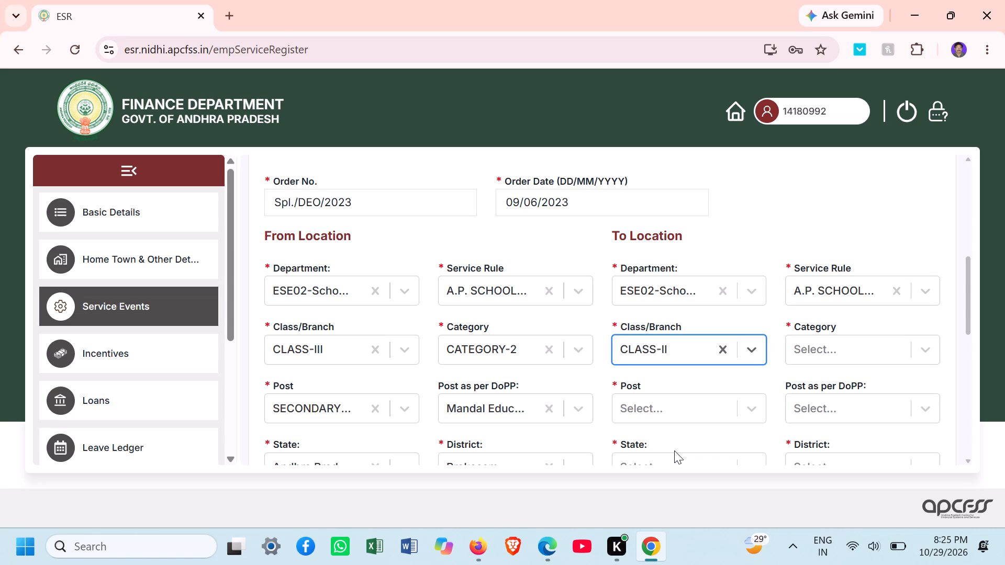
left_click(870, 353)
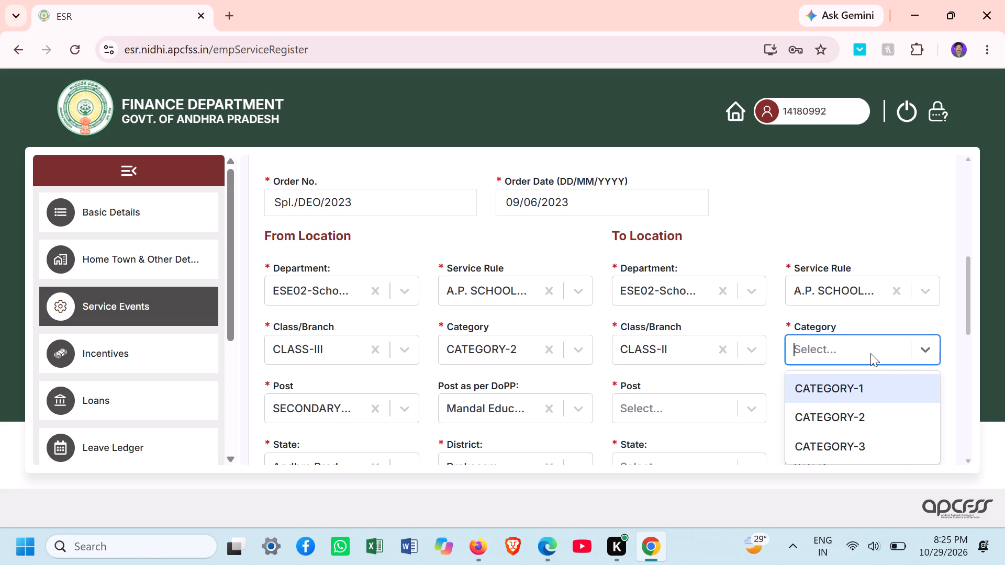
left_click(859, 385)
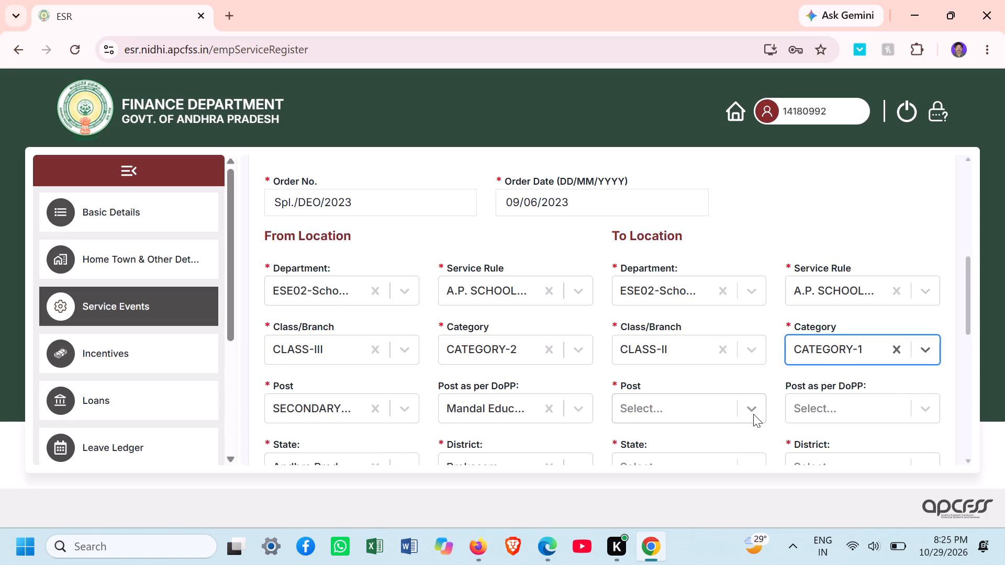
Check which Post options are offered for the To Location.
left_click(753, 414)
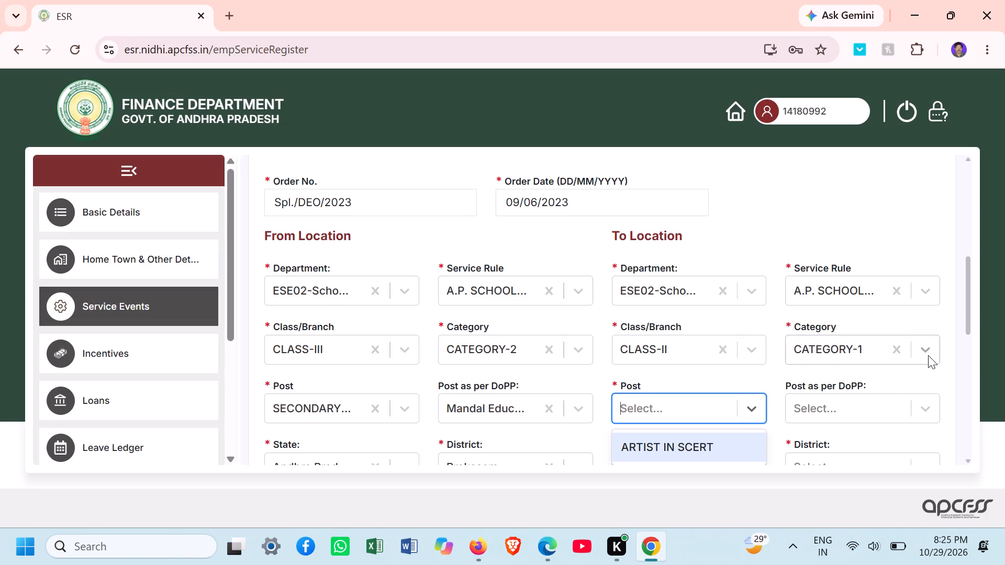
scroll(942, 349, "down", 1)
left_click_drag(969, 322, 964, 337)
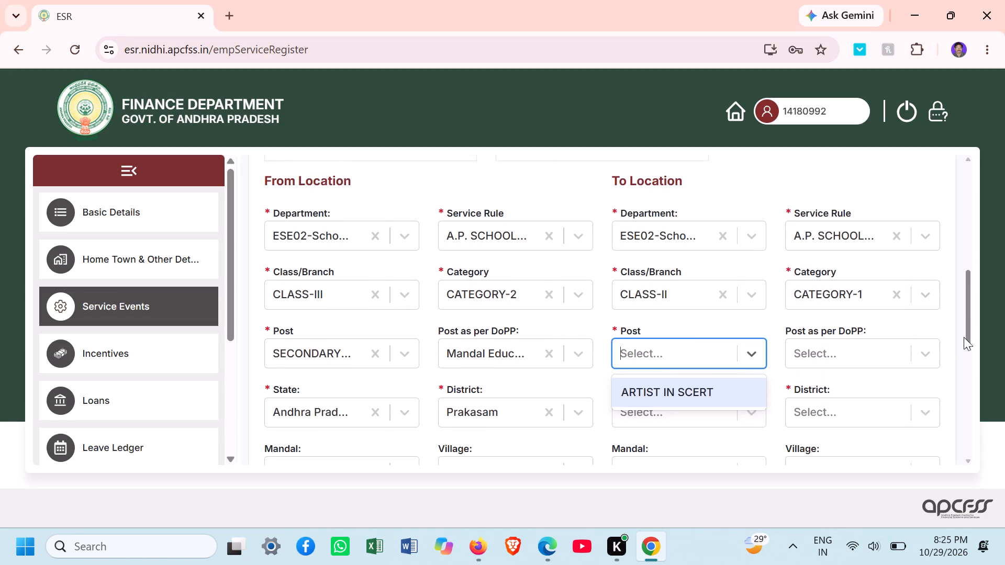
left_click_drag(964, 337, 963, 347)
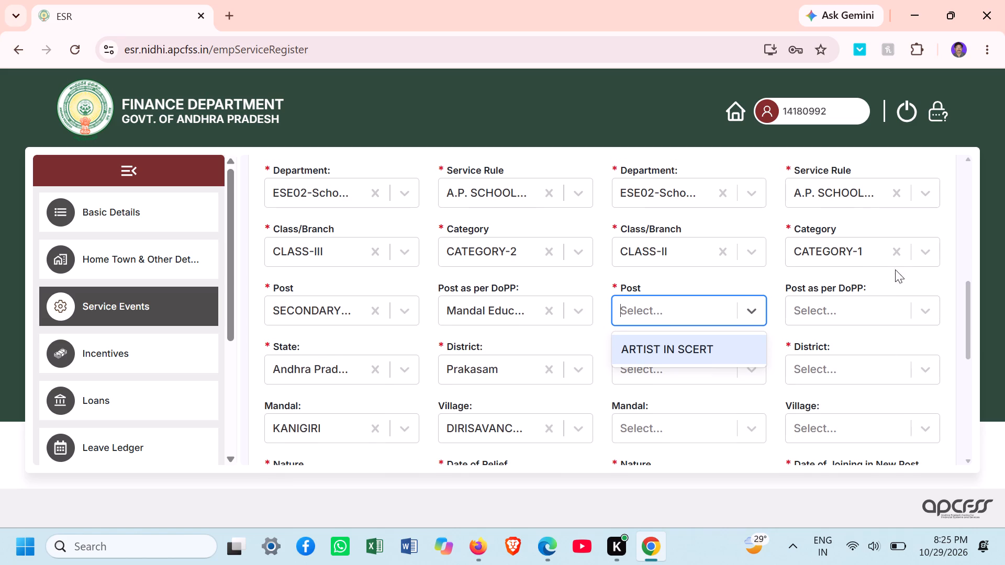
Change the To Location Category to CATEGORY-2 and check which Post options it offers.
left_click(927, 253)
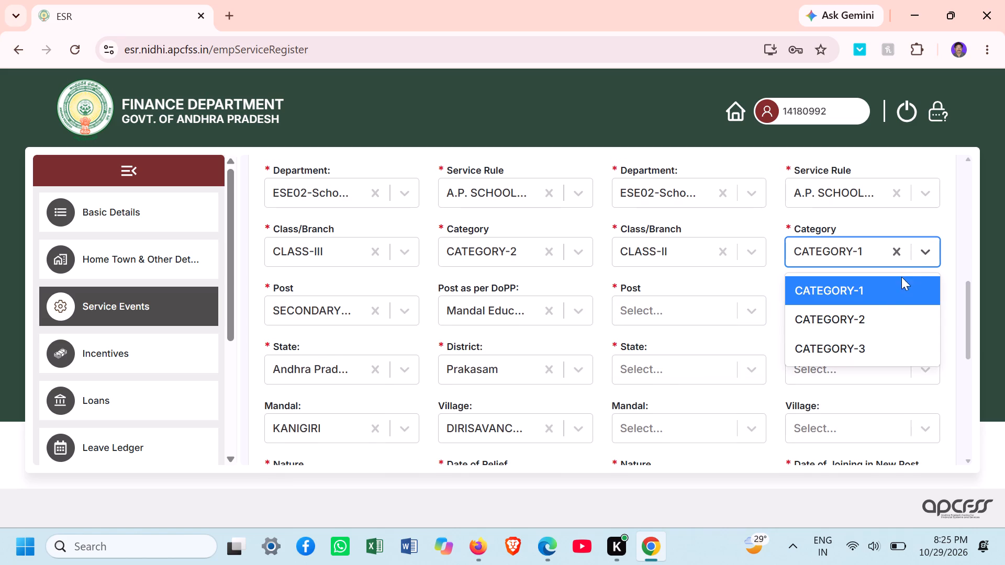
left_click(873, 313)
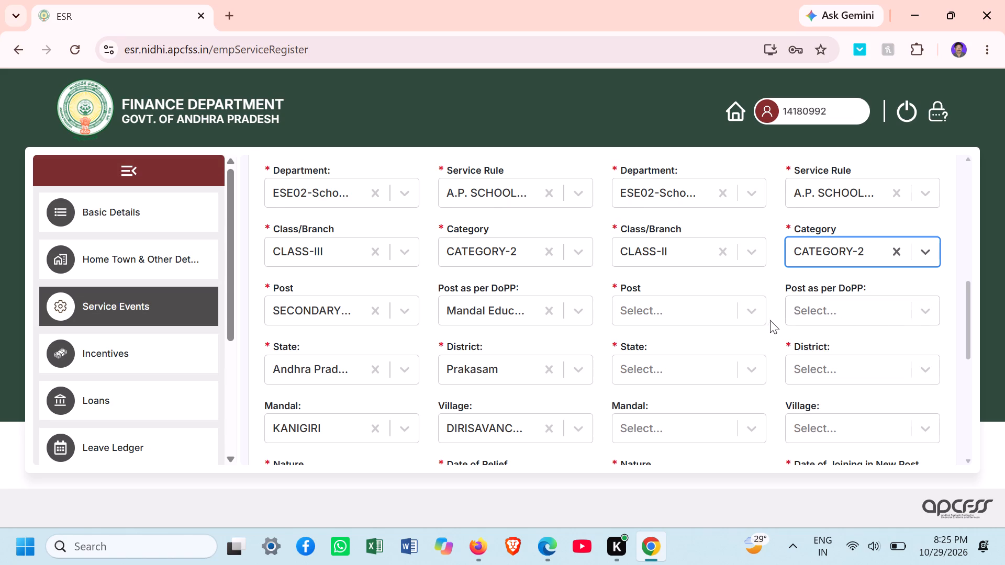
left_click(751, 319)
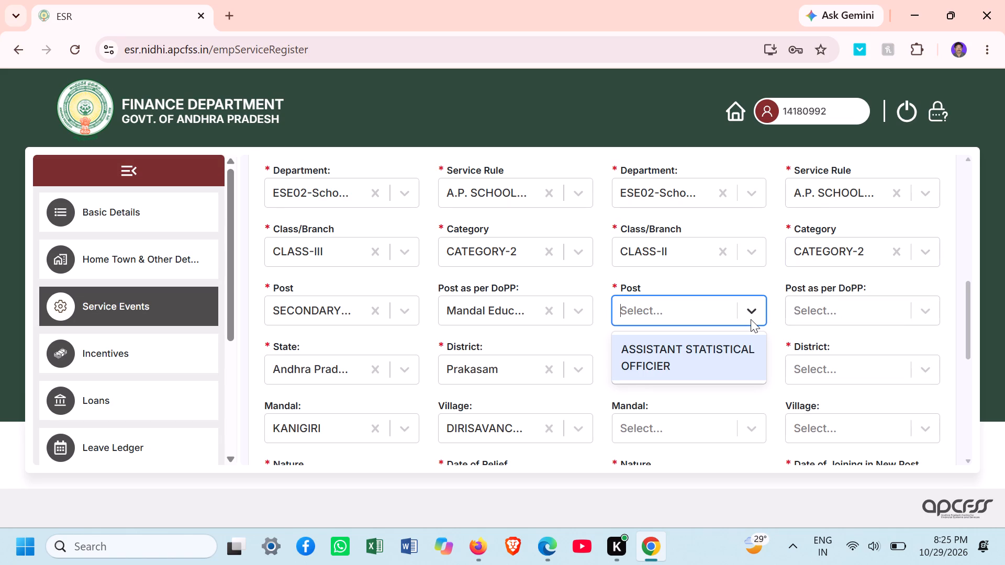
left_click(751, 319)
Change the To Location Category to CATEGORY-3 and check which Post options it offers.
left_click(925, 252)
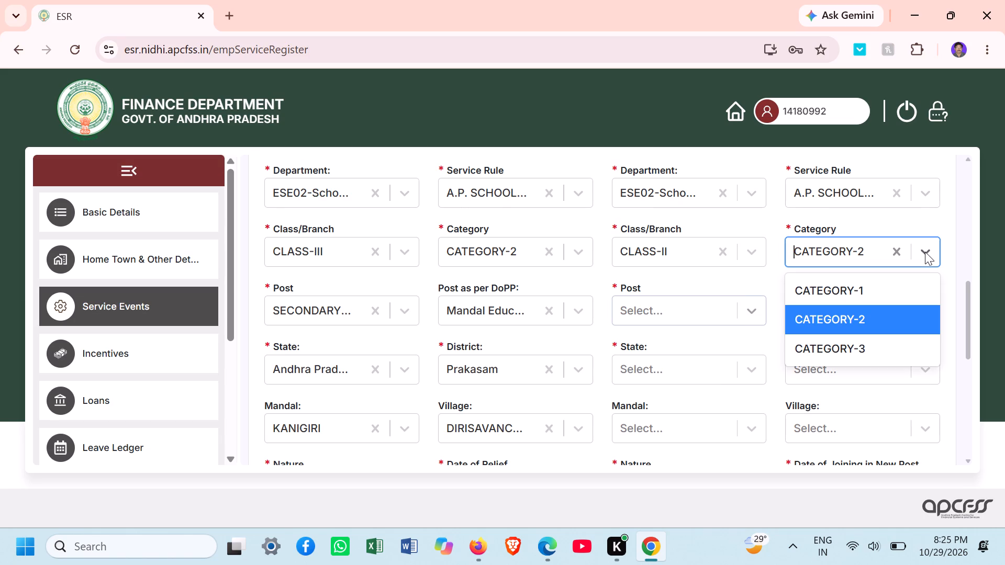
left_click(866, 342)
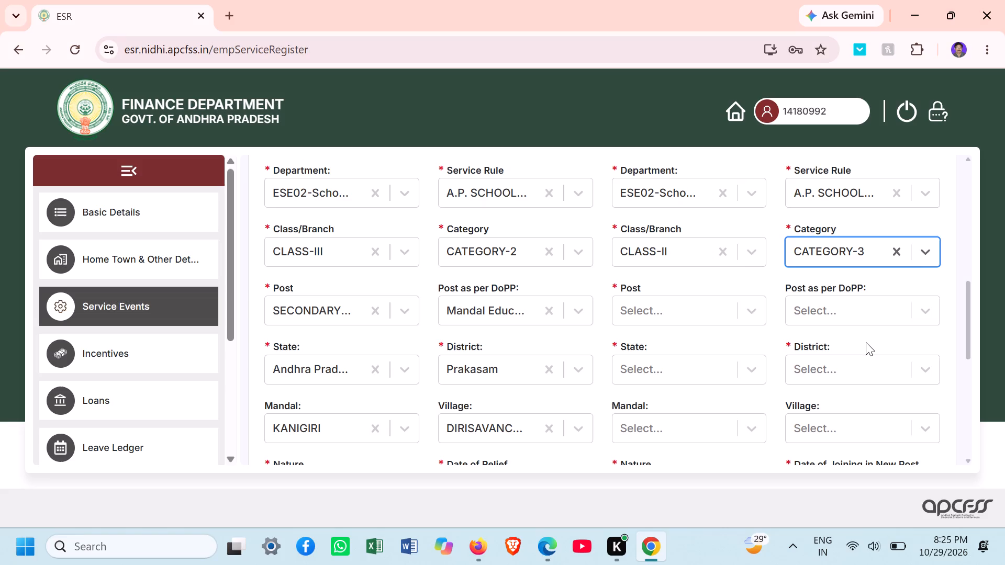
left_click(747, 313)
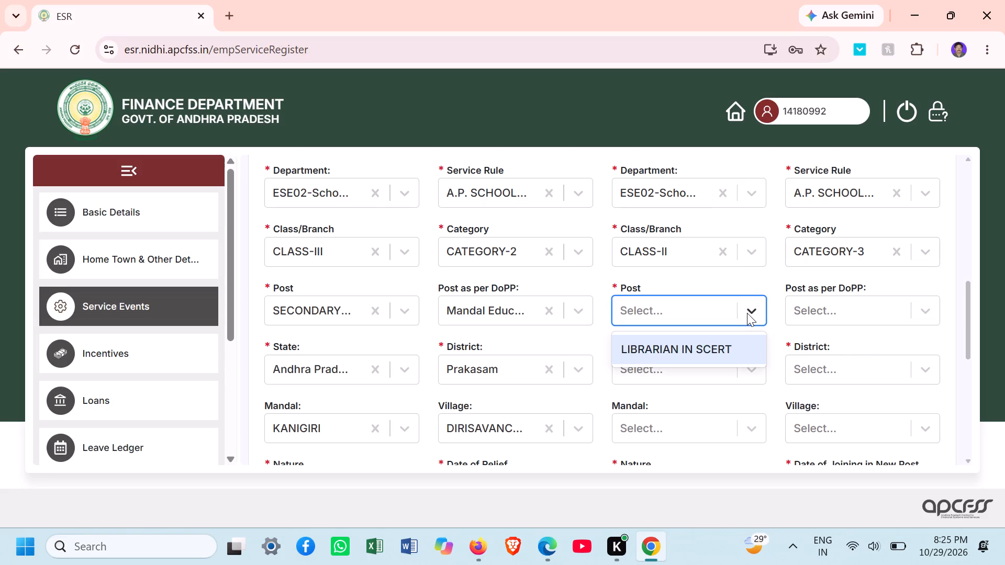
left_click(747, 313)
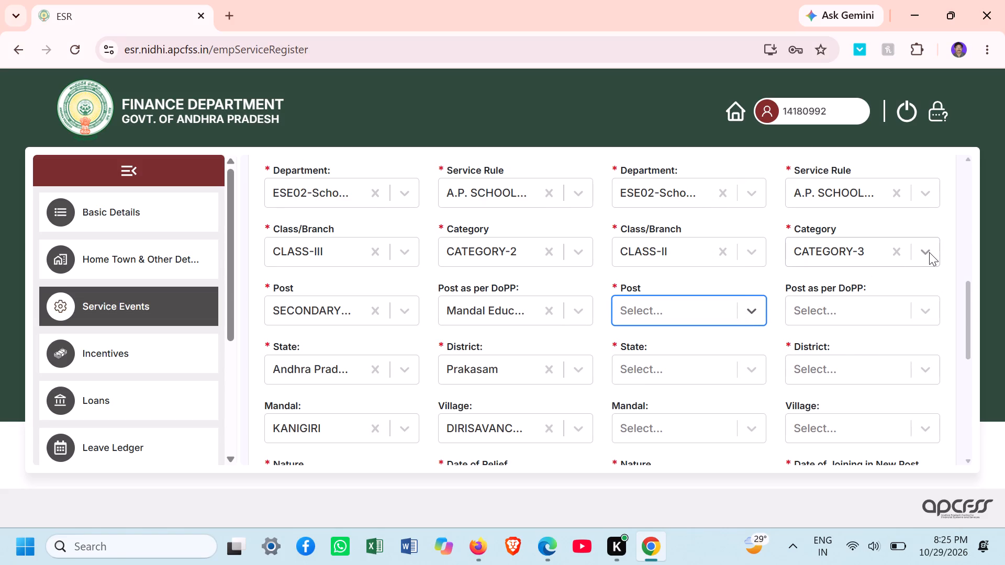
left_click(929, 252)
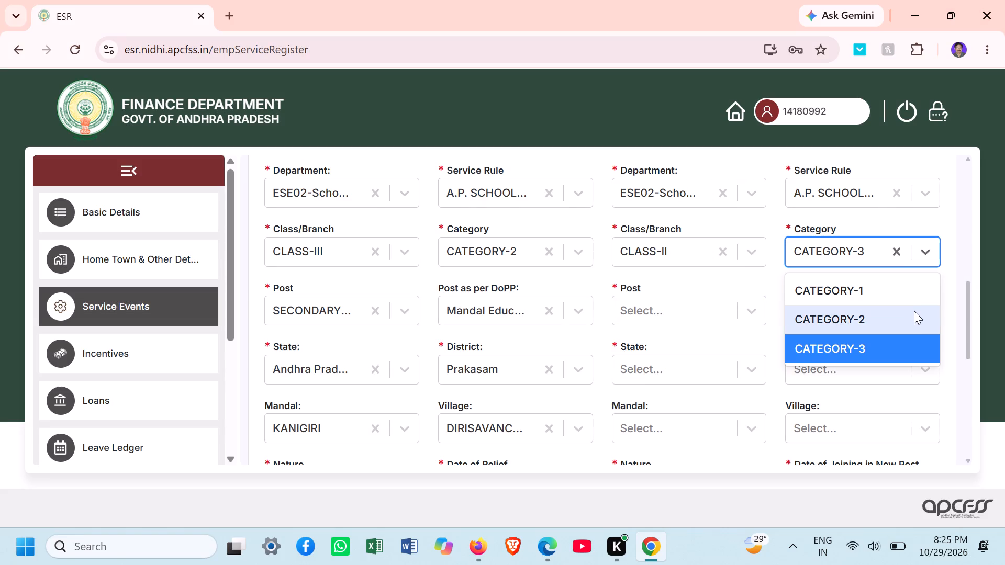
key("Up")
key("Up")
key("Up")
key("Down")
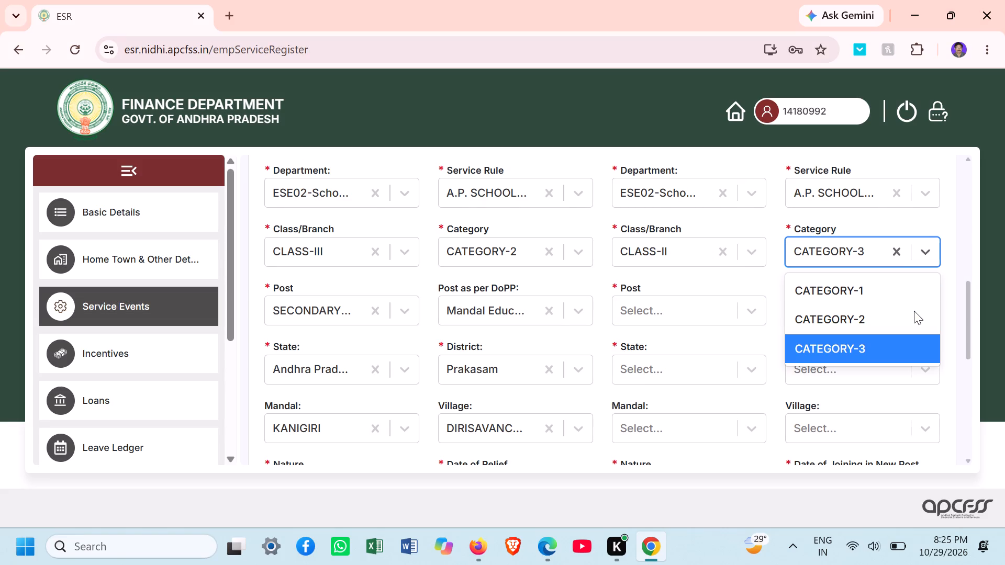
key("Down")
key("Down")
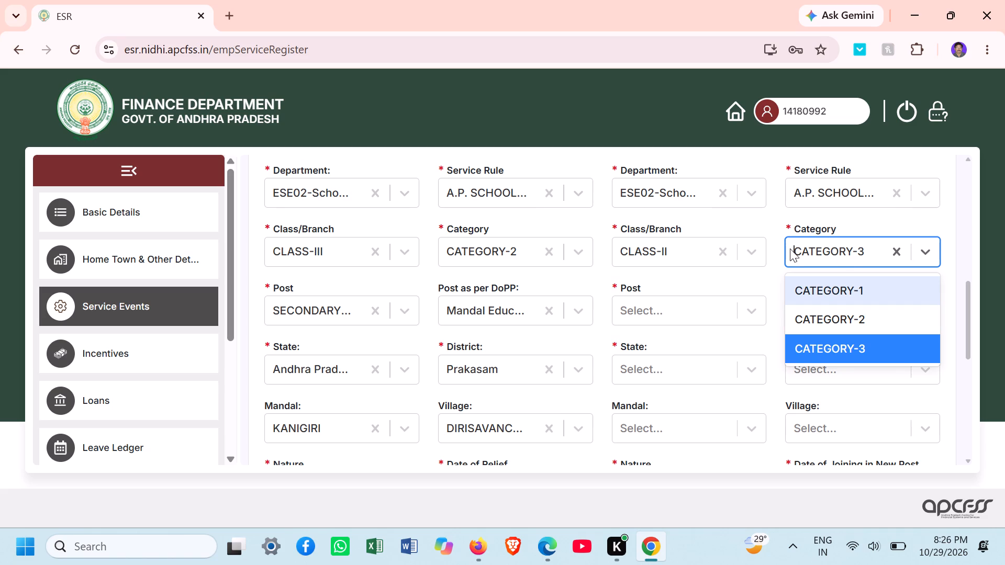
Set the To Location Class/Branch to CLASS-III.
left_click(750, 256)
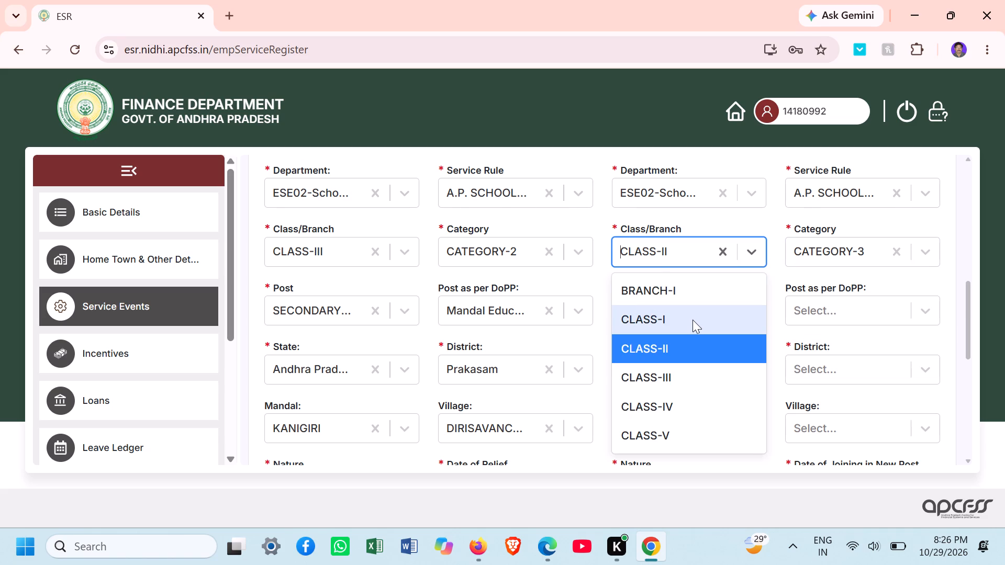
left_click(674, 385)
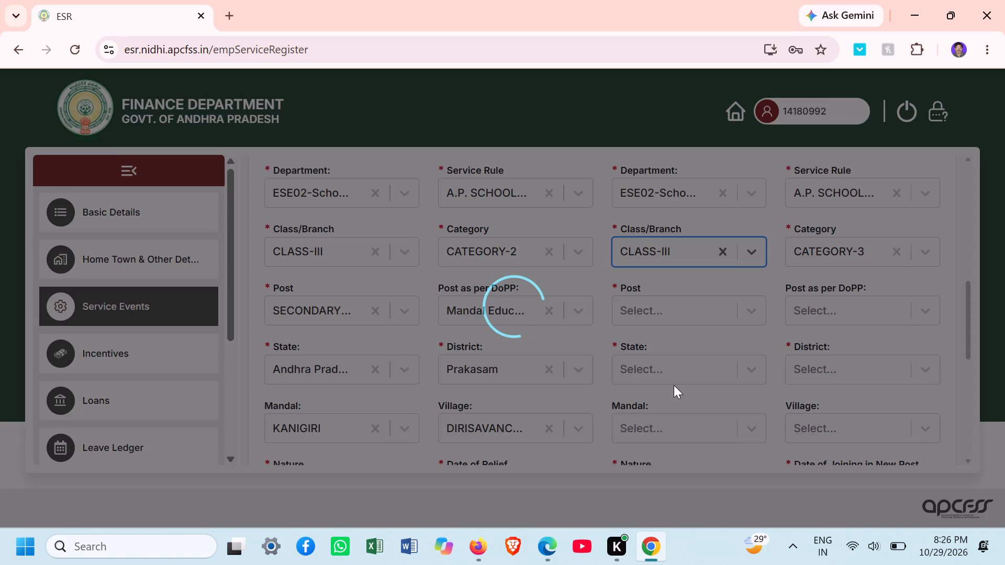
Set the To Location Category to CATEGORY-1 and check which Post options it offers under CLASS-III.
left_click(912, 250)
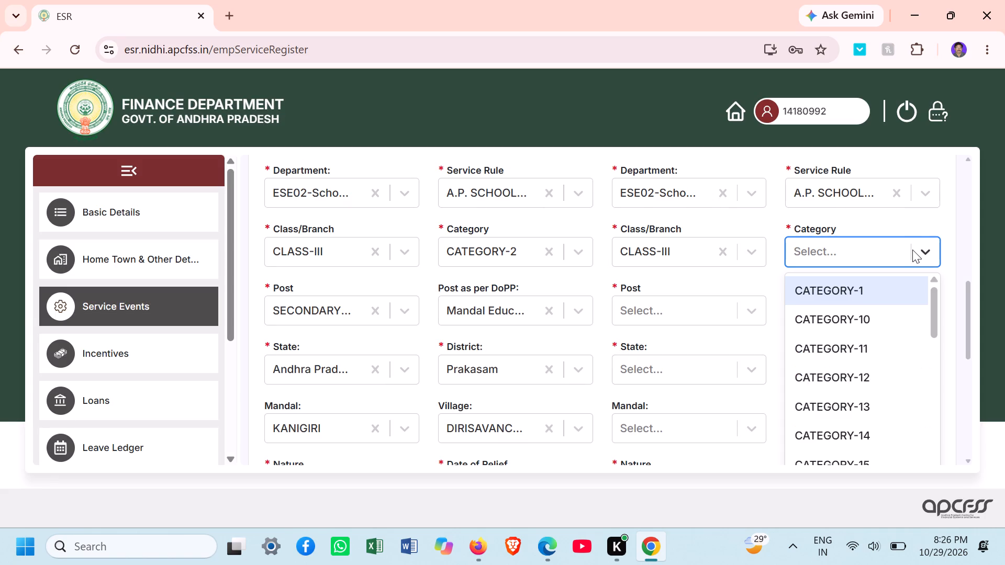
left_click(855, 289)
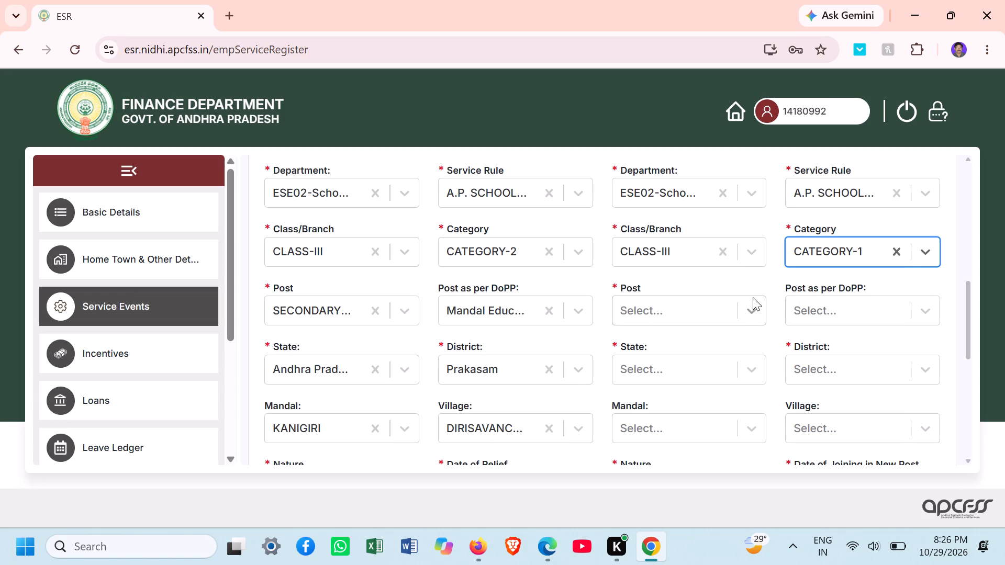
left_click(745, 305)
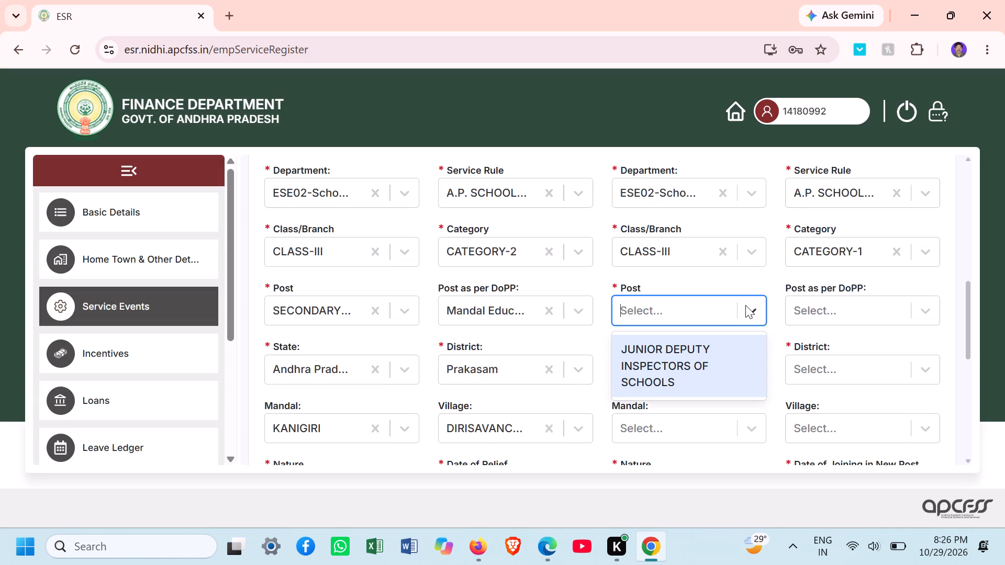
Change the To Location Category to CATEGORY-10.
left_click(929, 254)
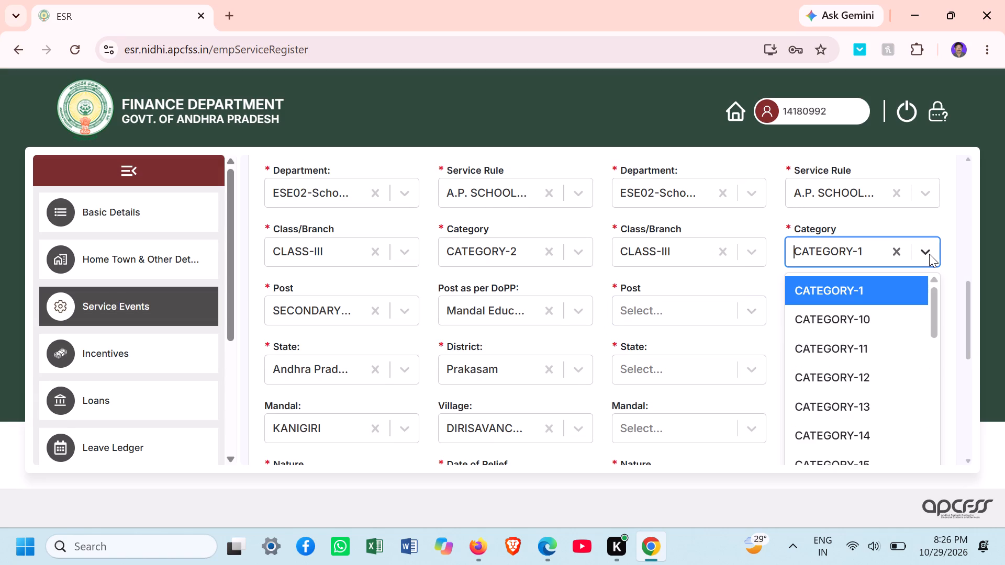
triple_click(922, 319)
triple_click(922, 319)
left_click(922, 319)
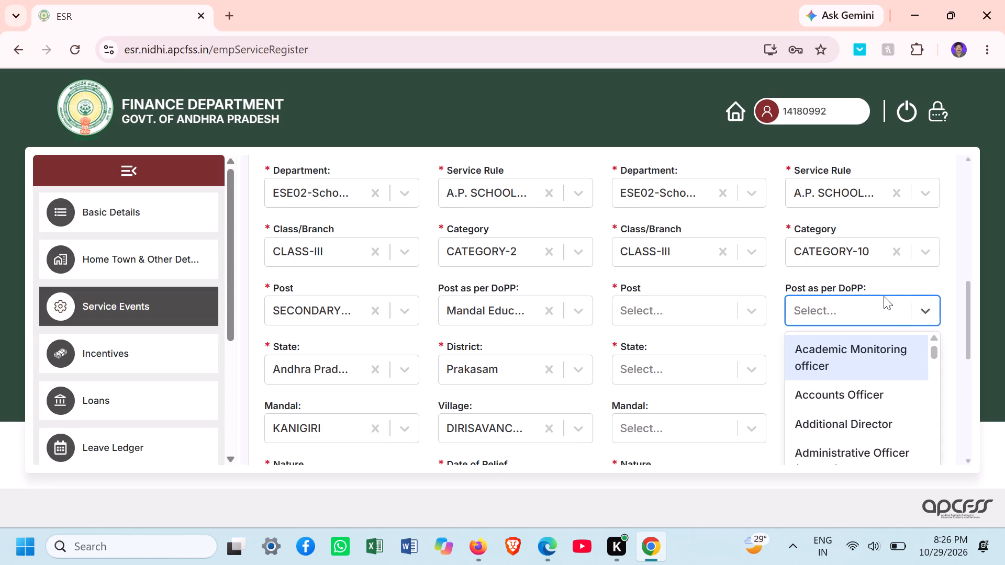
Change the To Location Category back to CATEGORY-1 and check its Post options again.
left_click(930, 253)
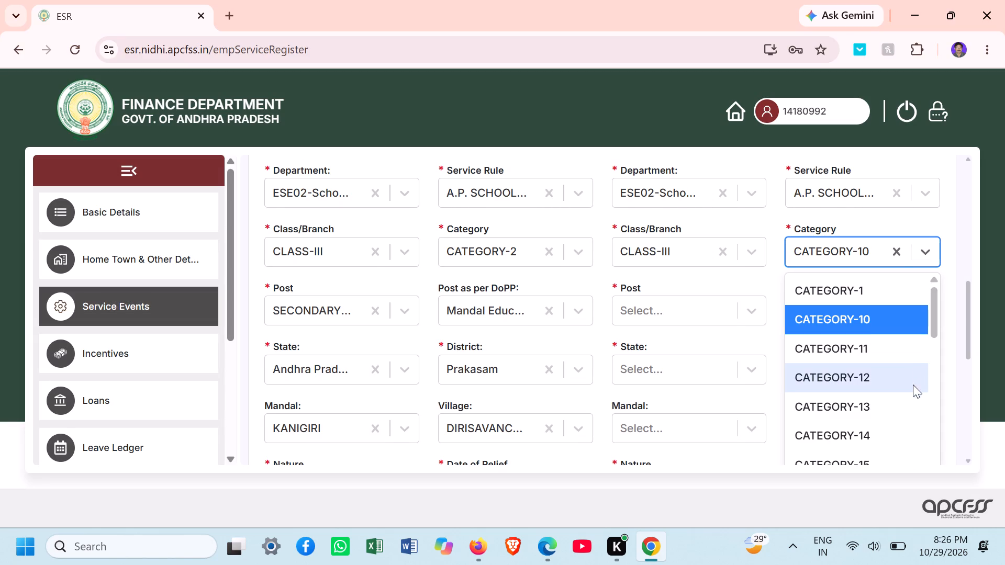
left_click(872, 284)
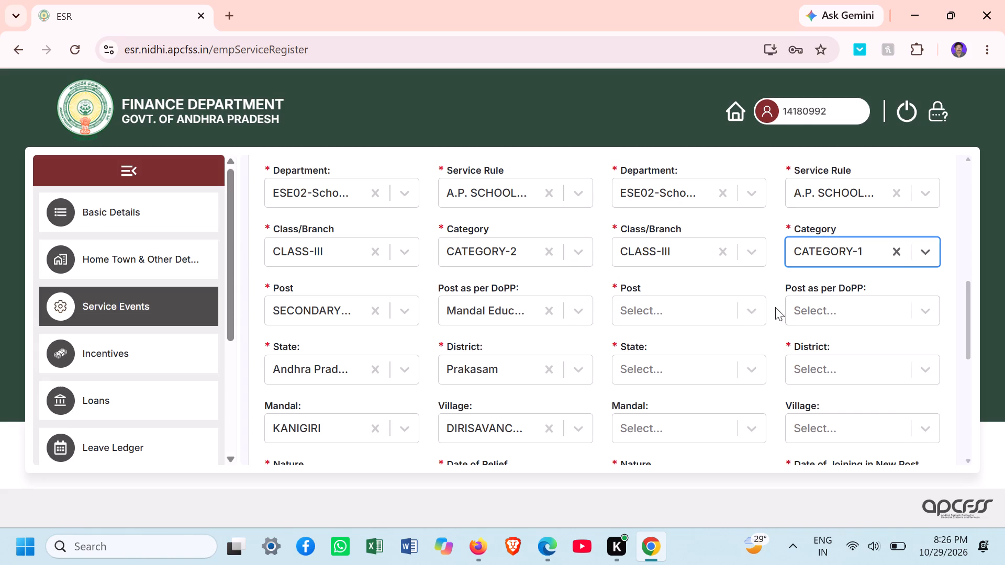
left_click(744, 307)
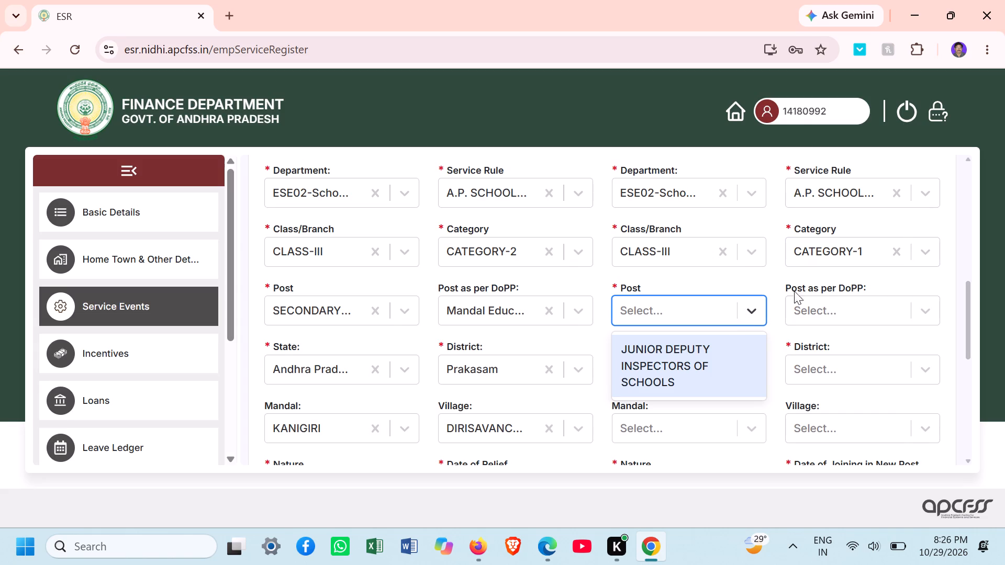
Set the To Location Category to CATEGORY-2 under CLASS-III and check which Post options it offers.
double_click(920, 246)
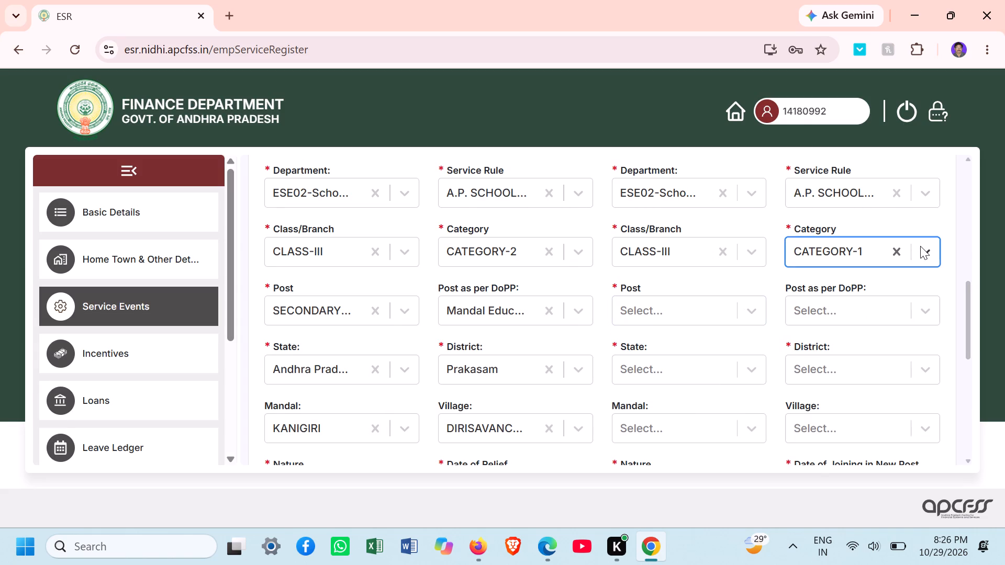
left_click(920, 246)
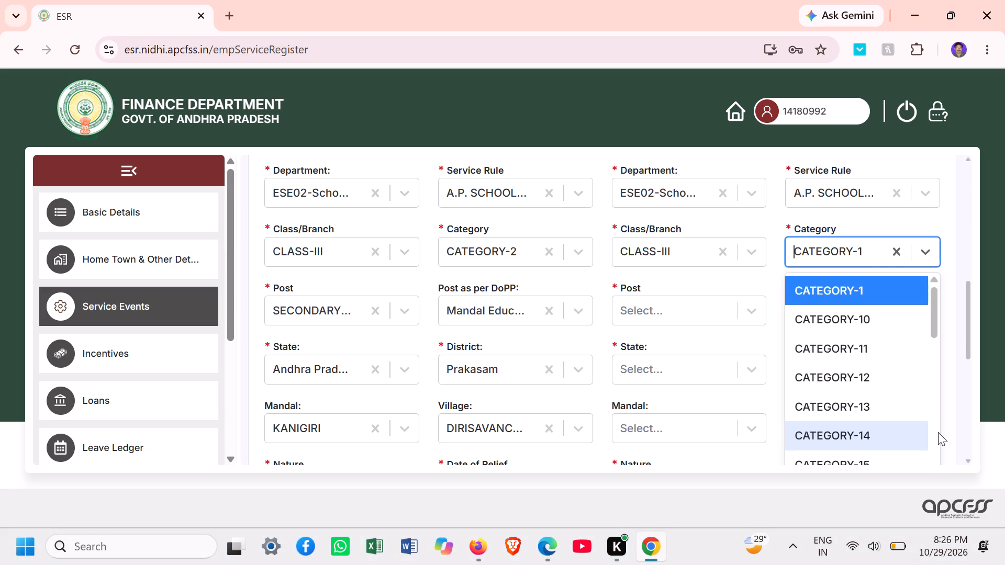
left_click(938, 432)
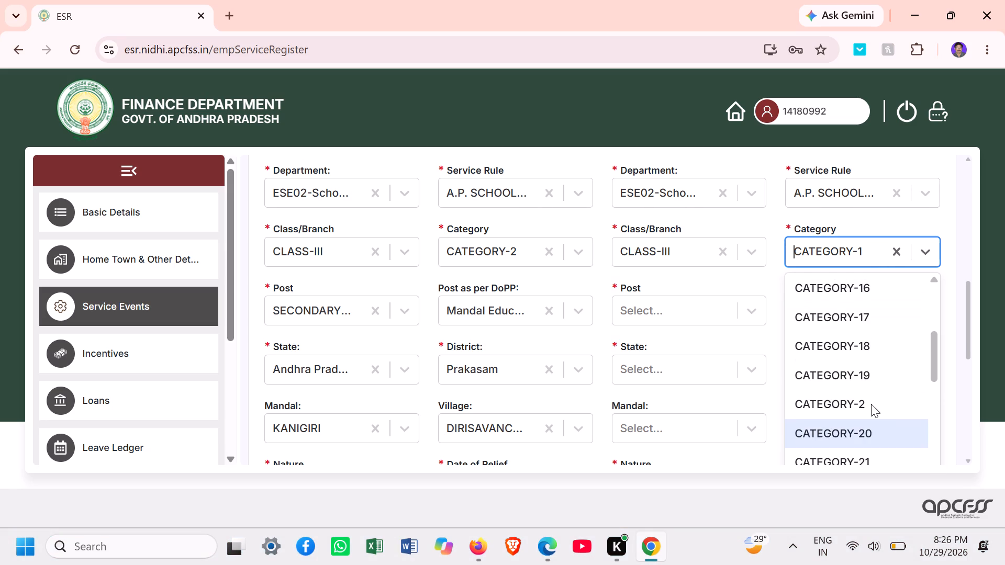
left_click(871, 404)
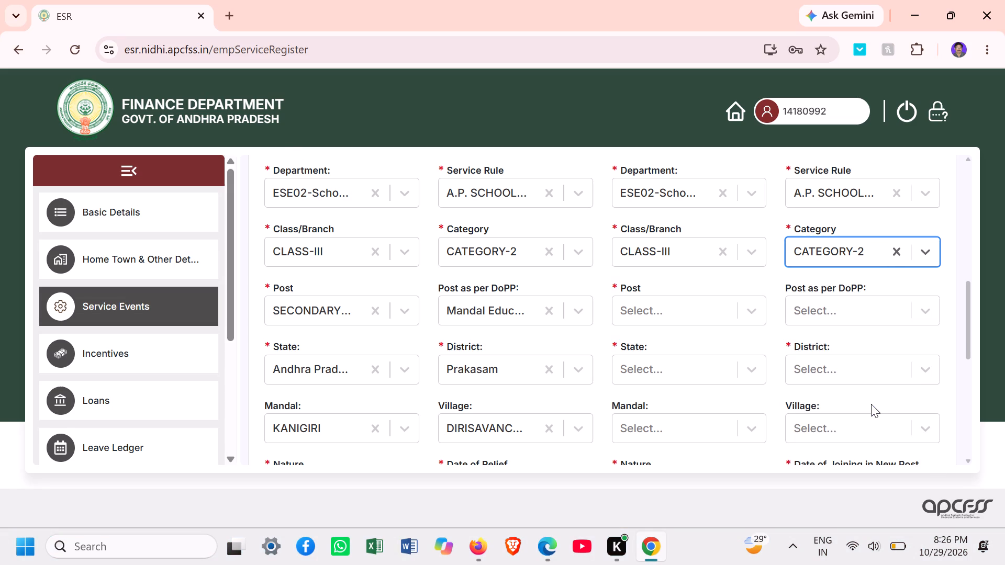
left_click(751, 321)
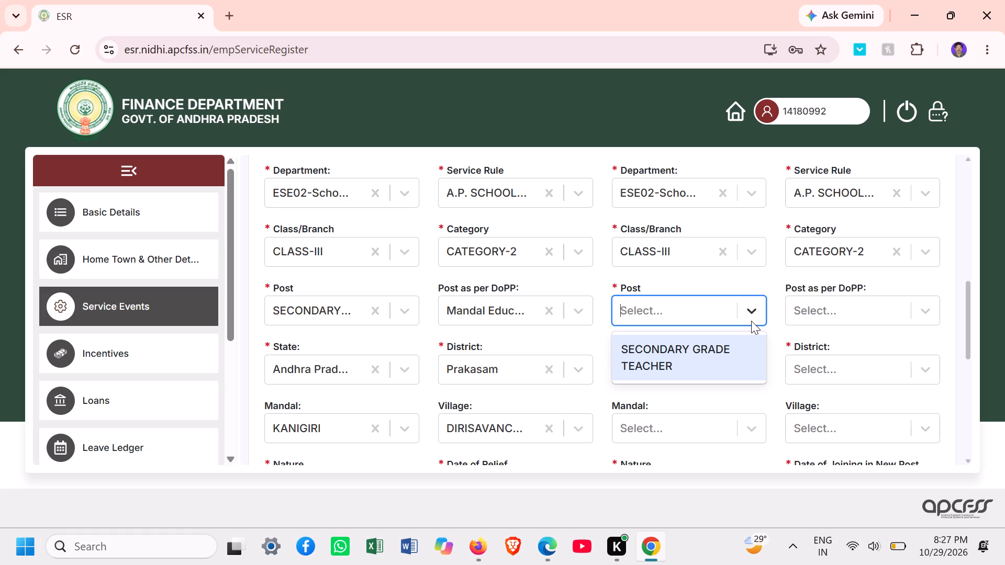
left_click(751, 321)
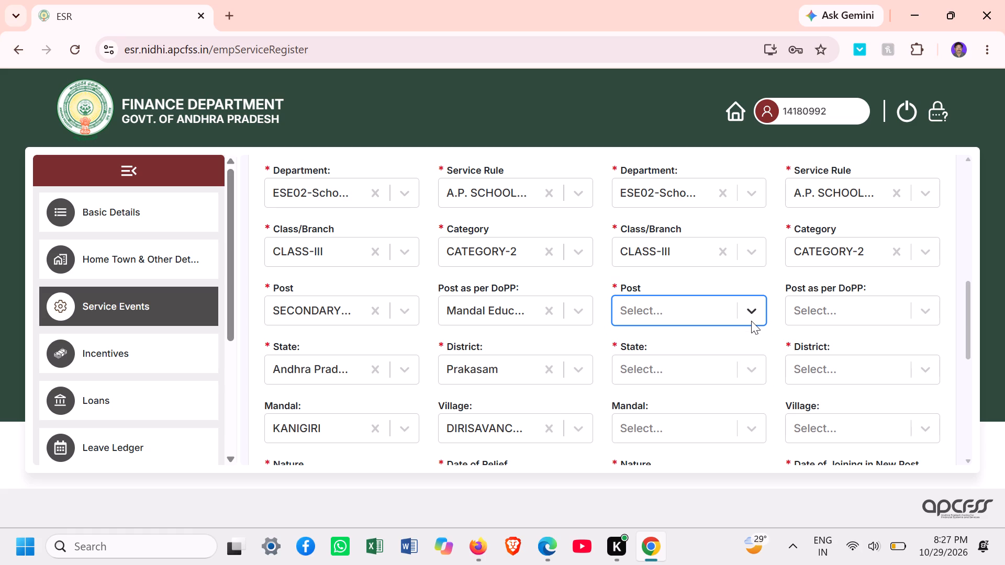
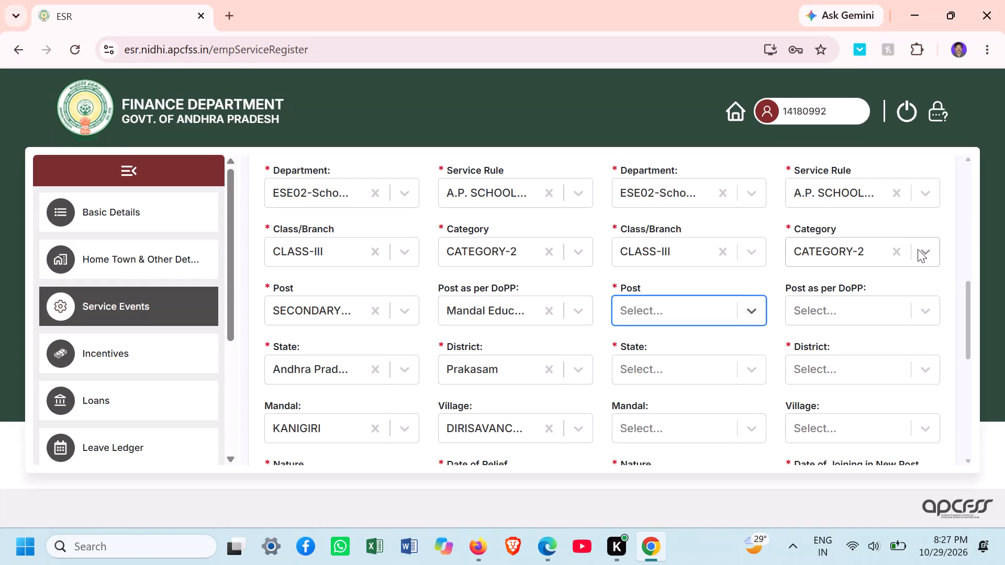
Check the Post options offered for the To Location under CLASS-III, CATEGORY-2.
left_click(760, 311)
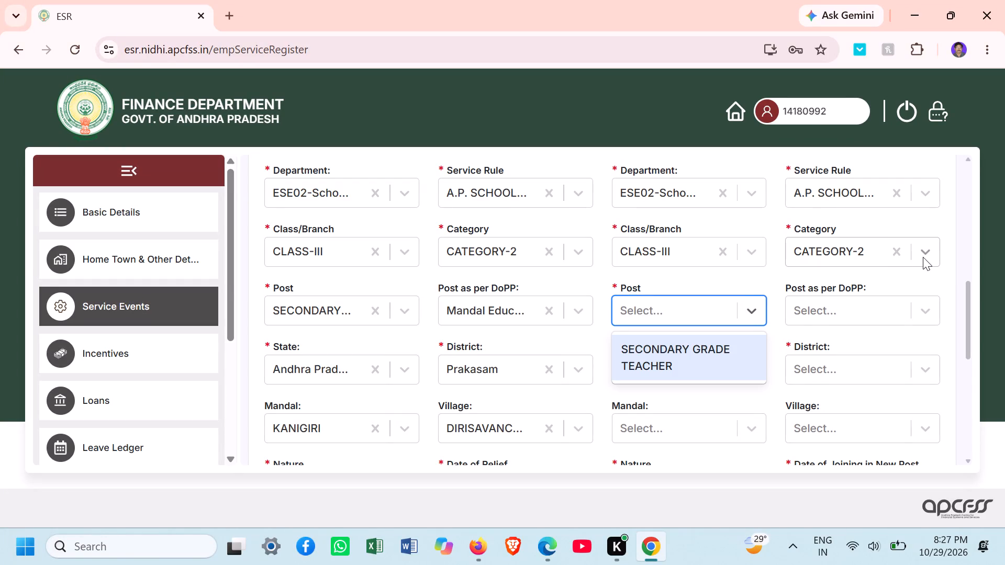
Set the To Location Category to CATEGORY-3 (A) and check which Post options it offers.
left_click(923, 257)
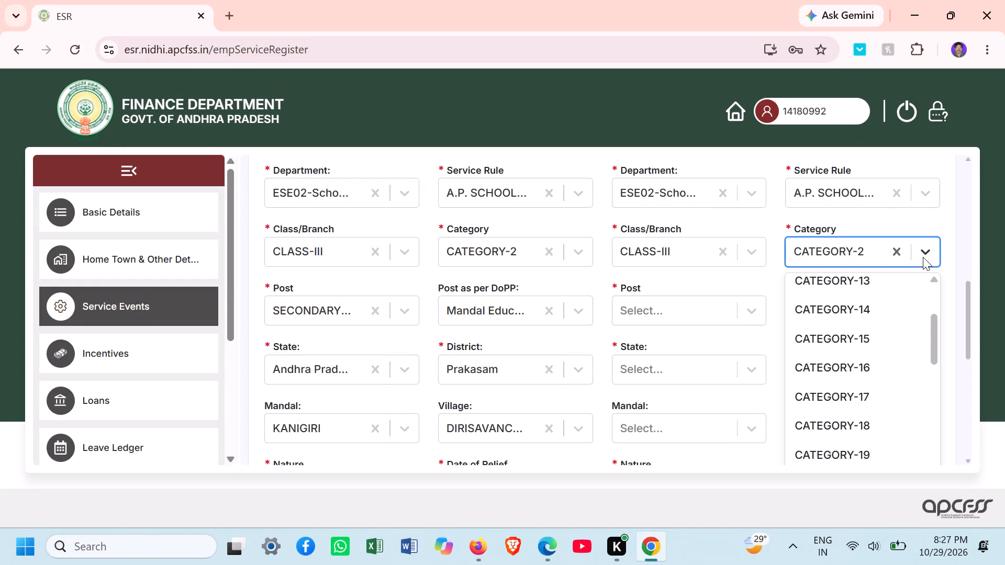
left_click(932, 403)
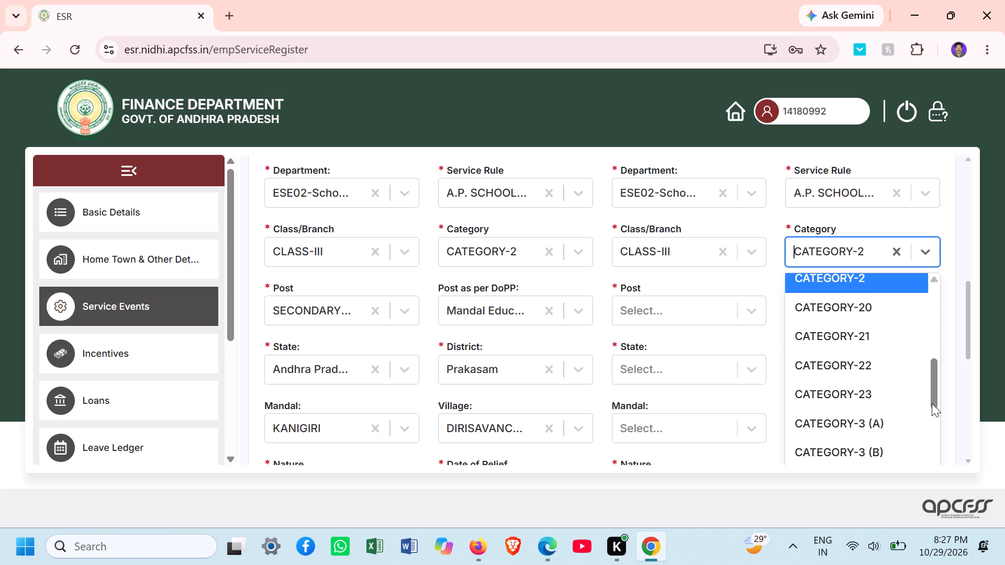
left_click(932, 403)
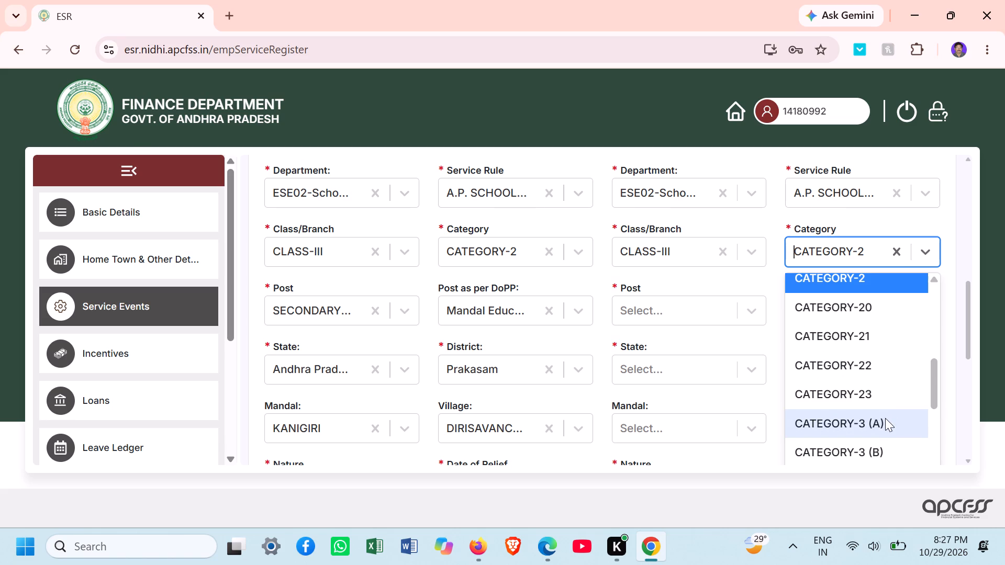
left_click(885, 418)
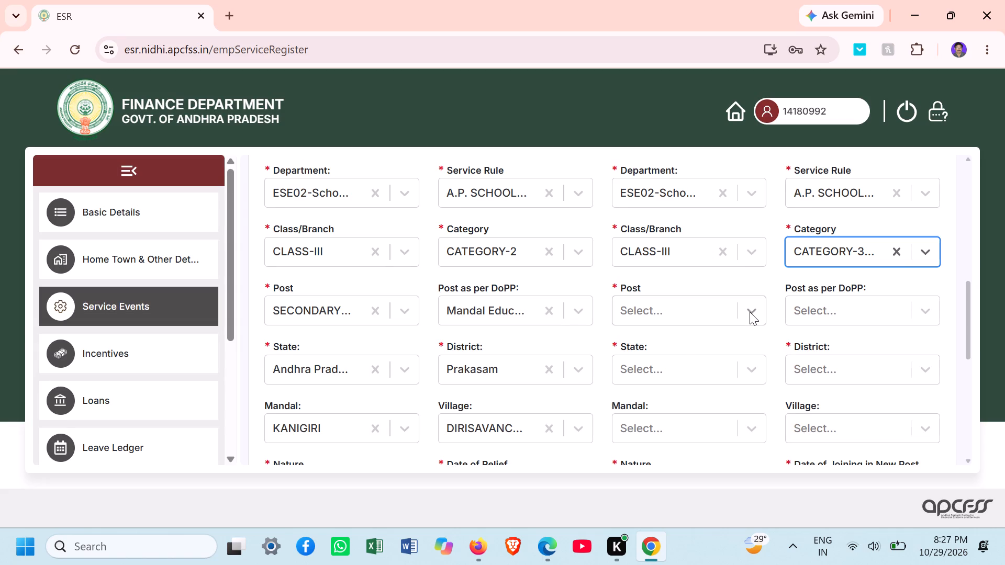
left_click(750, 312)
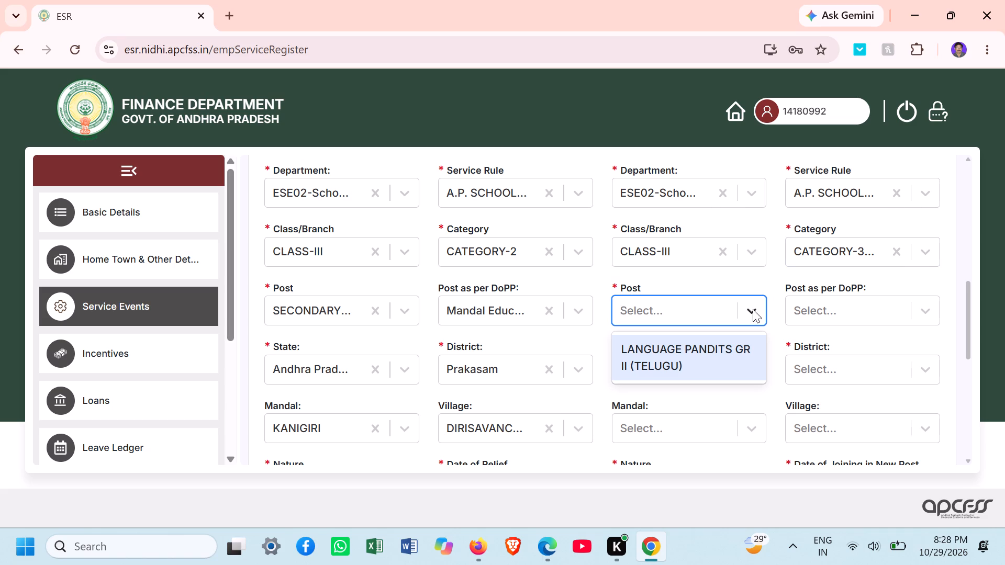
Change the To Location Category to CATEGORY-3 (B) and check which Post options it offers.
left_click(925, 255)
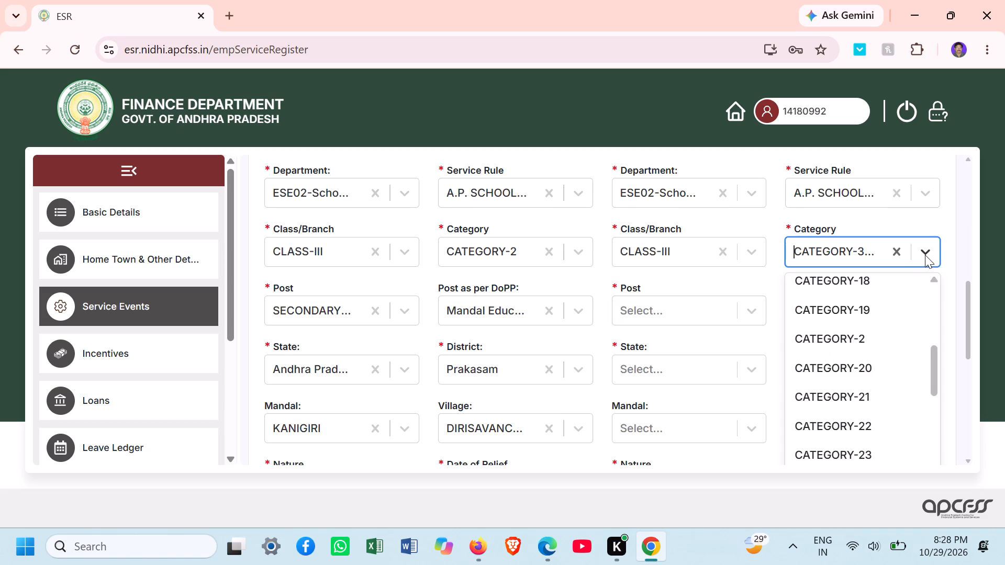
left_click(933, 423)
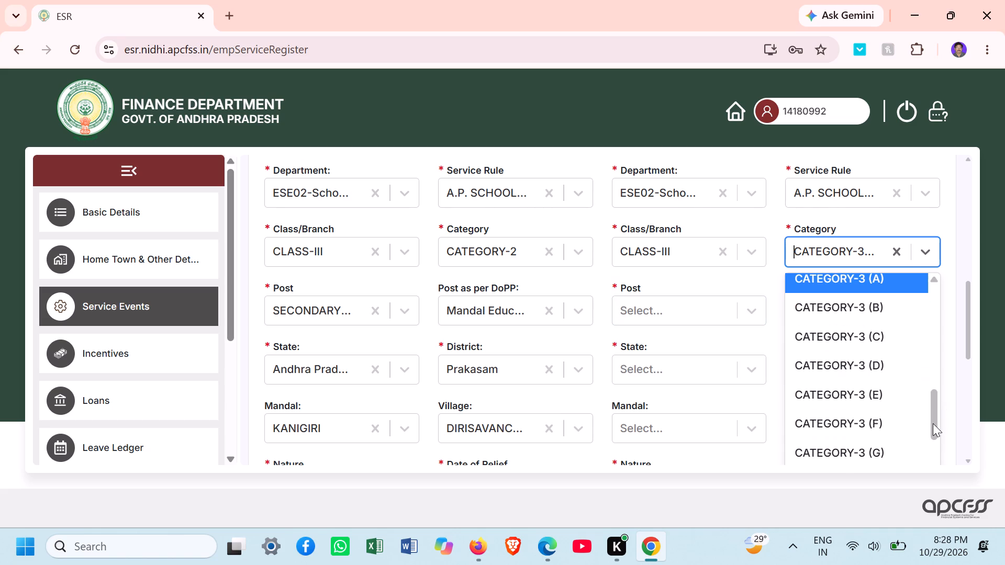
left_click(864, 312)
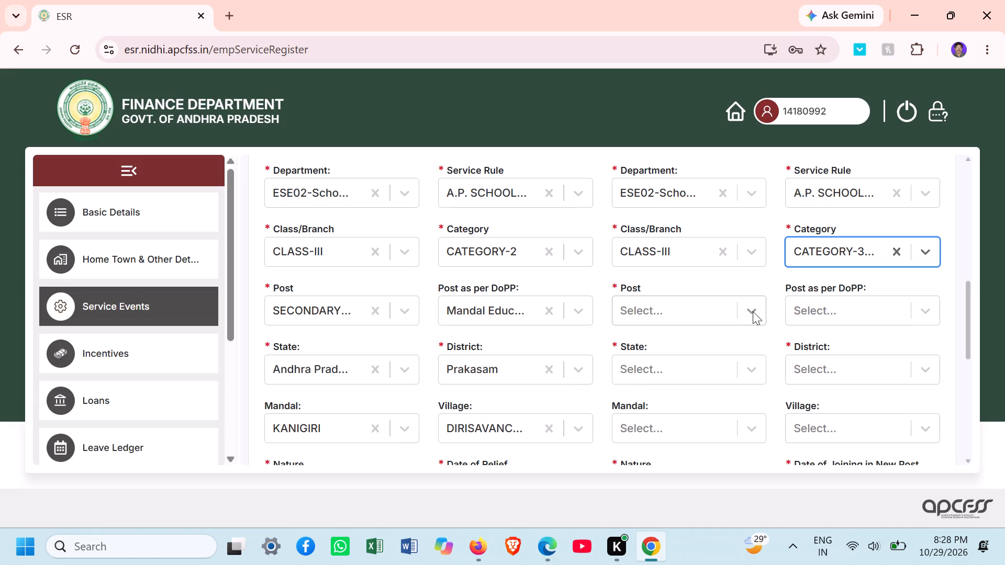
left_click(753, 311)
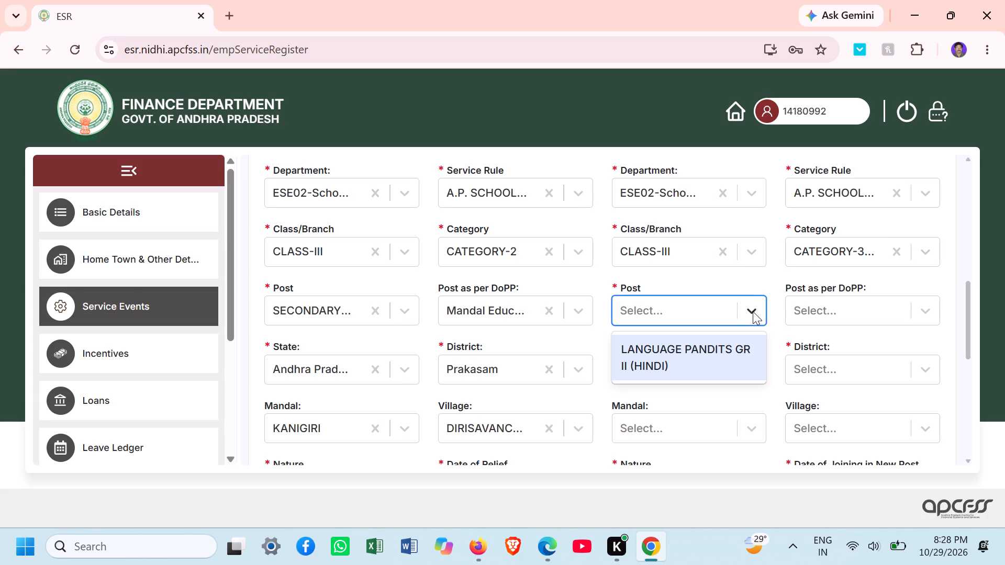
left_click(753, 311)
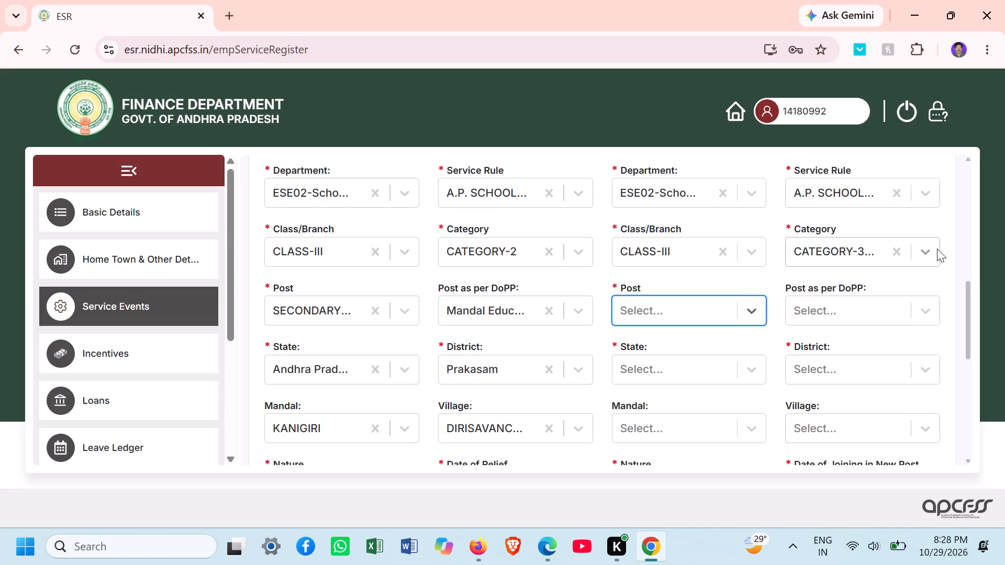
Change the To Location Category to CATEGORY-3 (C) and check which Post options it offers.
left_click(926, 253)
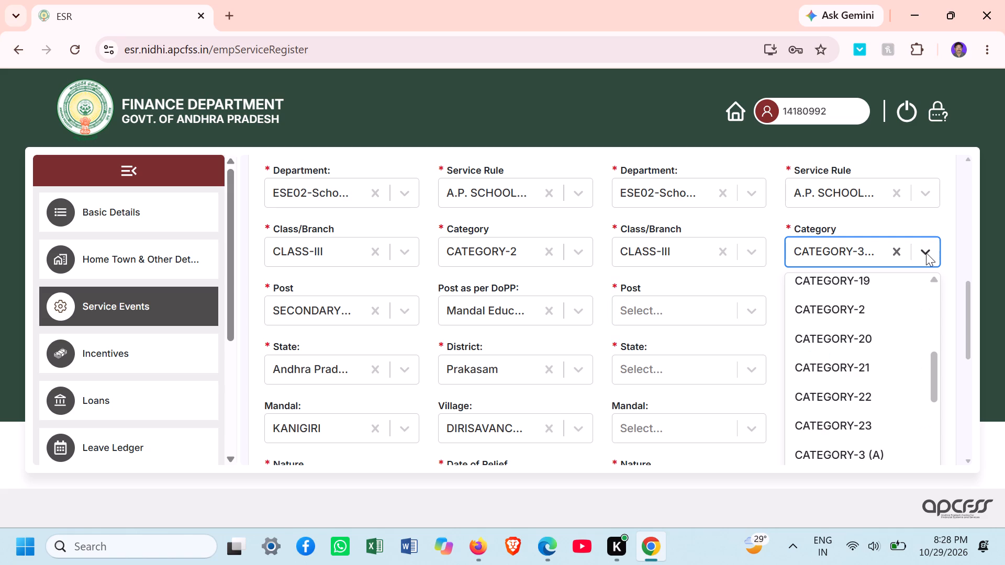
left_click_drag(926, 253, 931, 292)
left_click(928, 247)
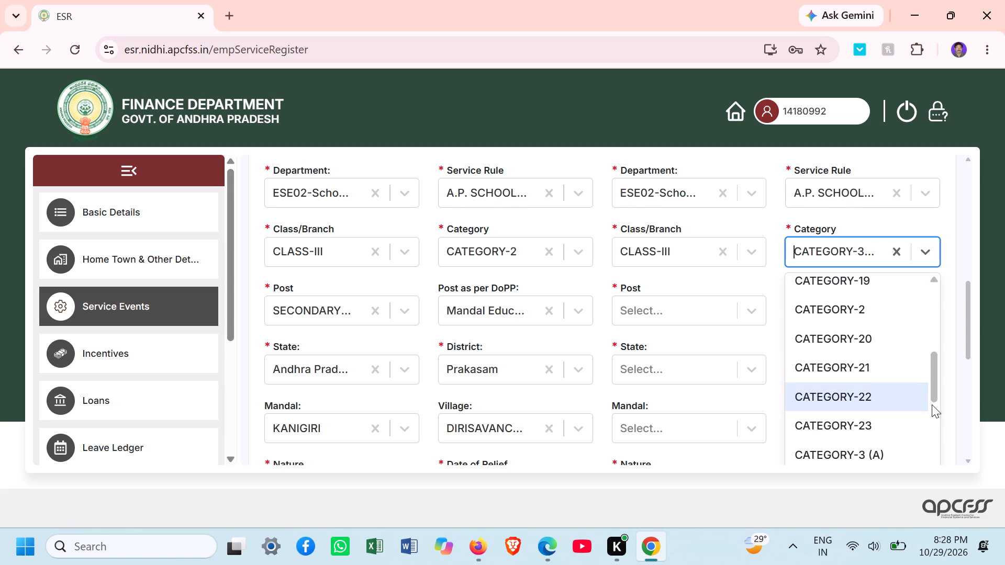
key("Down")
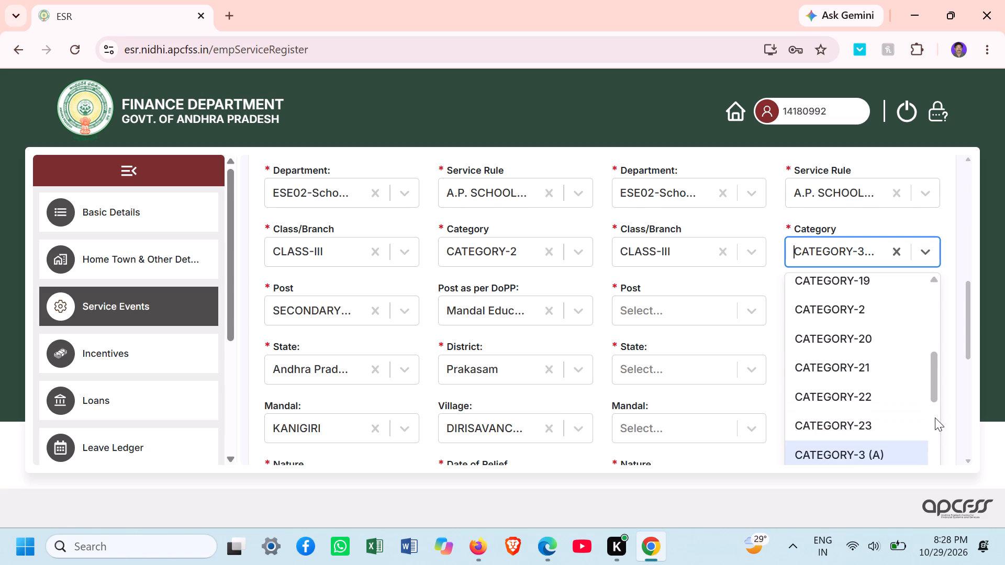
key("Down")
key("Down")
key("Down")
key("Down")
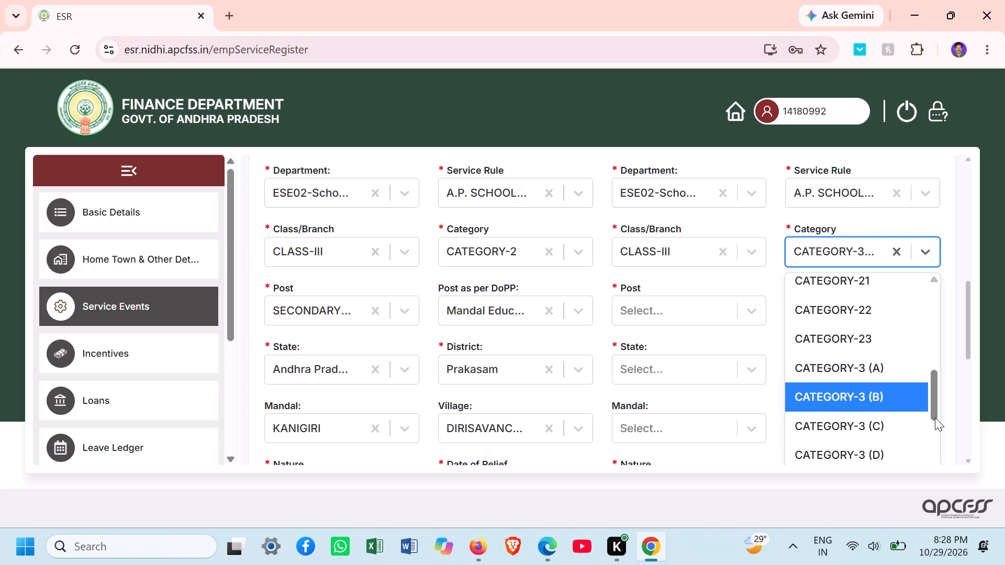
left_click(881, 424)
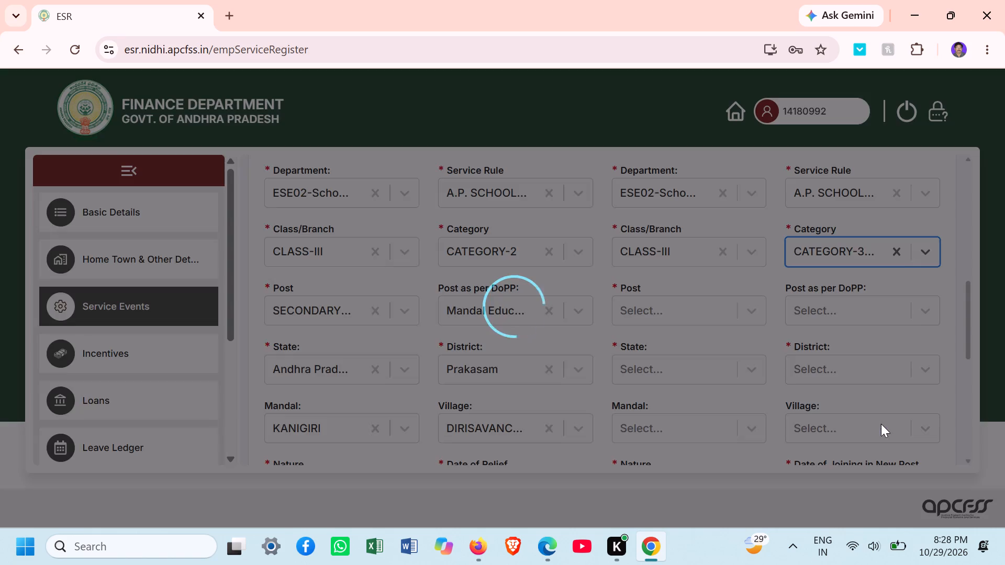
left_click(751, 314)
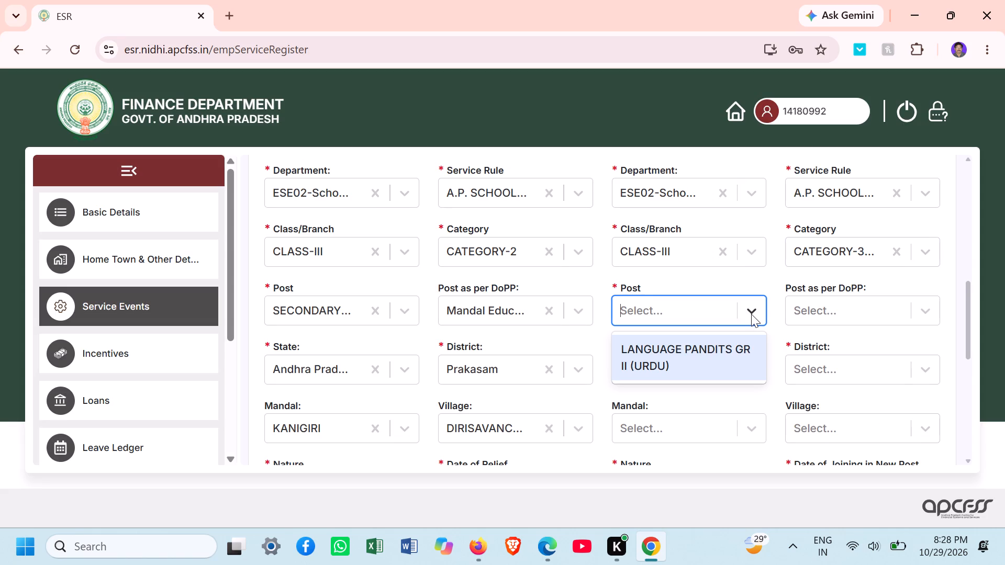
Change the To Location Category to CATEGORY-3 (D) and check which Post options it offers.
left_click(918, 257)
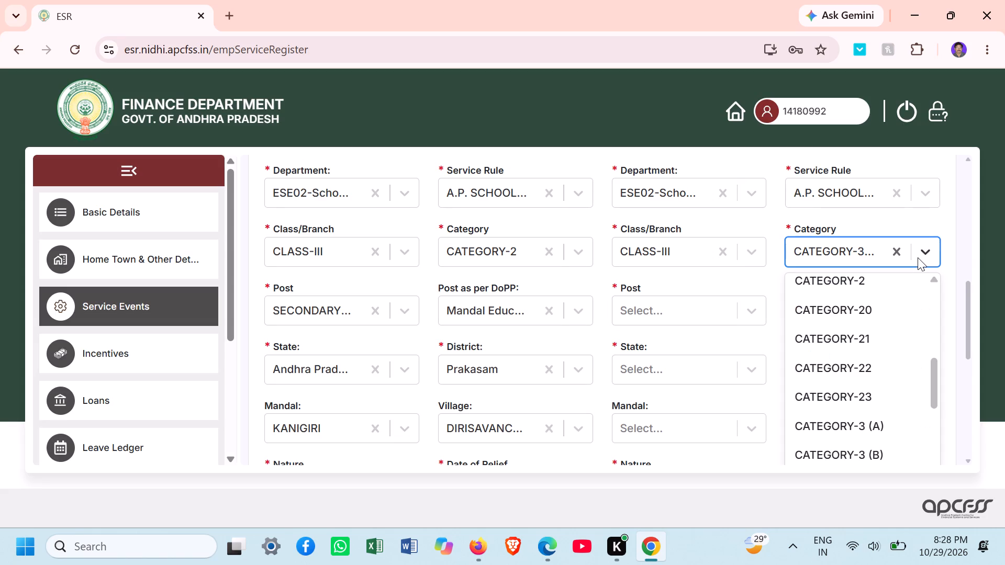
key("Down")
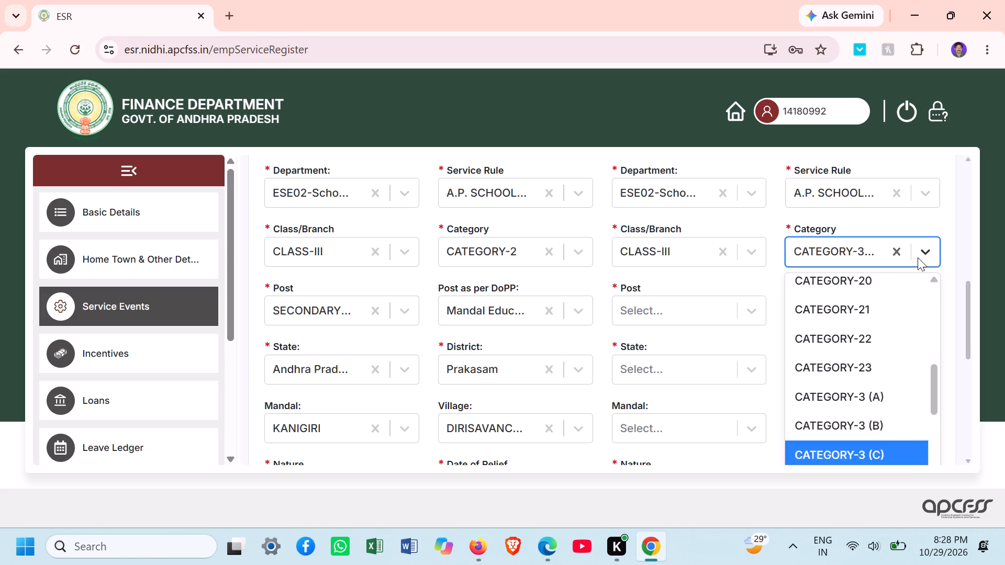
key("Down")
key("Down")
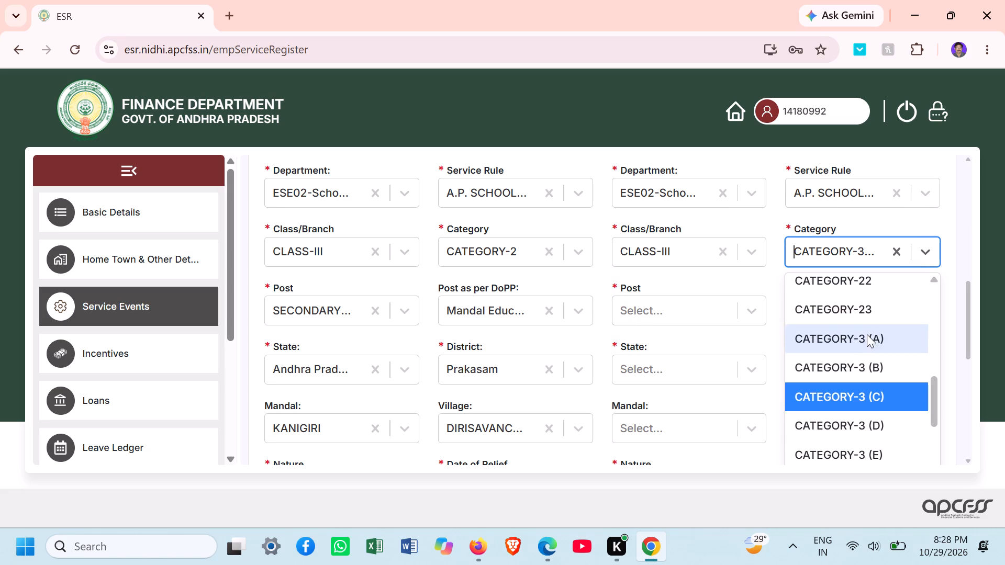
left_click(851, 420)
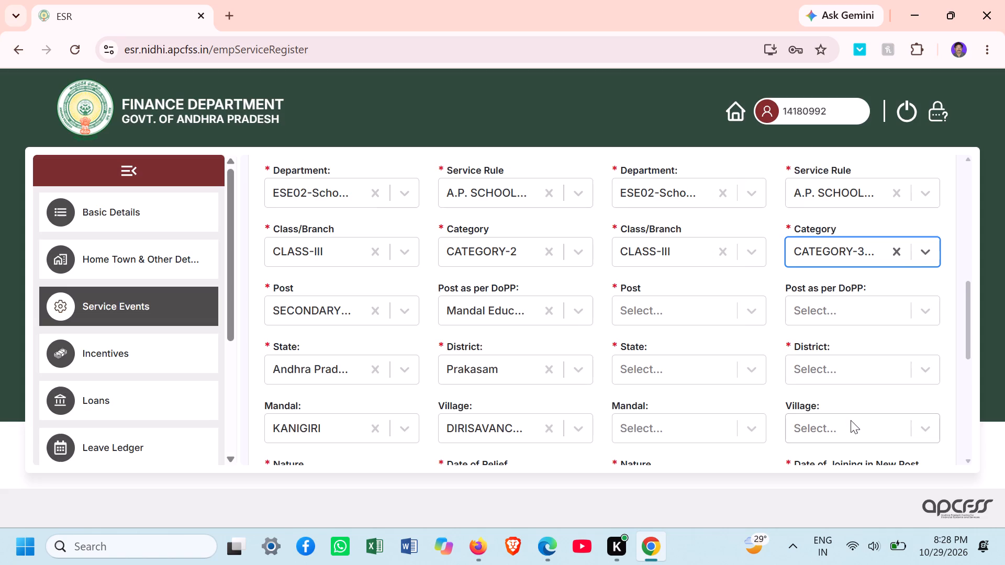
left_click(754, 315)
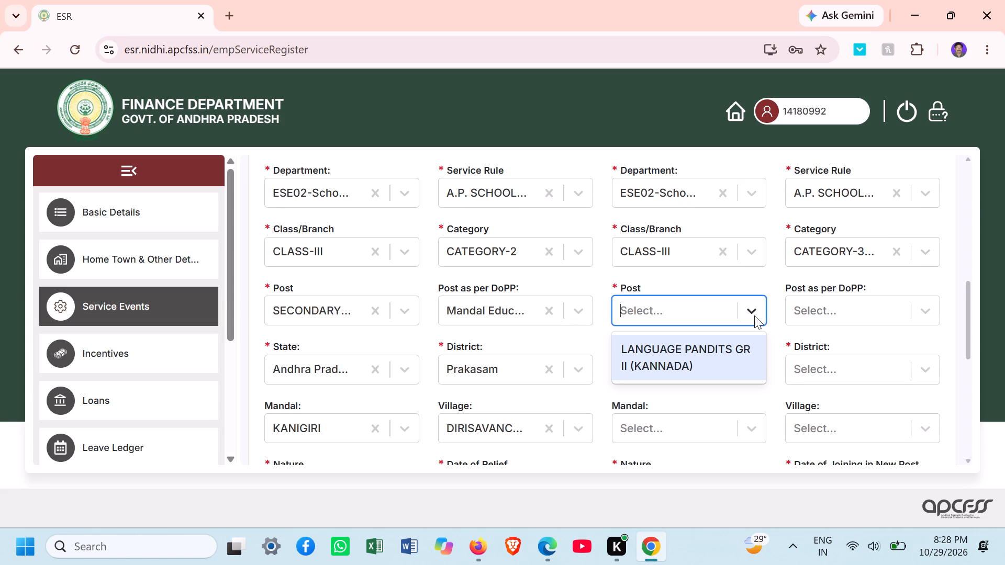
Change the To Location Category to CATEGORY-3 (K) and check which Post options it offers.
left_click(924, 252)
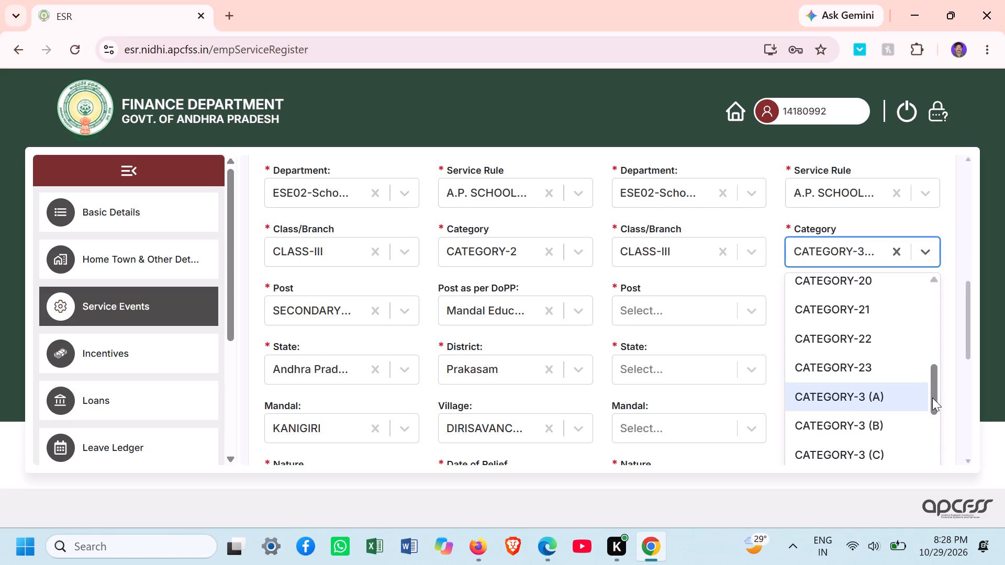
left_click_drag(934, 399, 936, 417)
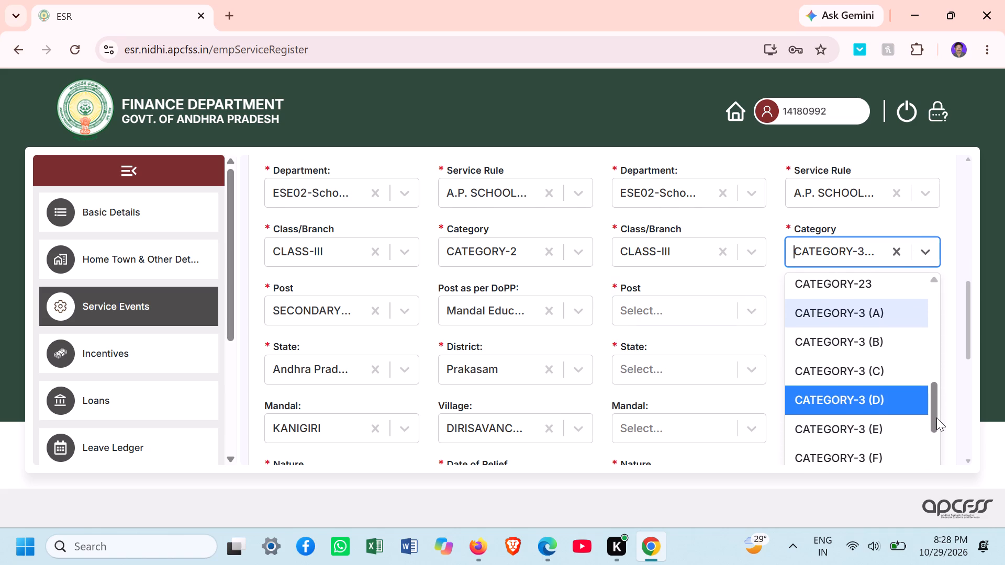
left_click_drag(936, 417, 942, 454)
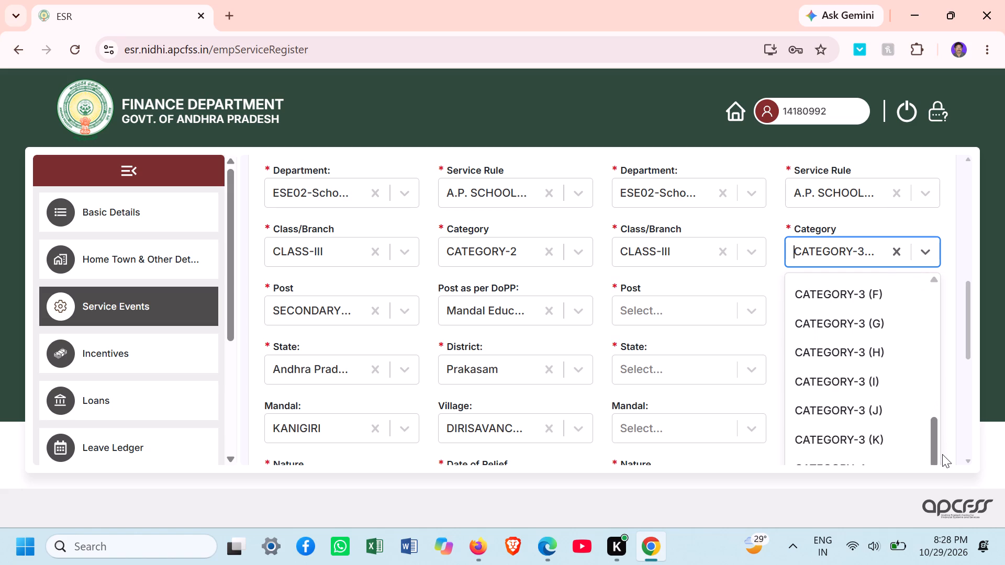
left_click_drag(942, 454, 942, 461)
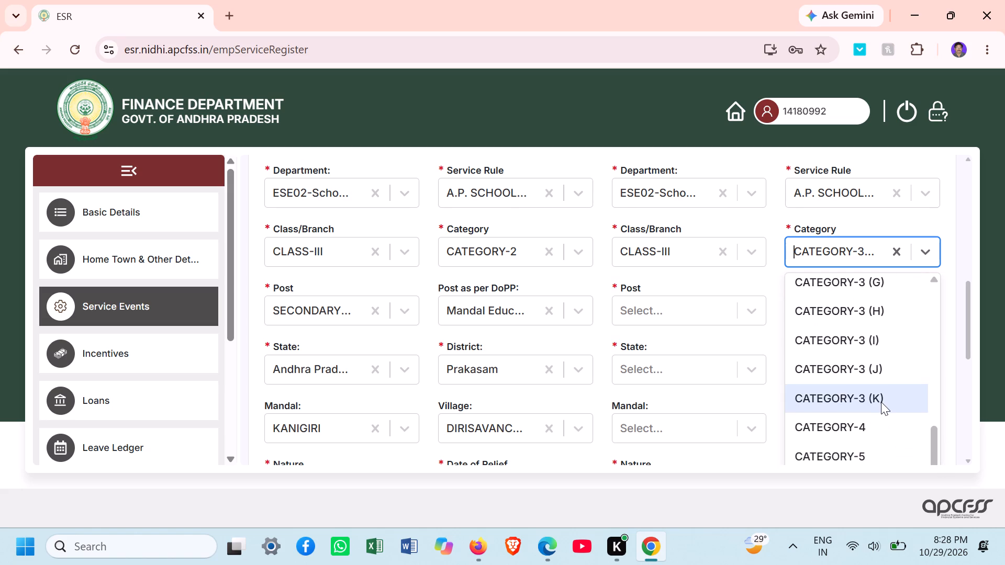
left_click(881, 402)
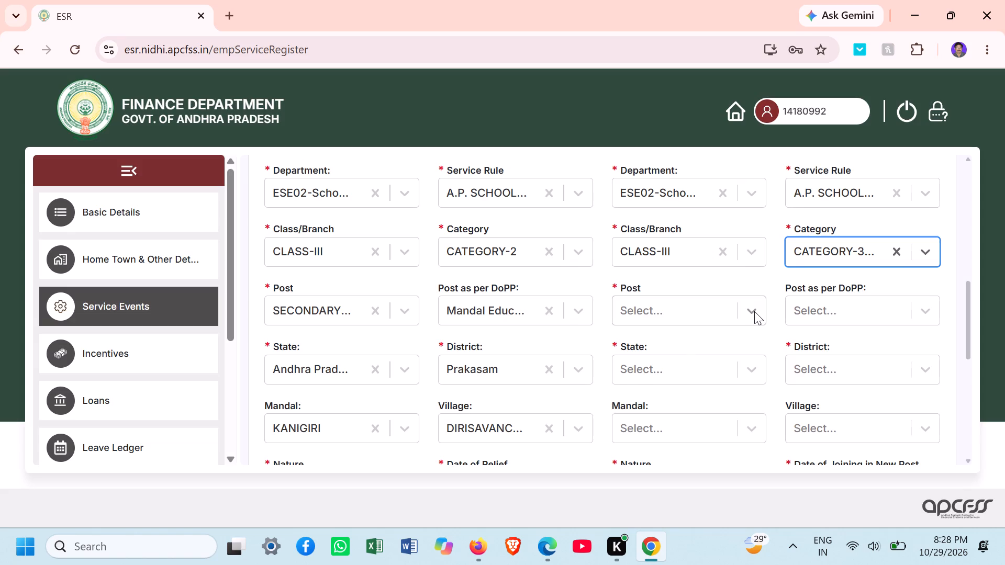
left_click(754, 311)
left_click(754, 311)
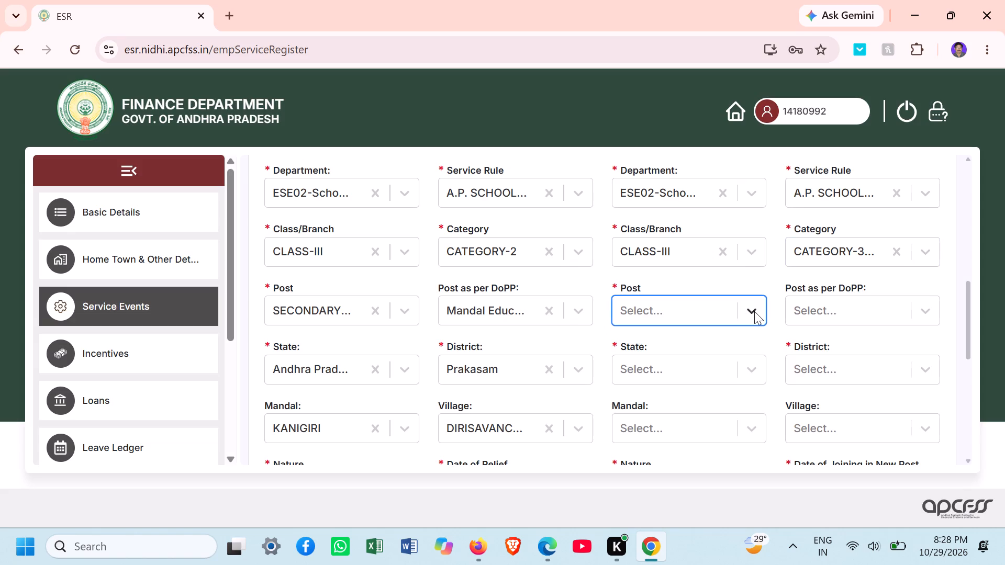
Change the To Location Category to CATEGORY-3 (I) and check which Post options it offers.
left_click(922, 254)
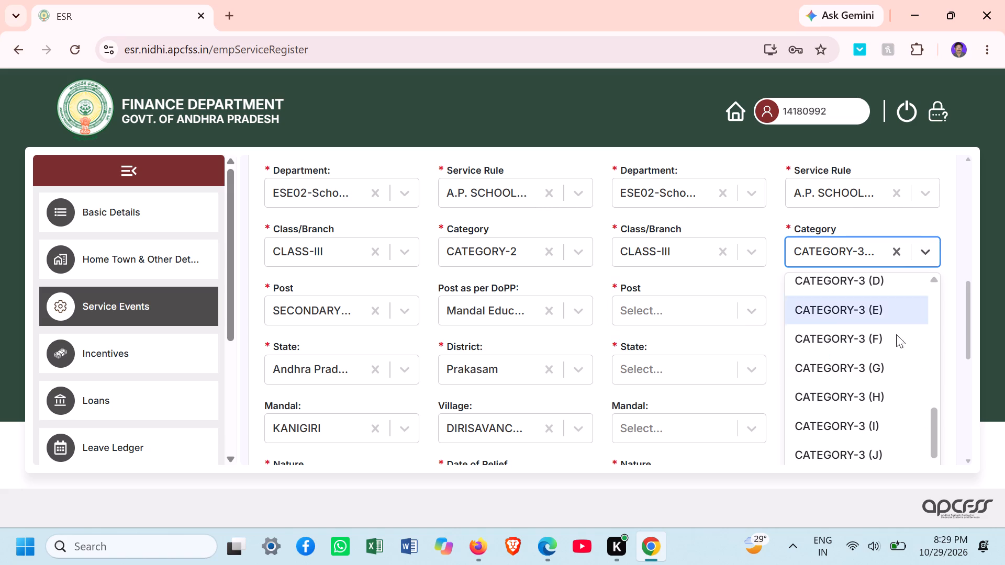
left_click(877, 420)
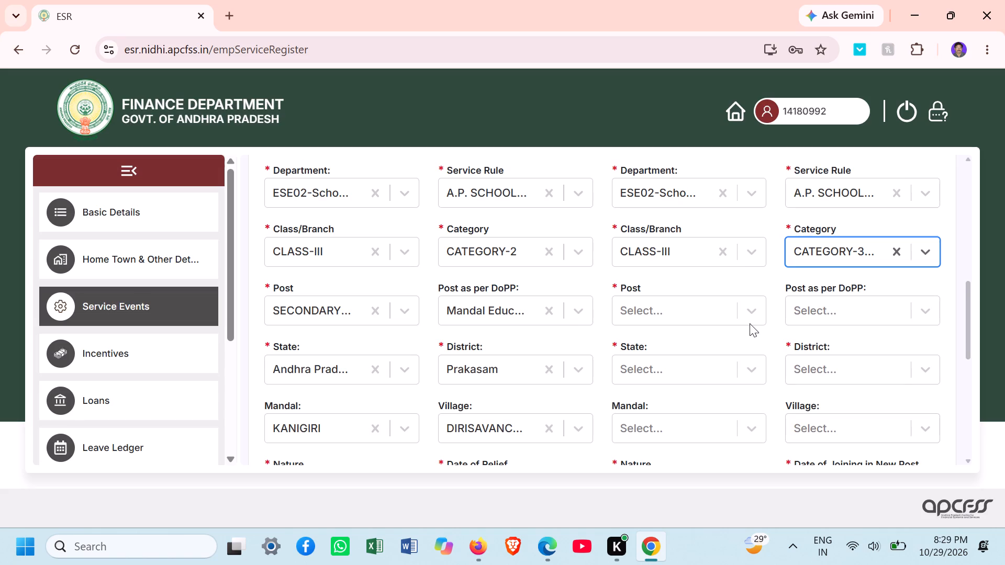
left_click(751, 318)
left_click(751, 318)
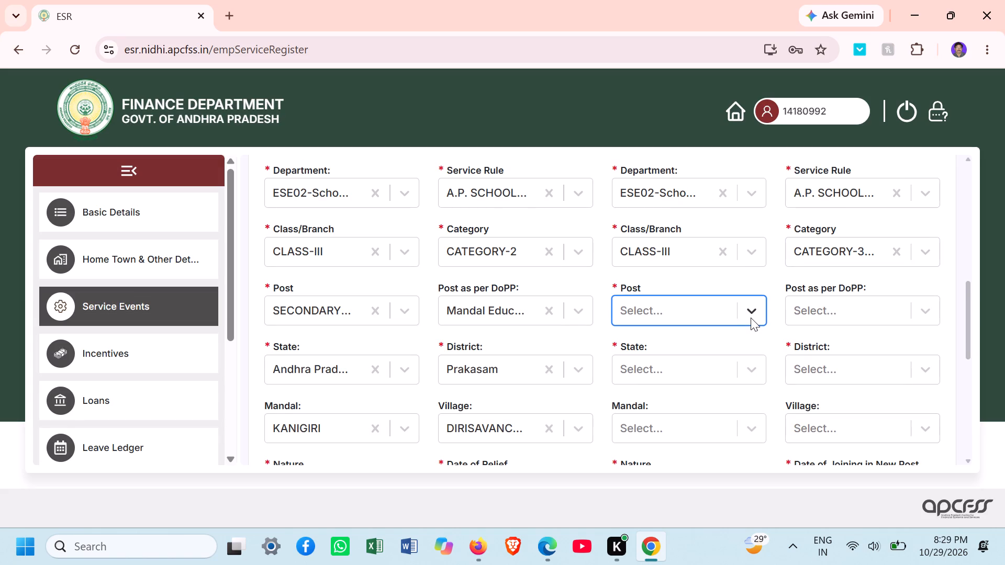
Change the To Location Category to CATEGORY-3 (E) and check which Post options it offers.
left_click(924, 257)
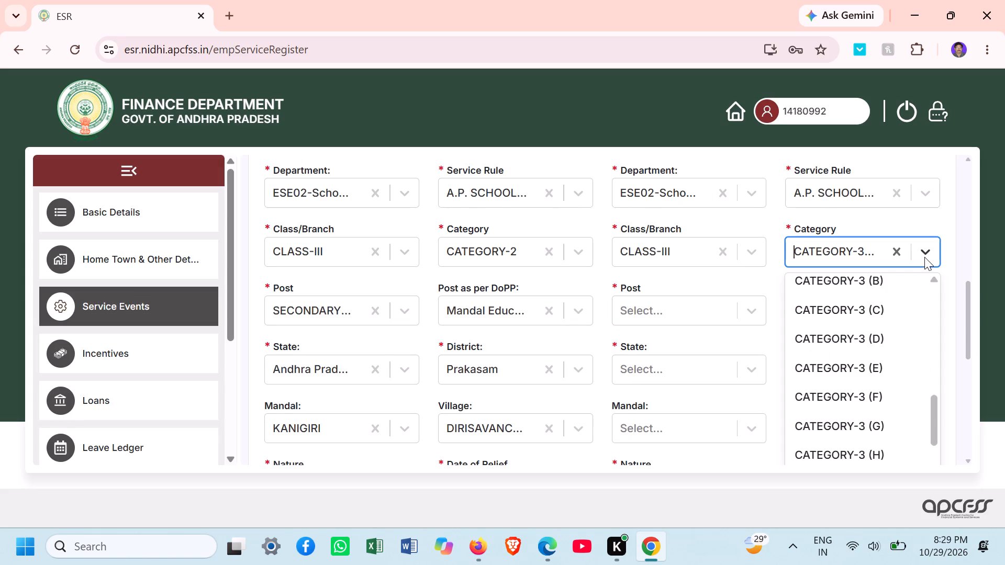
left_click(855, 371)
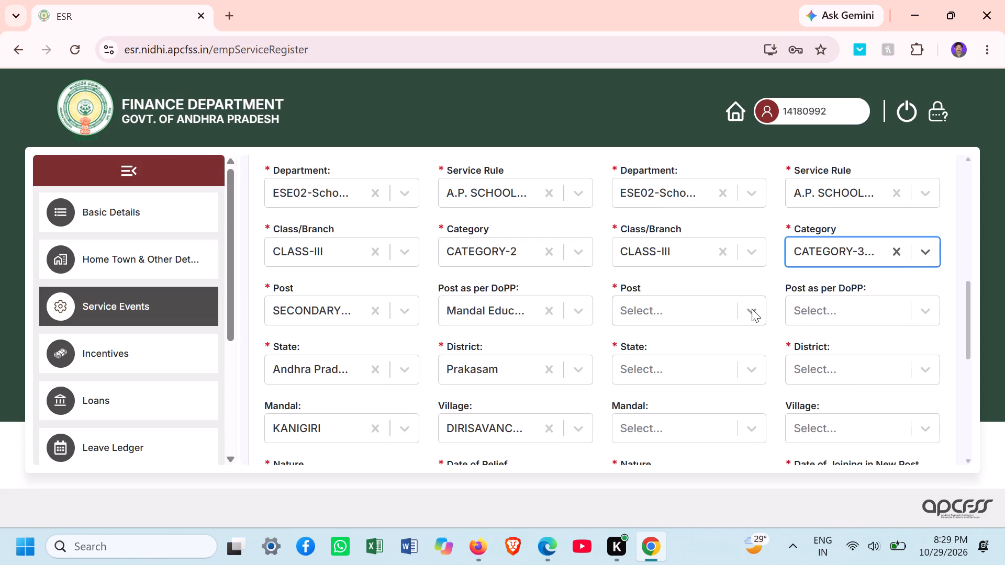
left_click(752, 309)
left_click(752, 309)
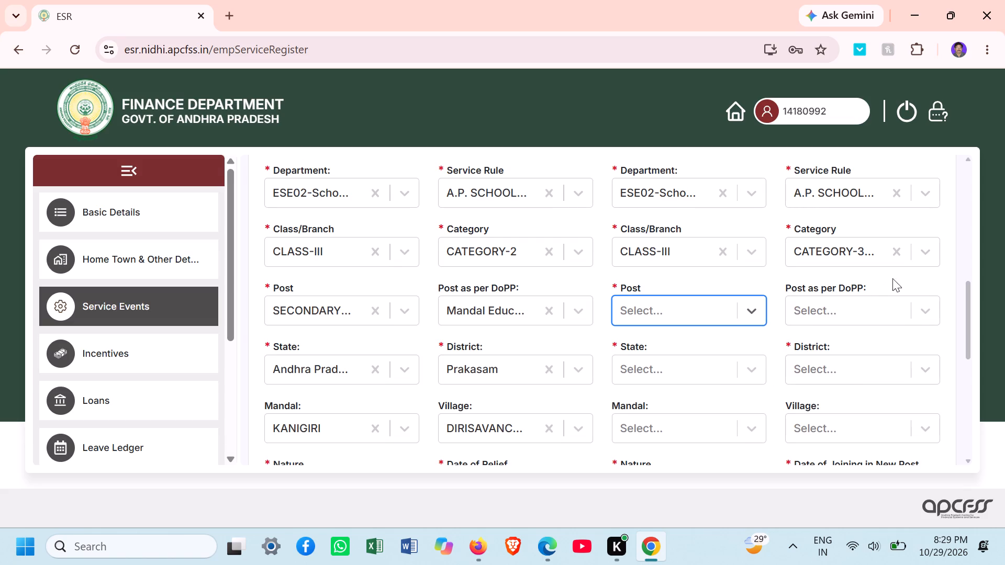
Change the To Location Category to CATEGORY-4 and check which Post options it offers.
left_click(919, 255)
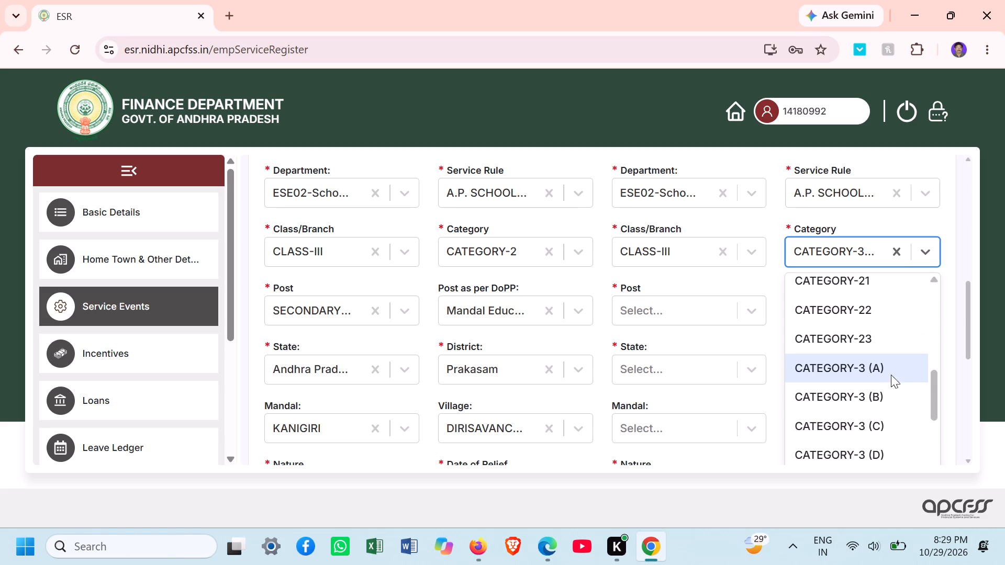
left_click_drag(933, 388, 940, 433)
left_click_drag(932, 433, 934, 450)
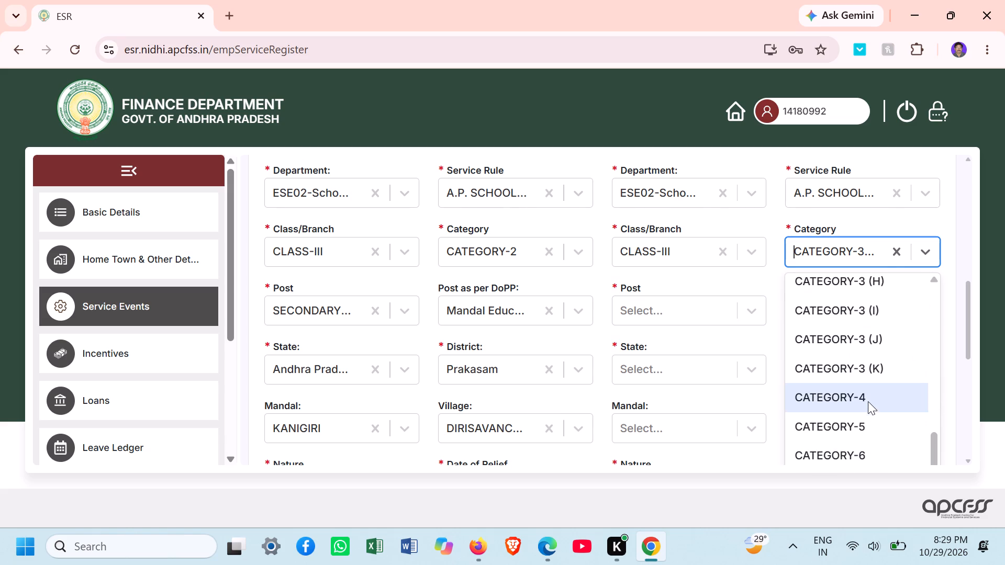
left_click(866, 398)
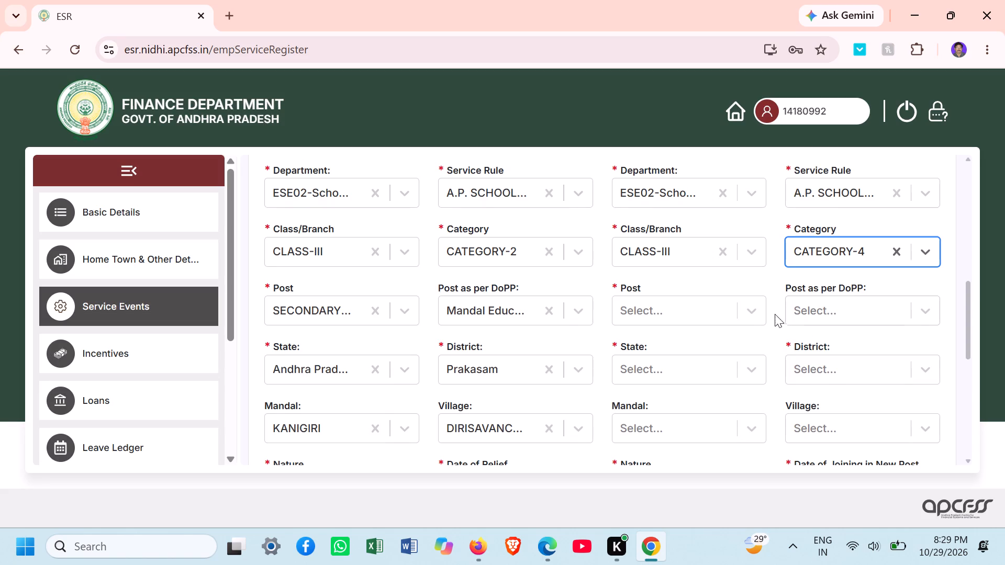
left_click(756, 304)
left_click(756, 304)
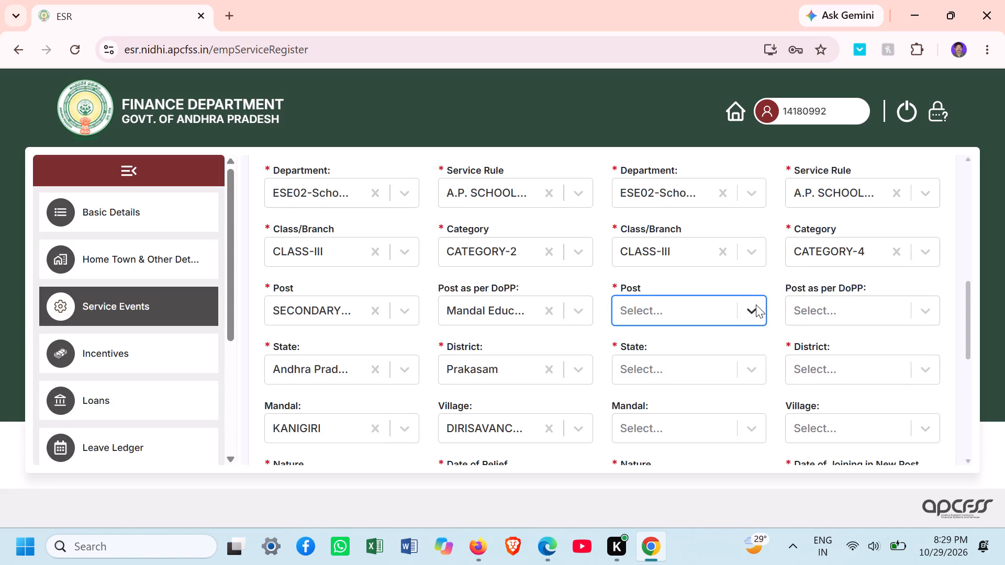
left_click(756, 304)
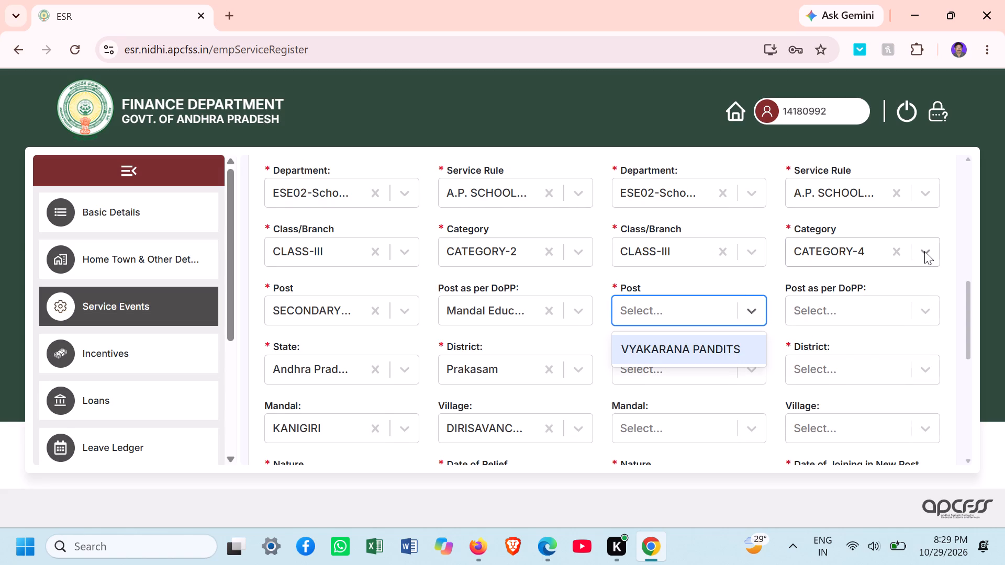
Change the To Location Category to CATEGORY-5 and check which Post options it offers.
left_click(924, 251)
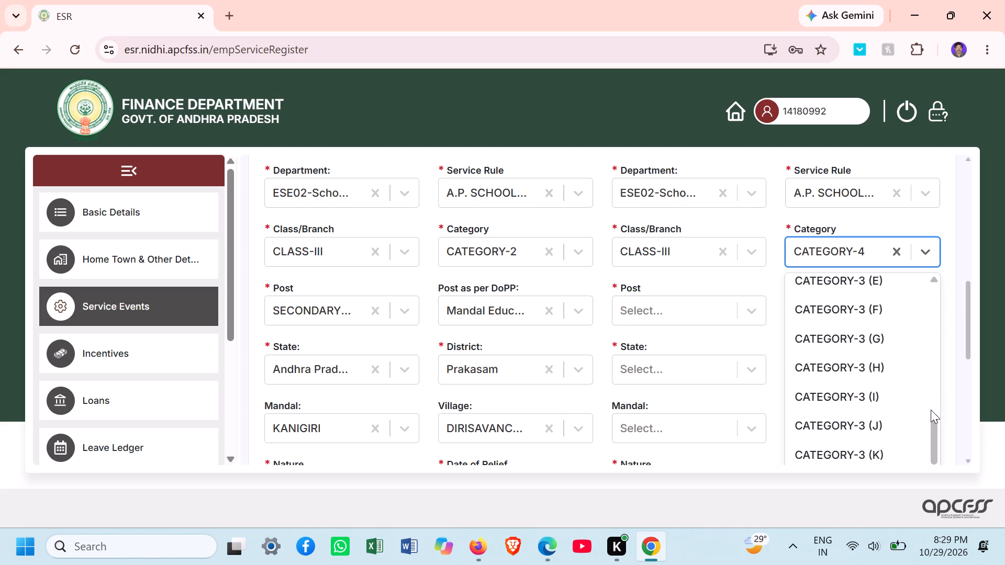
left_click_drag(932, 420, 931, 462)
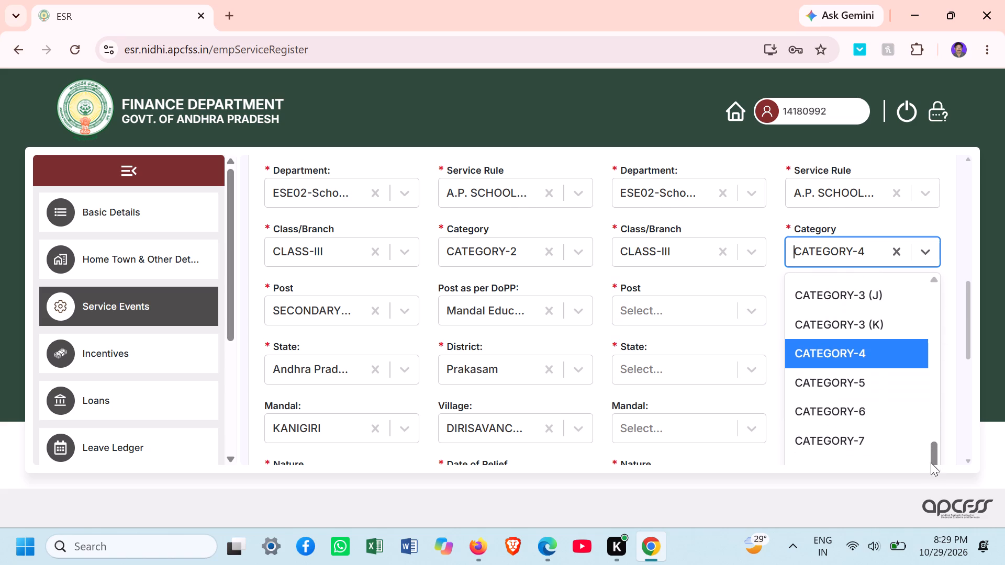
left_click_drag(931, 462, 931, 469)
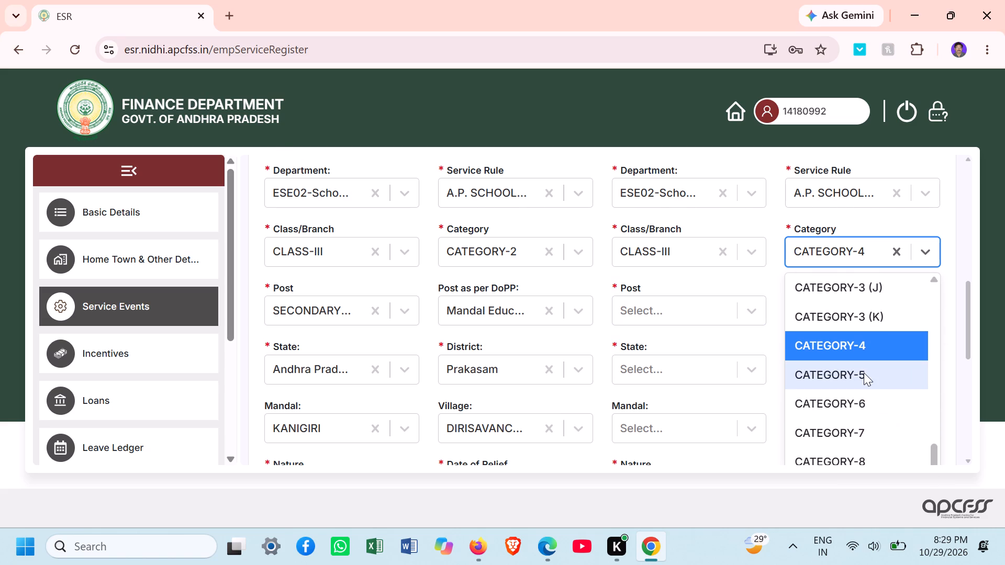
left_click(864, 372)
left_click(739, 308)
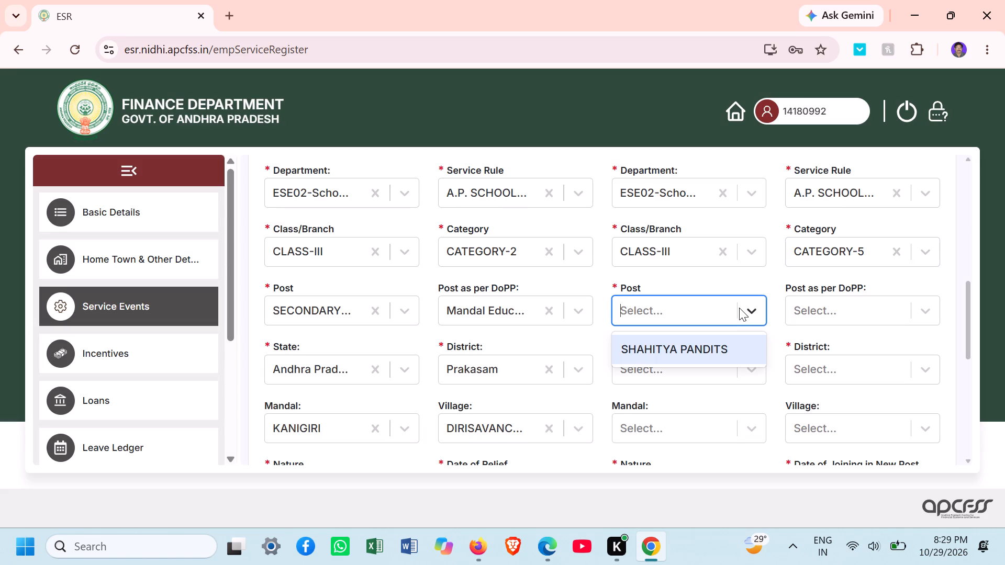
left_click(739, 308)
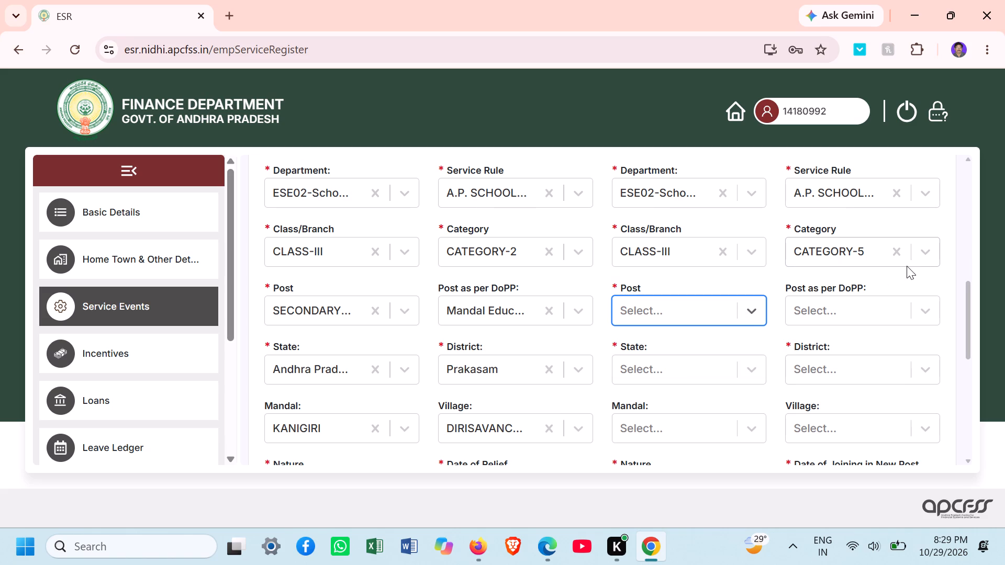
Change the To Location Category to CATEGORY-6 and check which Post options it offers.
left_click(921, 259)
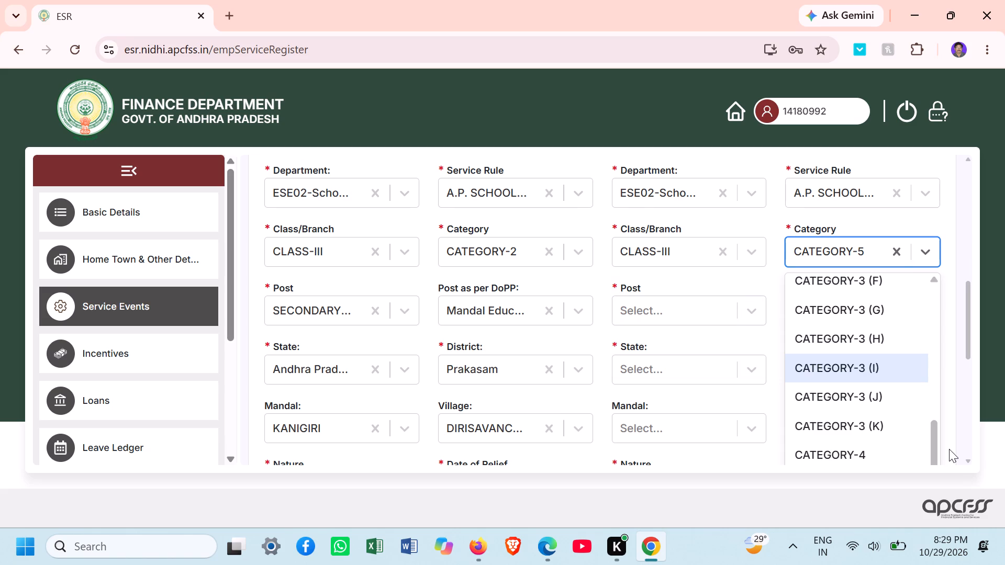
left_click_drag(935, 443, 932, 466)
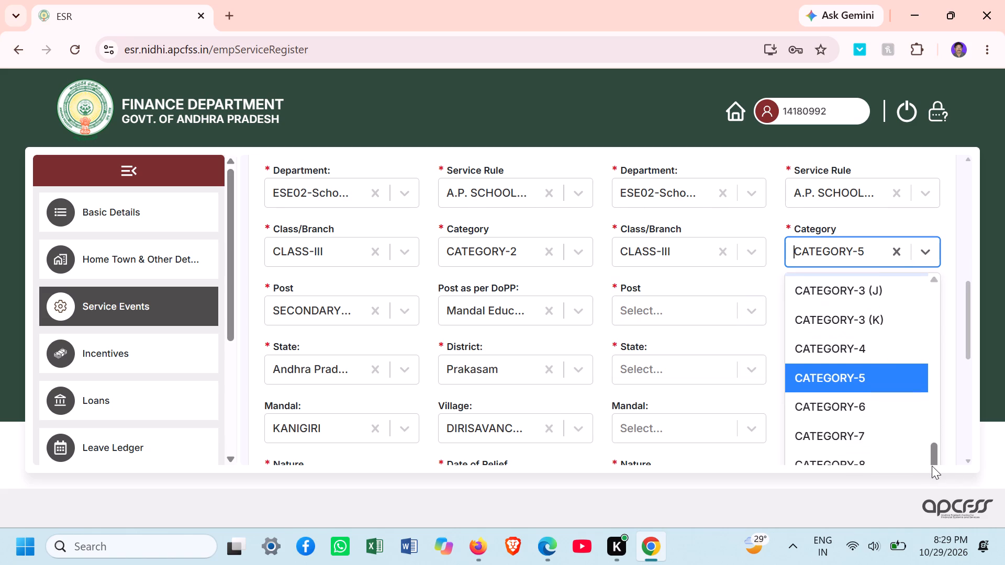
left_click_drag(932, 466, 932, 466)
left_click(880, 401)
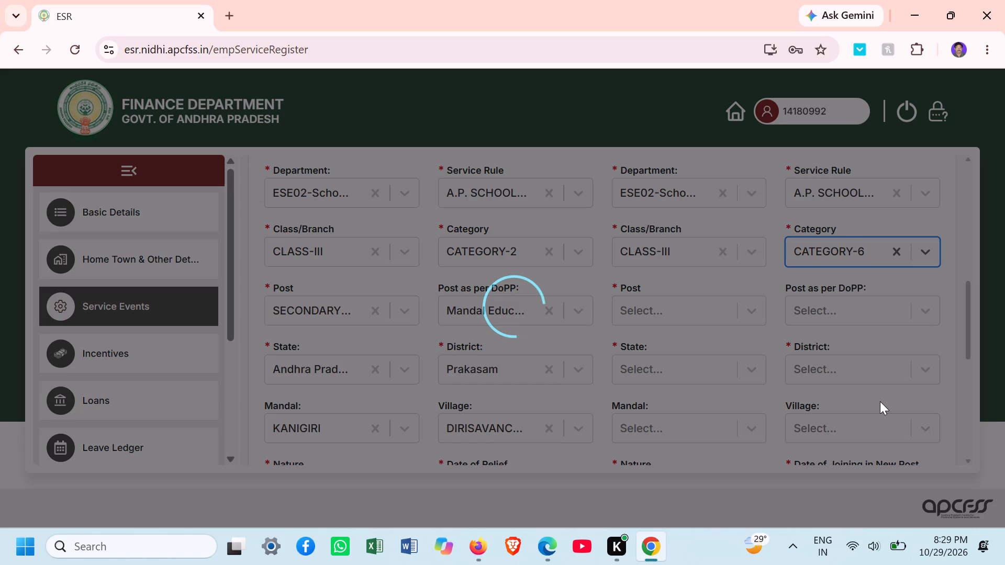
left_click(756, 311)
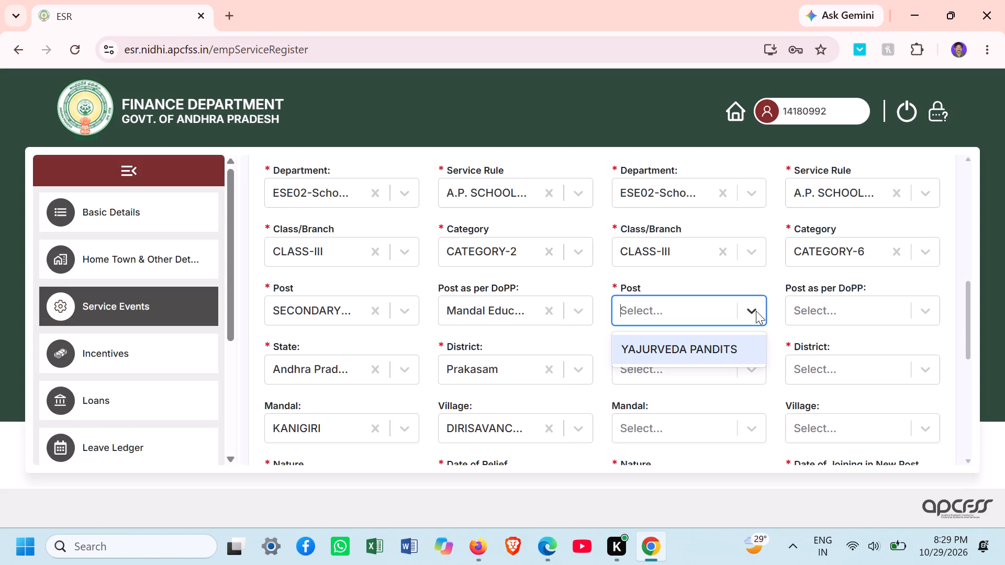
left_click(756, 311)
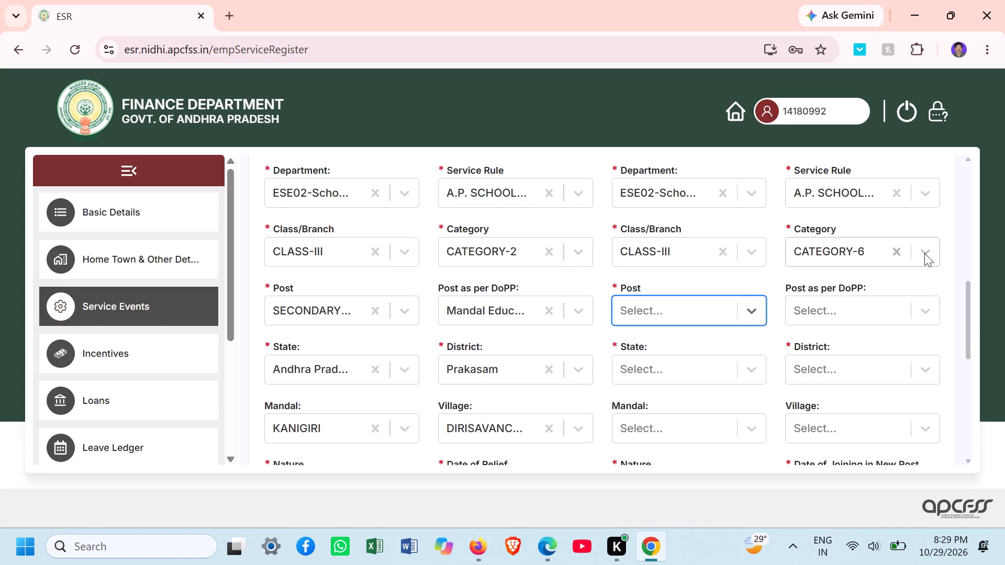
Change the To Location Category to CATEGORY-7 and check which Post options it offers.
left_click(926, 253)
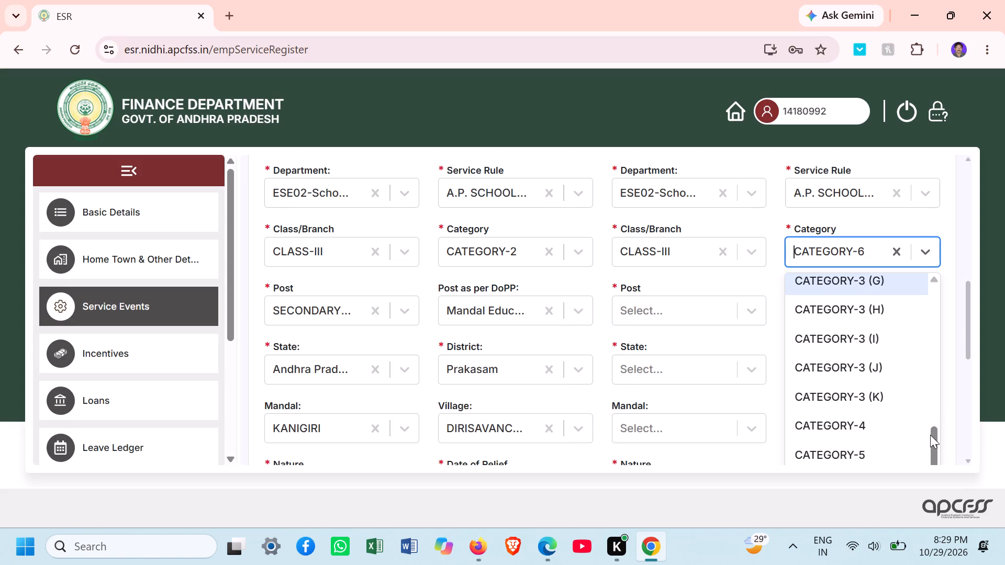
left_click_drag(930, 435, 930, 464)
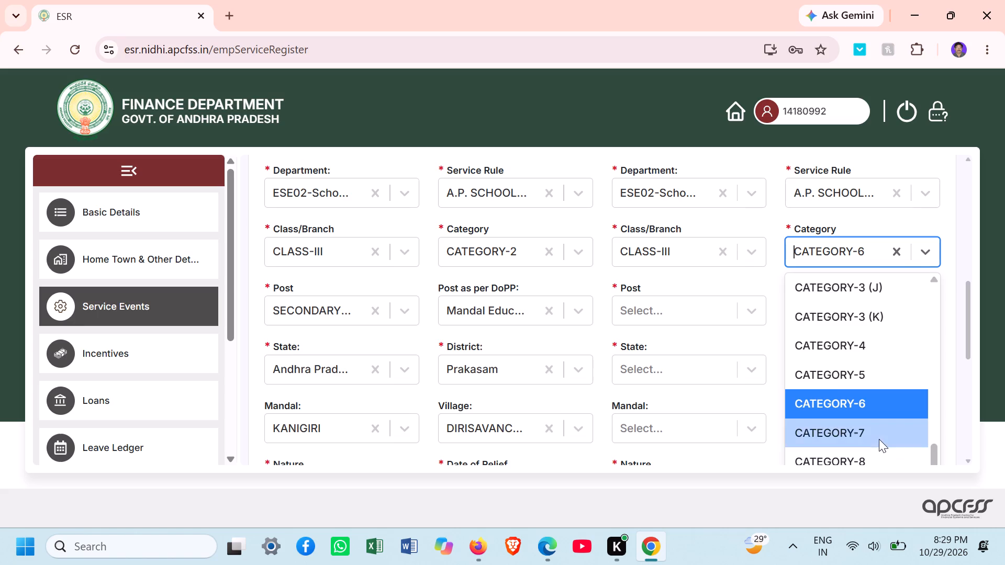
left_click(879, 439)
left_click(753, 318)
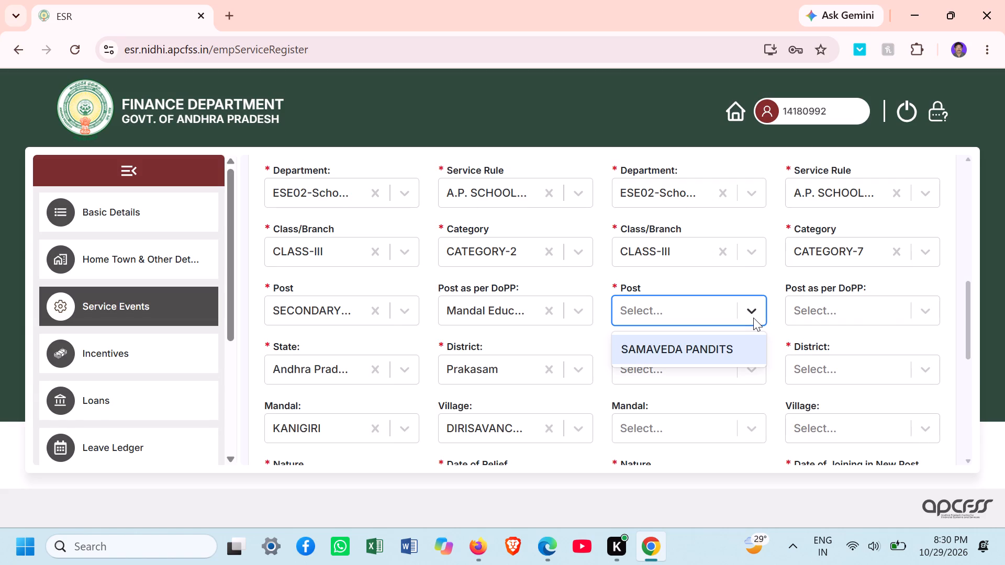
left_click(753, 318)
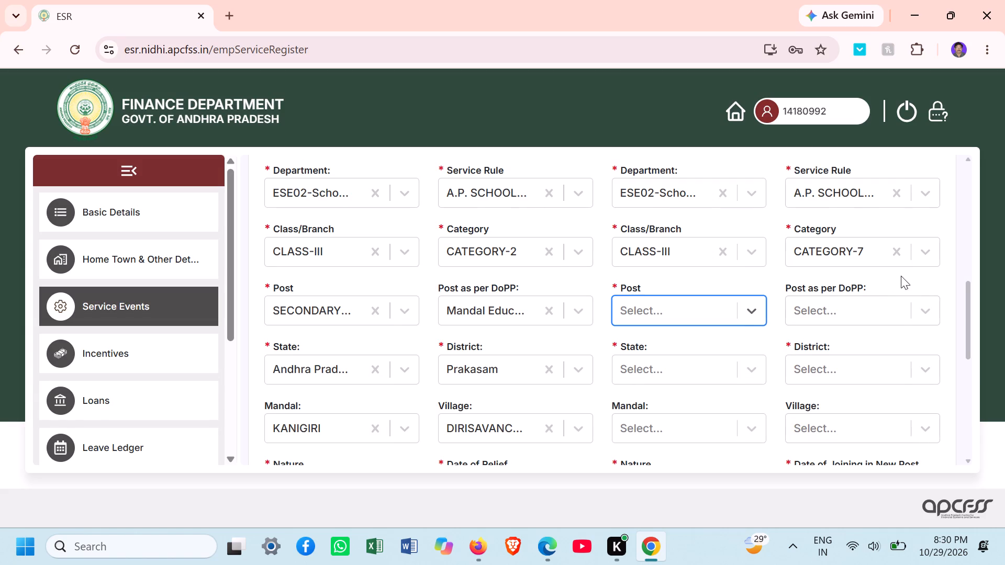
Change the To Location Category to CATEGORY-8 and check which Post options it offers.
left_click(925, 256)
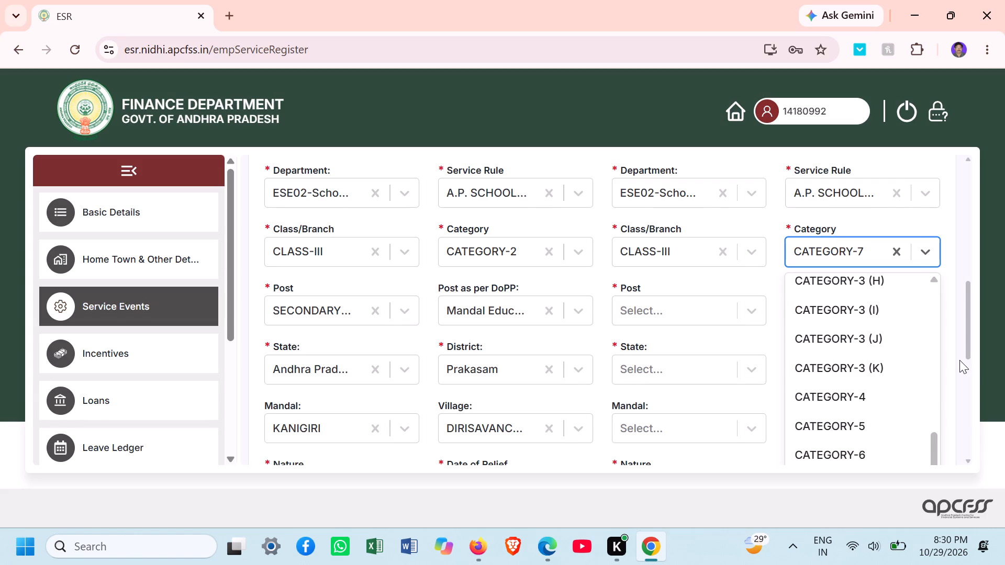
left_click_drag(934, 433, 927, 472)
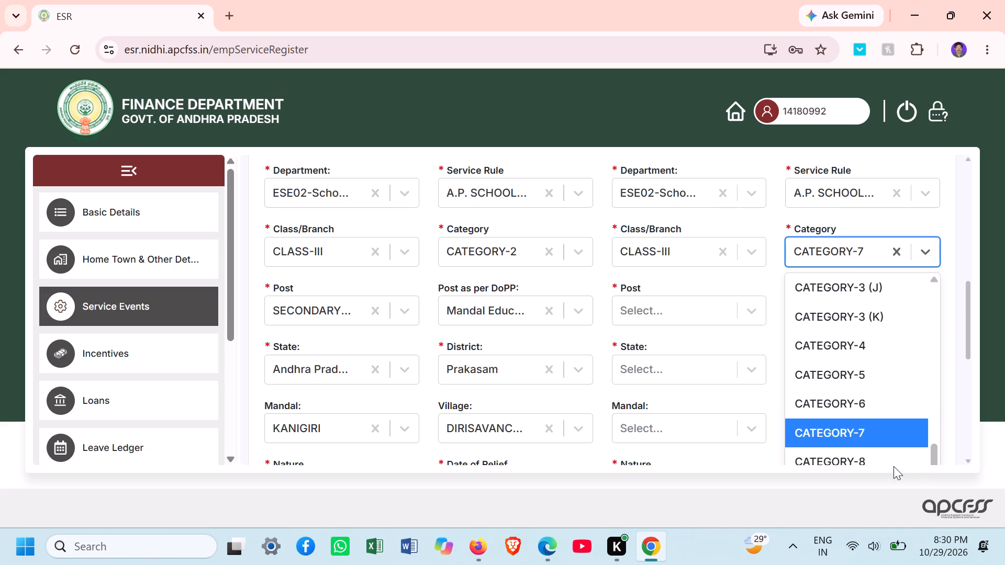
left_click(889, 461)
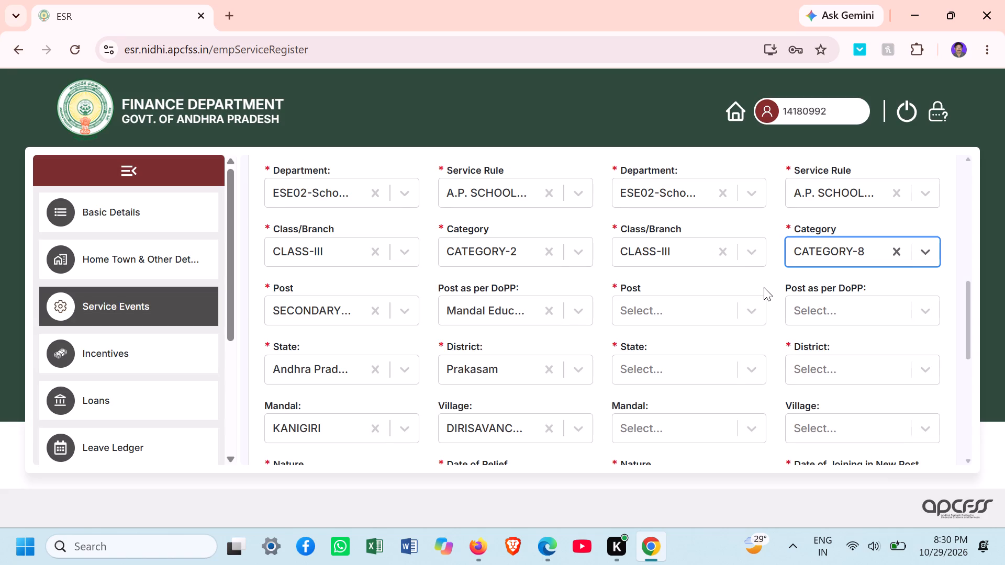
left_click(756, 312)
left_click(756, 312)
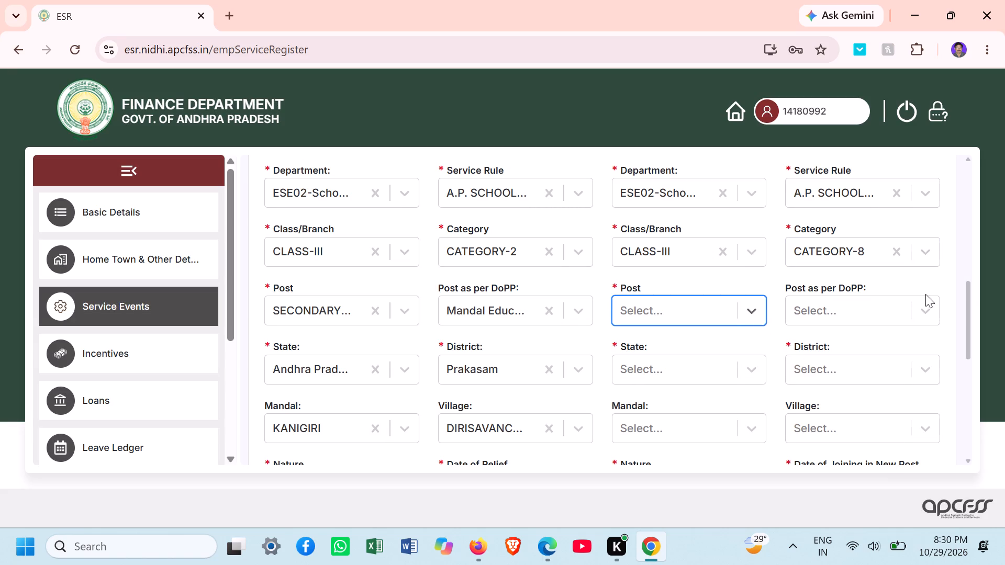
Change the To Location Category to CATEGORY-1 and check which Post options it offers.
left_click(926, 253)
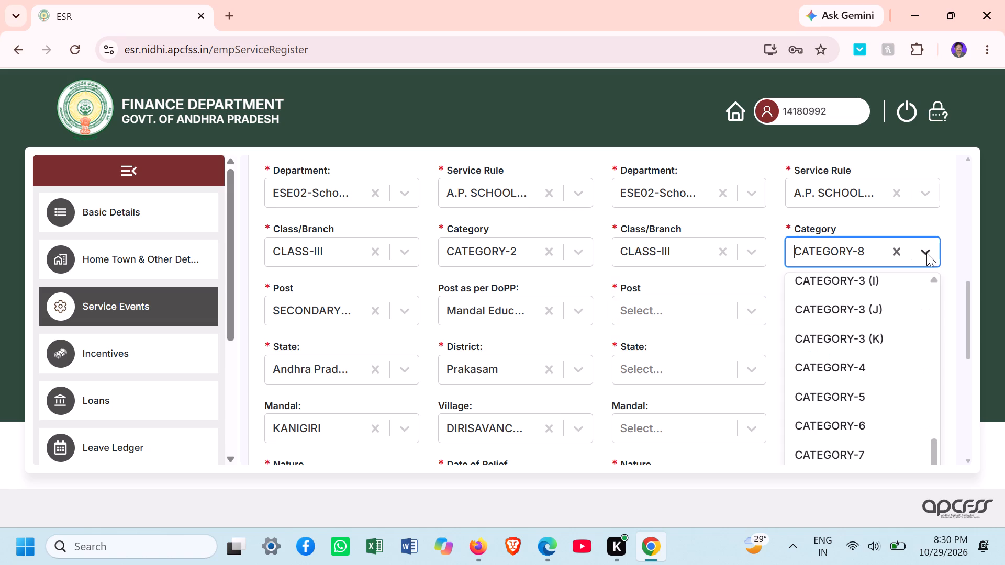
left_click_drag(931, 443, 931, 465)
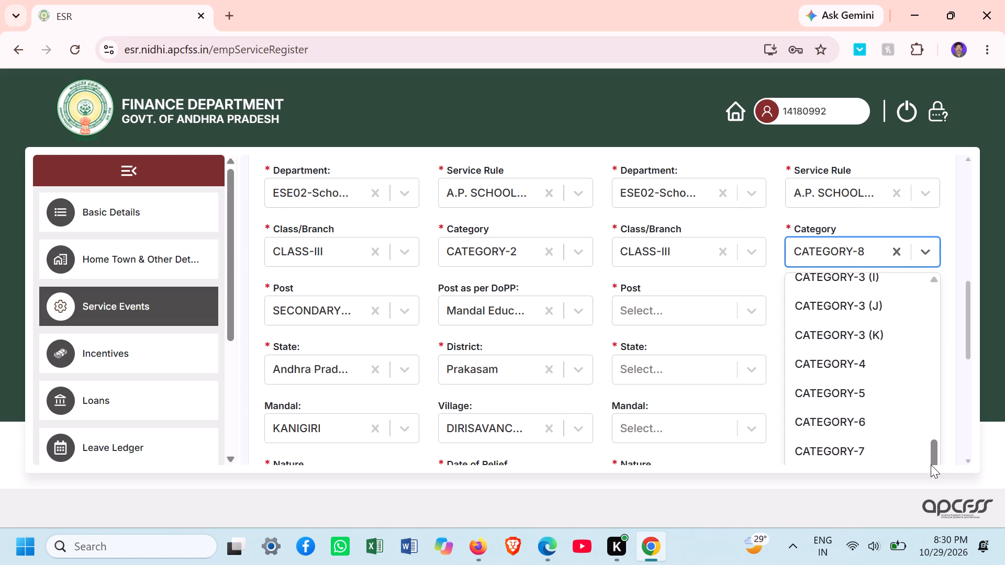
left_click_drag(931, 465, 924, 396)
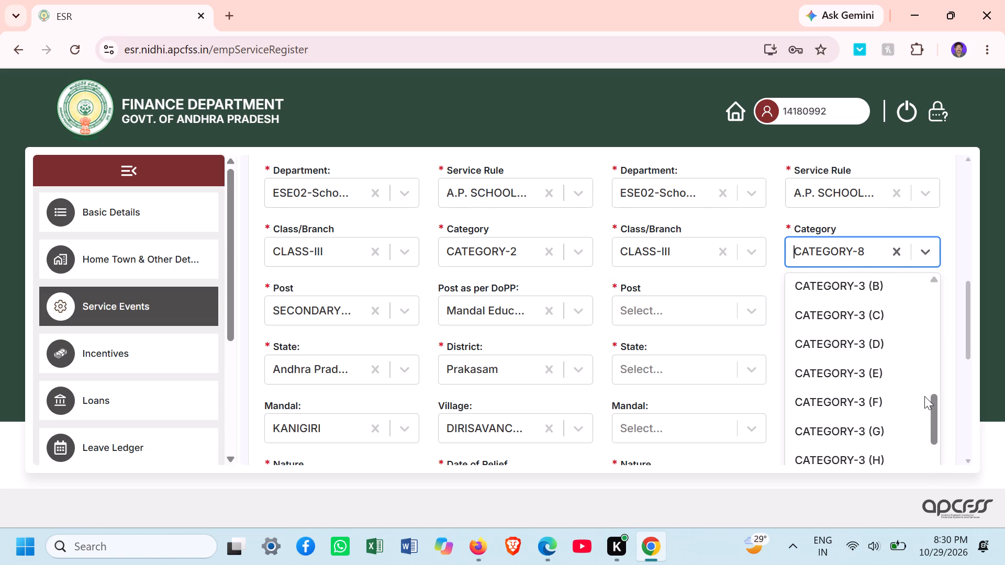
left_click_drag(924, 396, 916, 359)
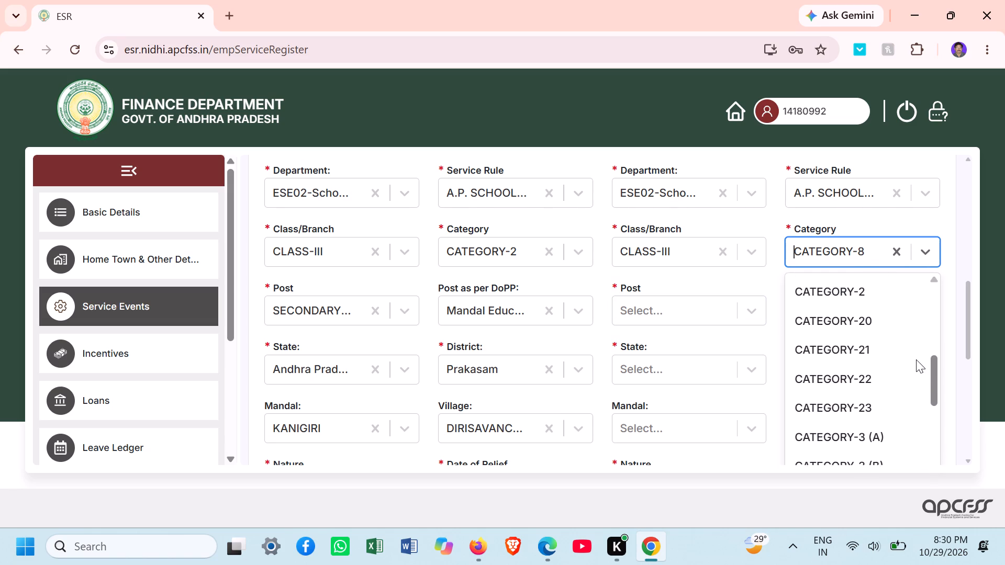
left_click_drag(916, 359, 907, 320)
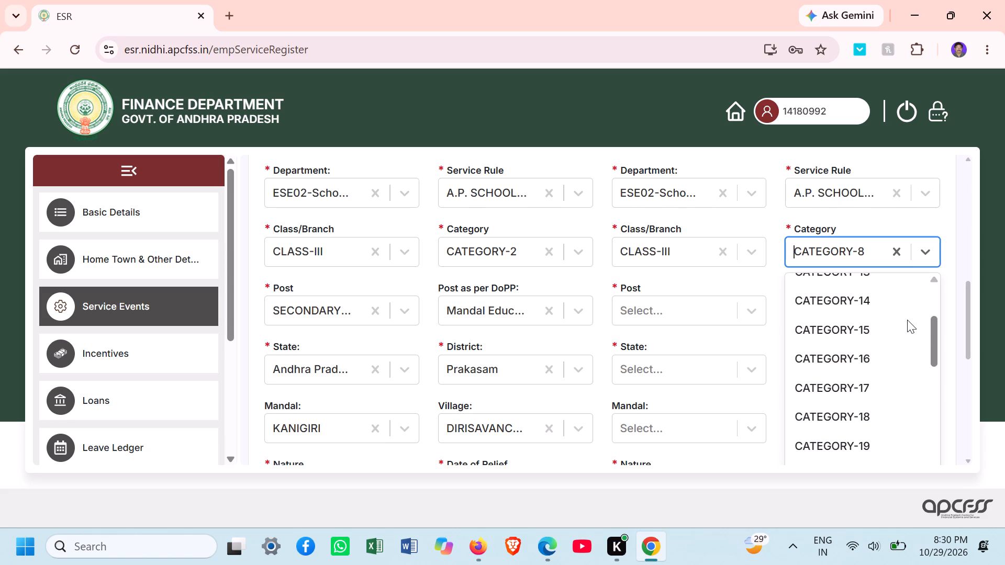
left_click_drag(907, 320, 902, 289)
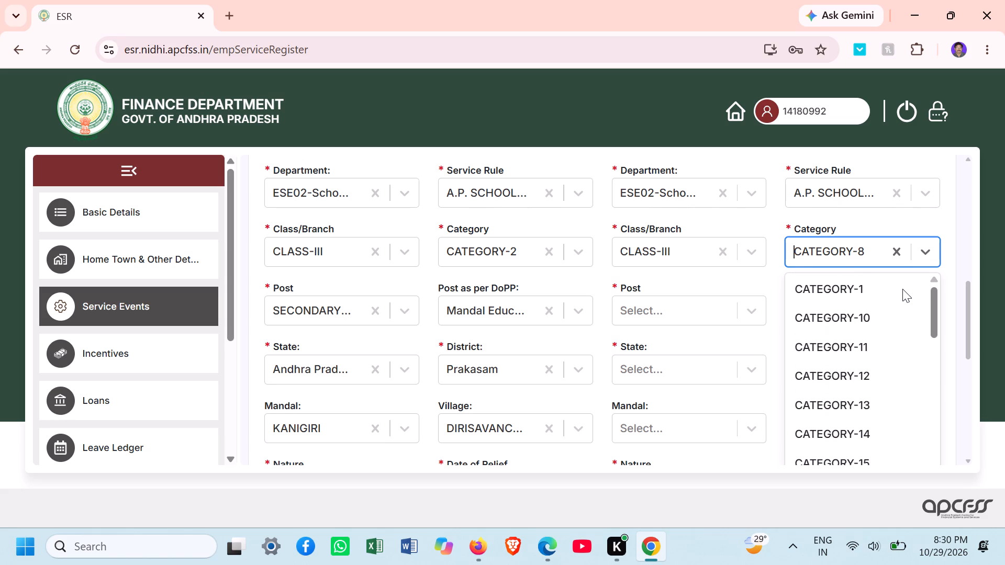
left_click_drag(902, 289, 902, 283)
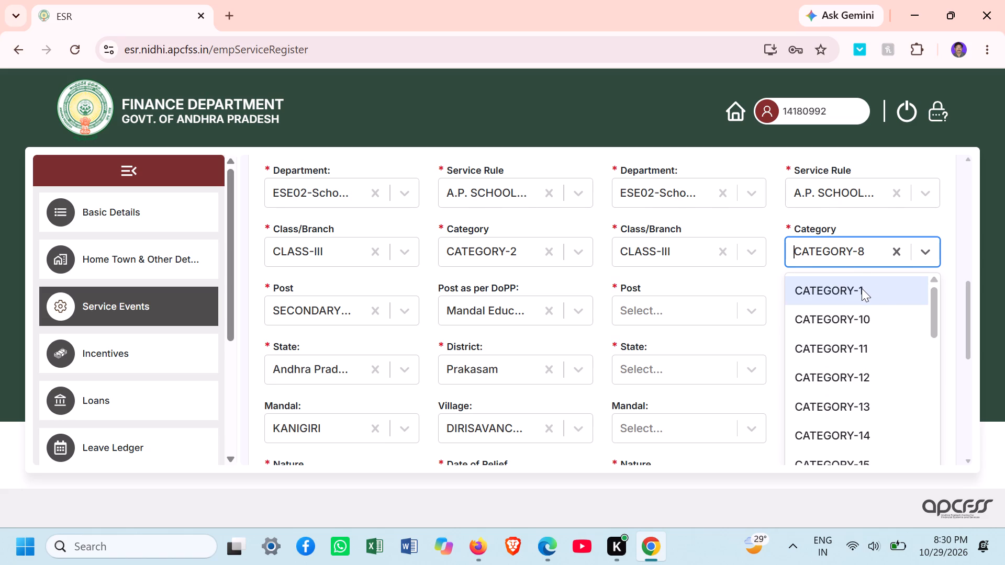
left_click(862, 288)
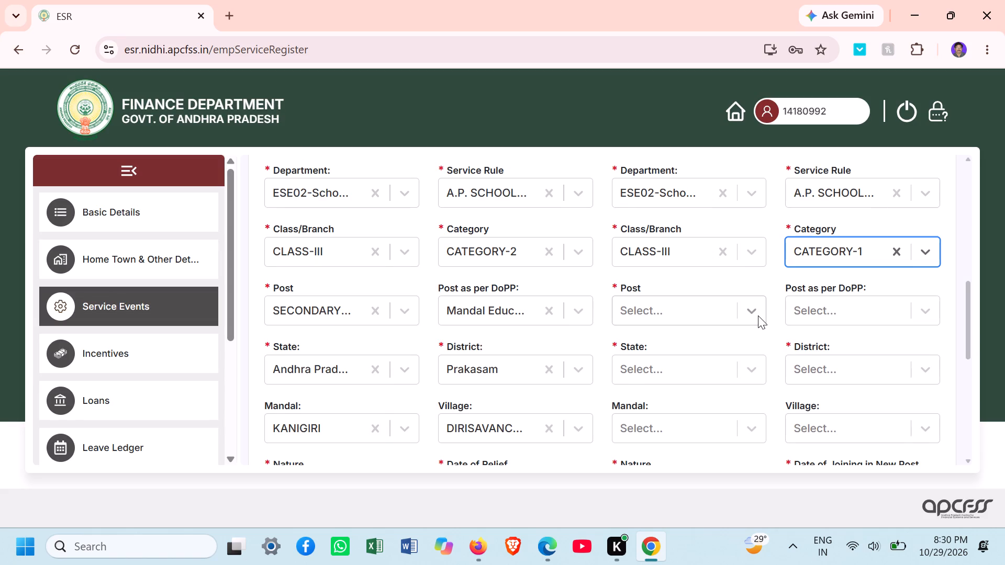
left_click(758, 315)
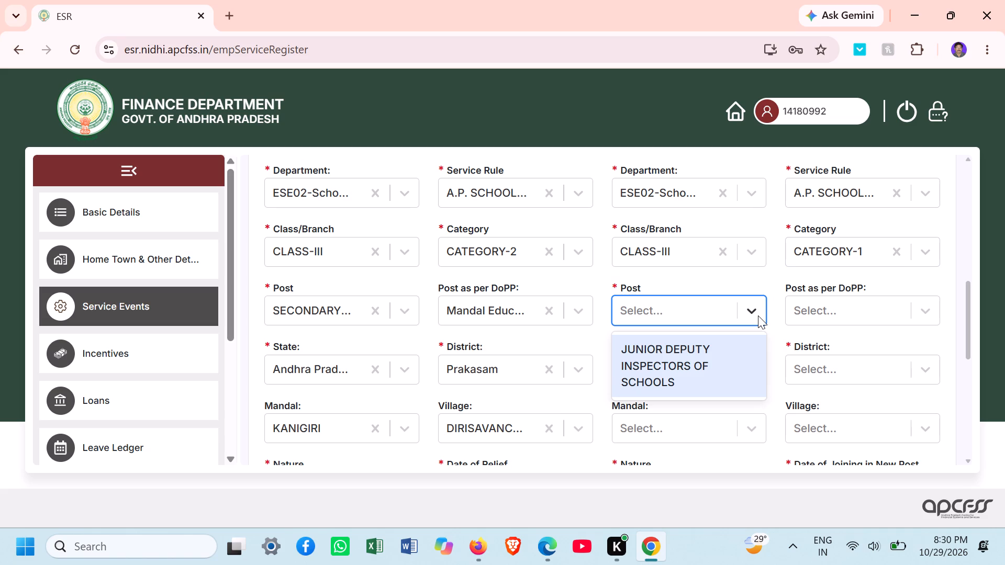
left_click(758, 315)
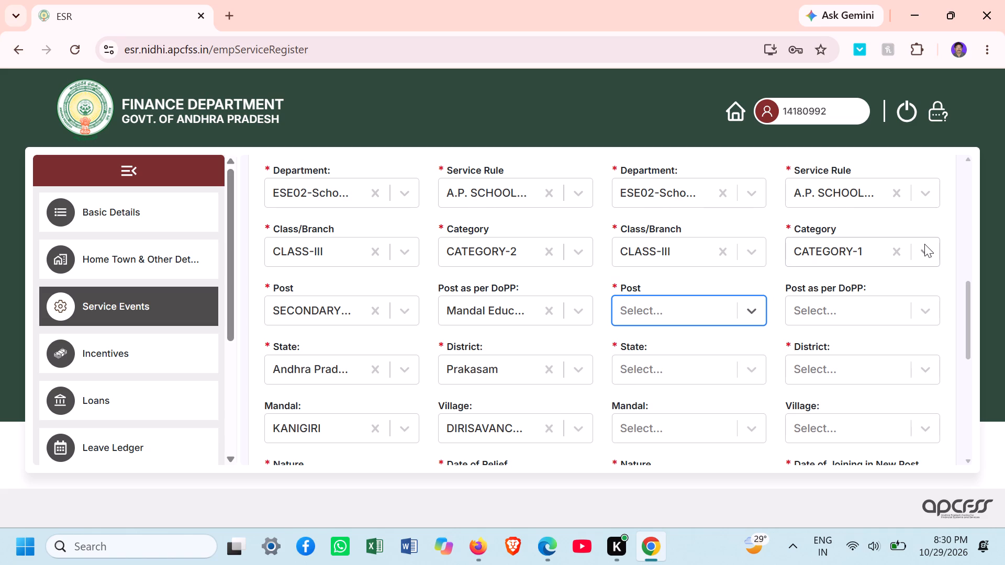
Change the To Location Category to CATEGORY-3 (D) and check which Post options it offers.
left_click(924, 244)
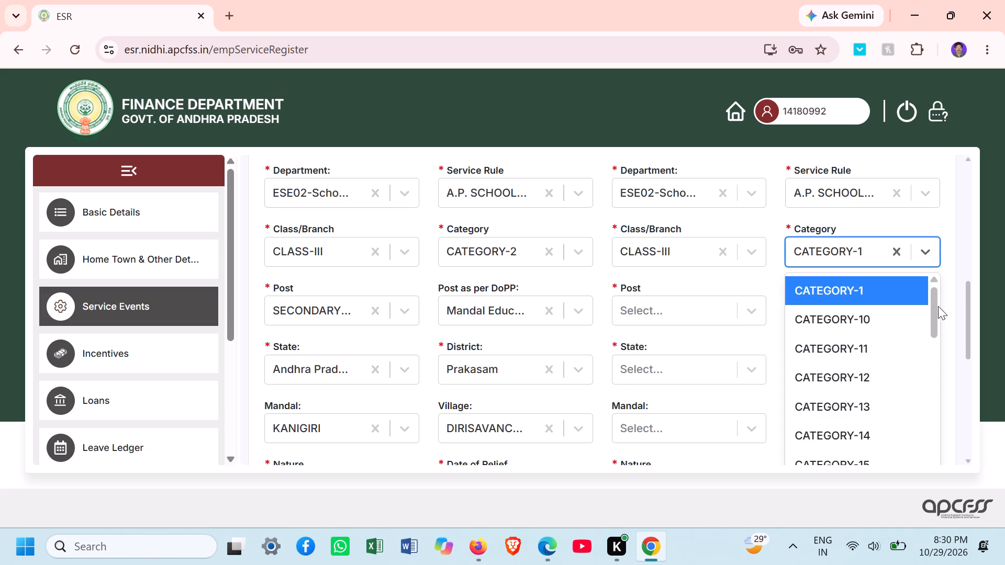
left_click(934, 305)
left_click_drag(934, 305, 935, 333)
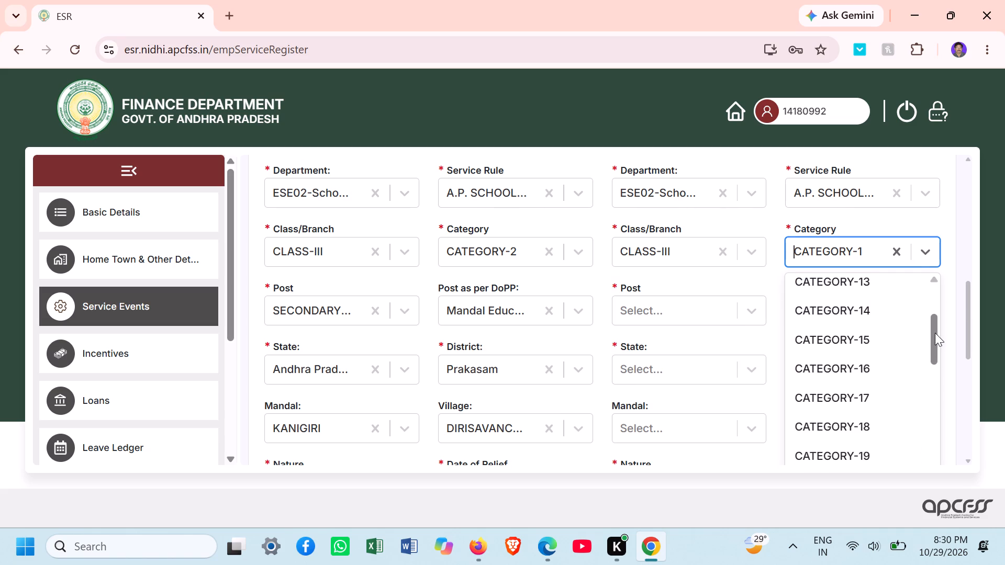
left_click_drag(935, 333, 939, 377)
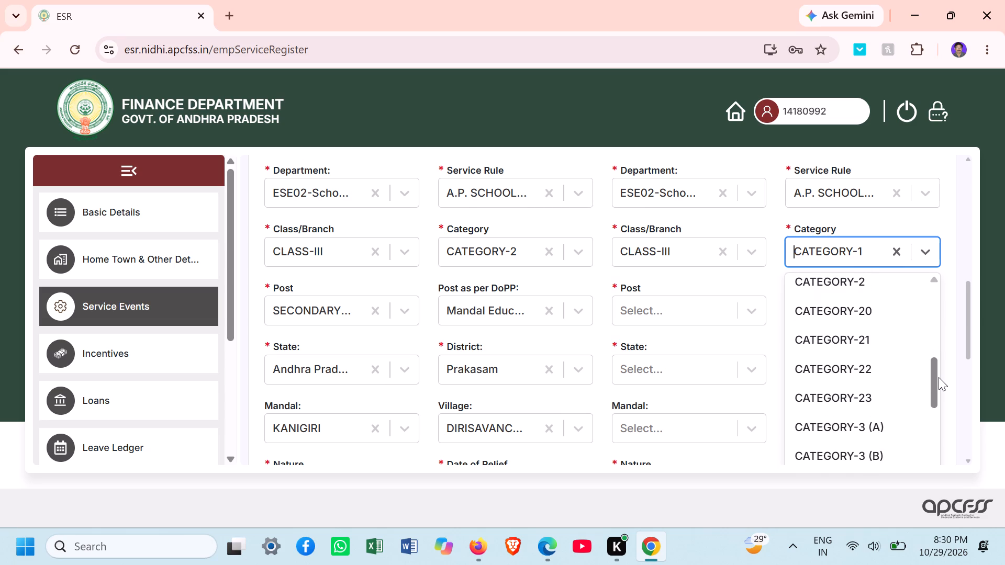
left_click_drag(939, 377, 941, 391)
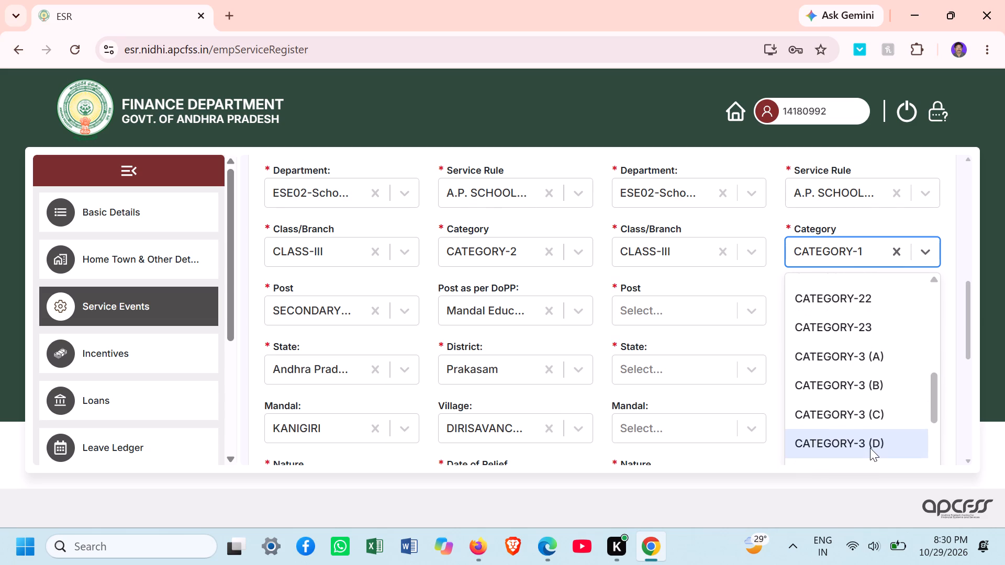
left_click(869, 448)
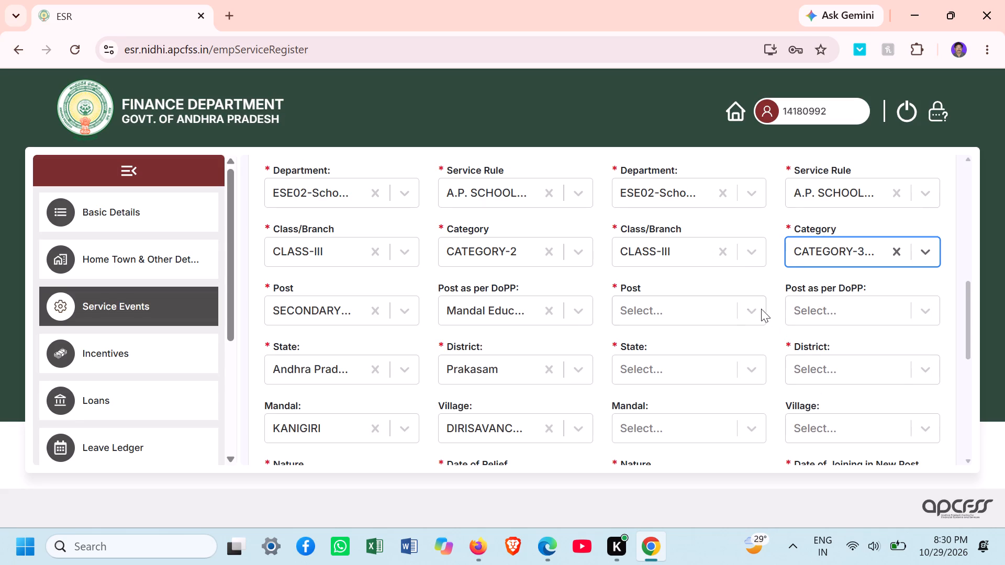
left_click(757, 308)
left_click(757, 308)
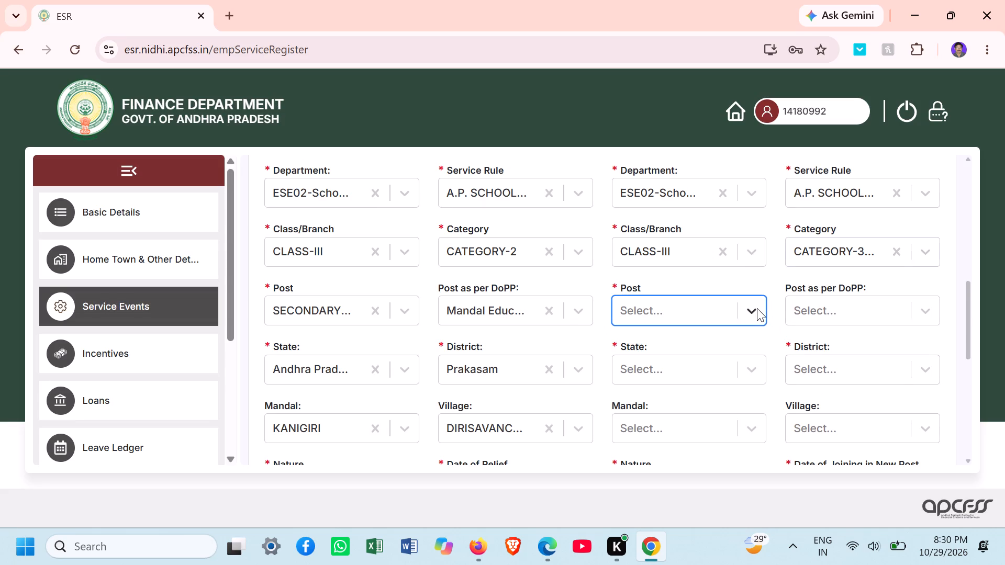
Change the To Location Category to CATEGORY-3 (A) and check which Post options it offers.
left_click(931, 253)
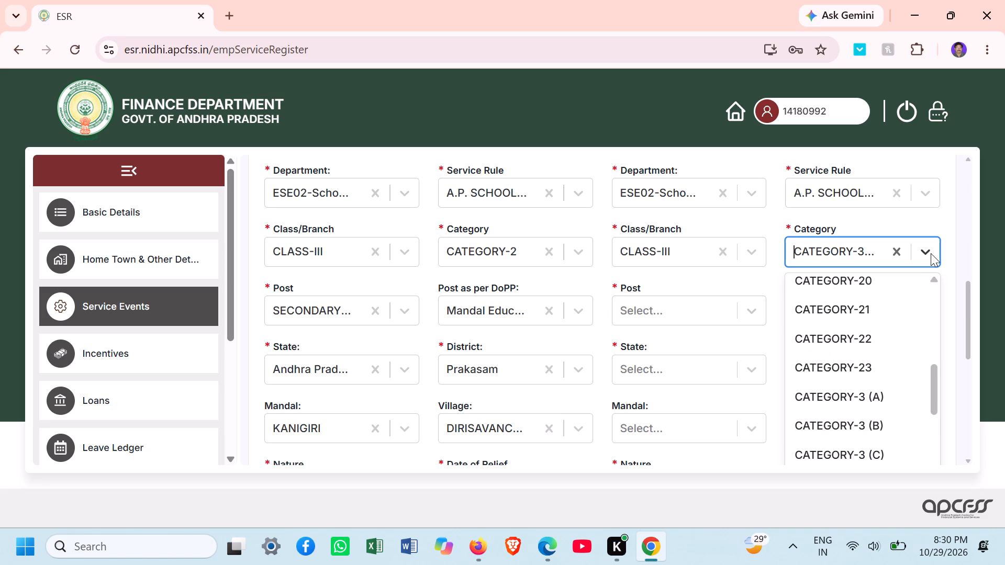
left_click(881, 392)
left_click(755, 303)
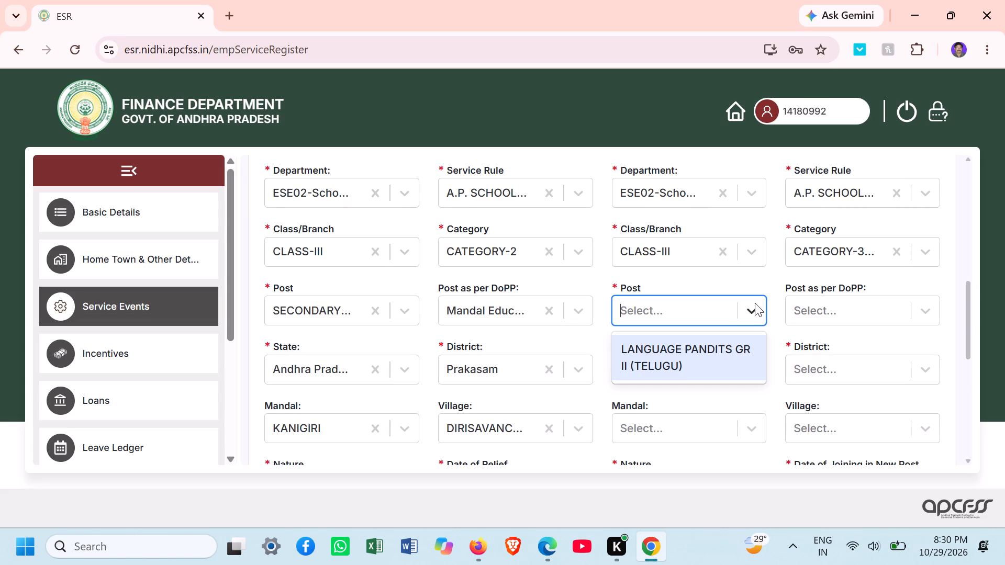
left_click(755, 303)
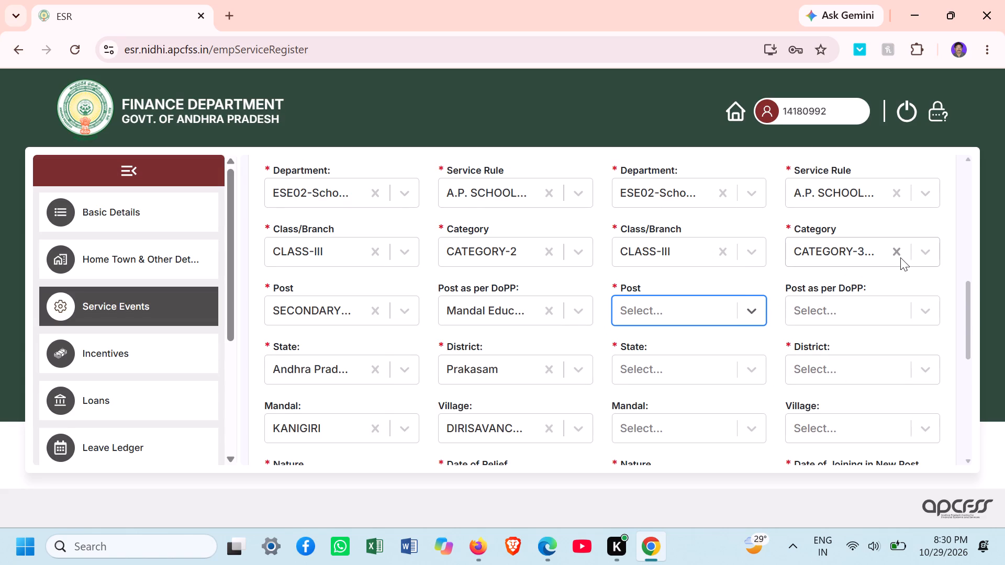
Change the To Location Category to CATEGORY-3 (B) and check which Post options it offers.
left_click(922, 253)
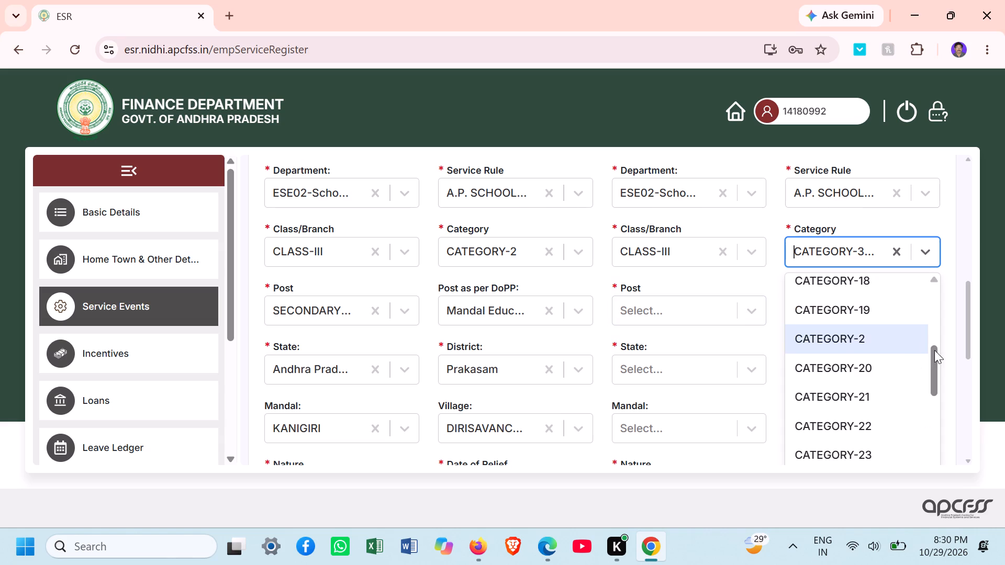
left_click_drag(936, 356, 938, 380)
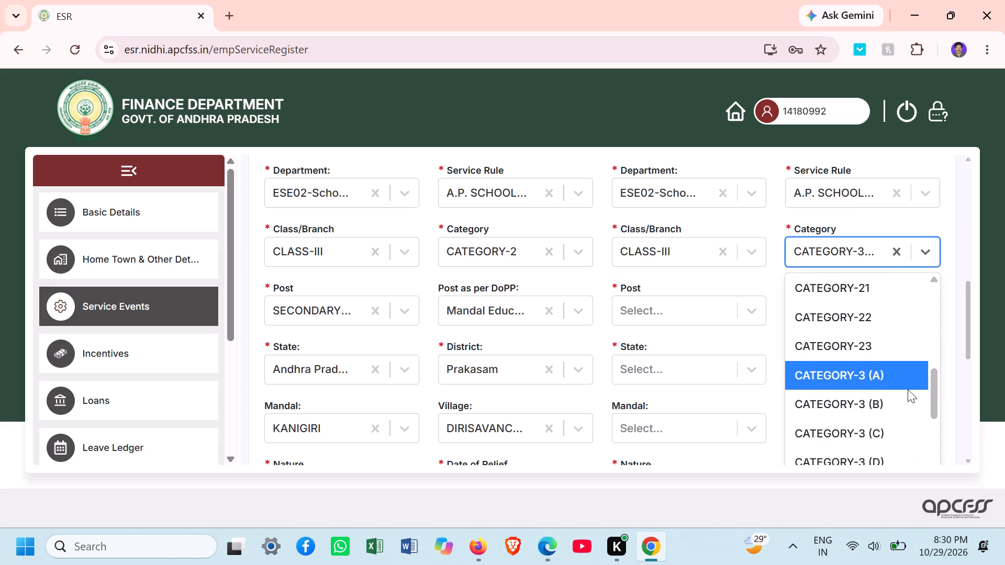
left_click(879, 407)
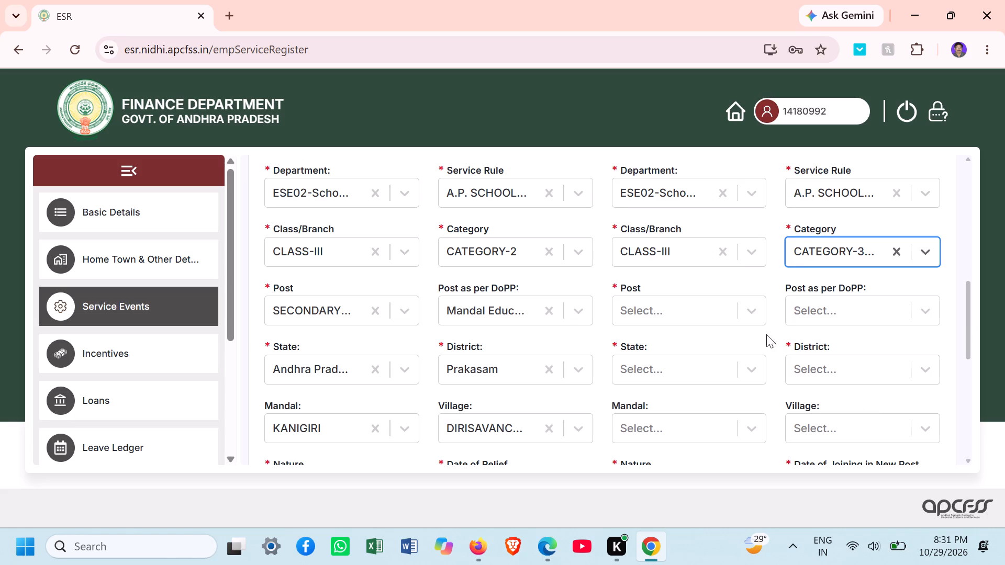
left_click(755, 307)
left_click(755, 307)
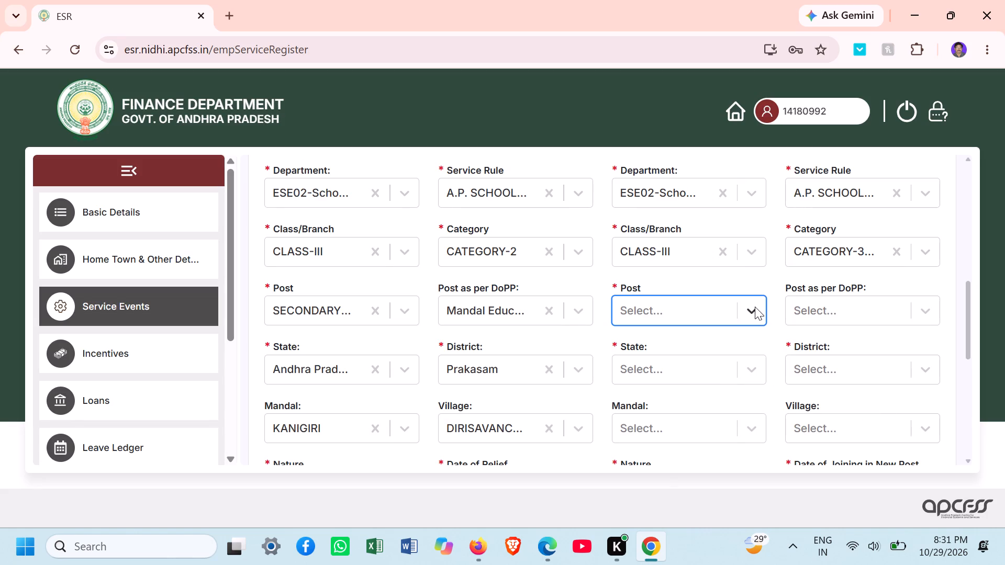
Open the To Location Category choices for another selection.
left_click(919, 257)
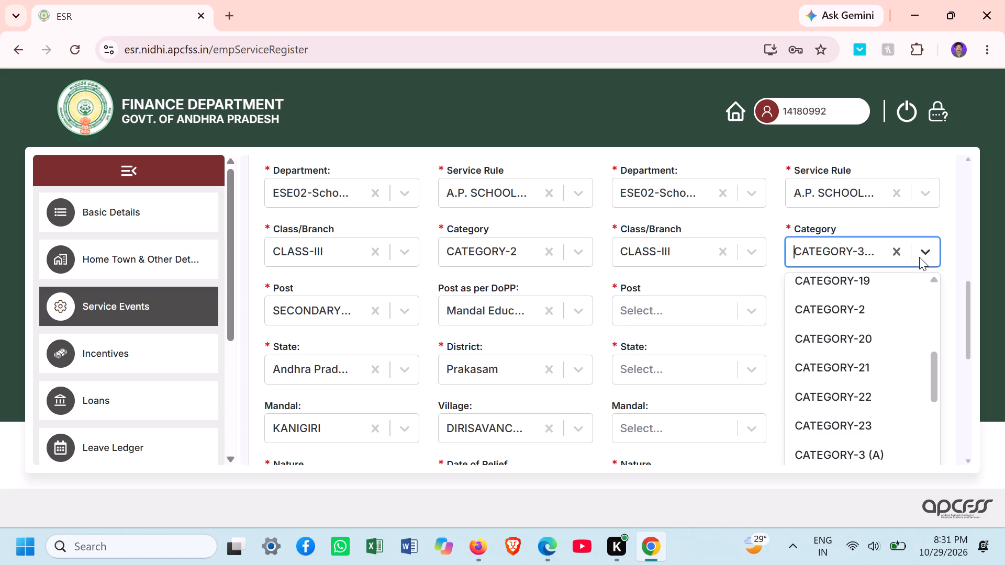
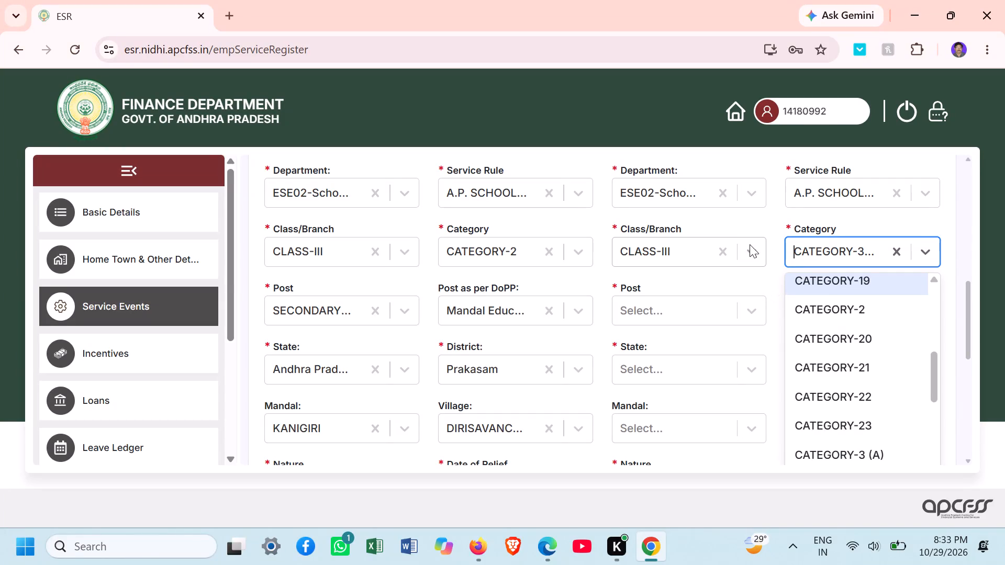
Change the To Location Class/Branch to CLASS-I.
left_click(745, 247)
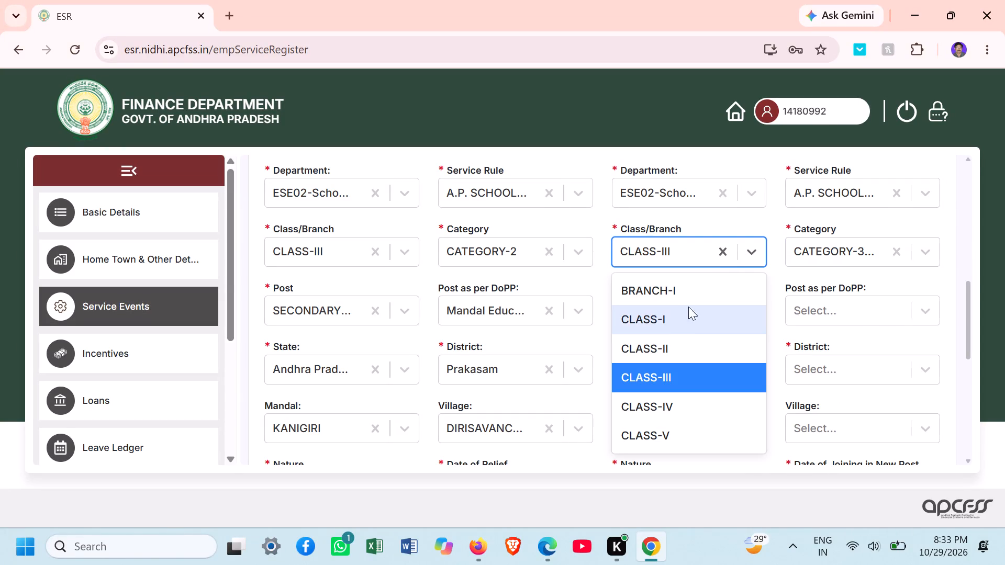
left_click(681, 321)
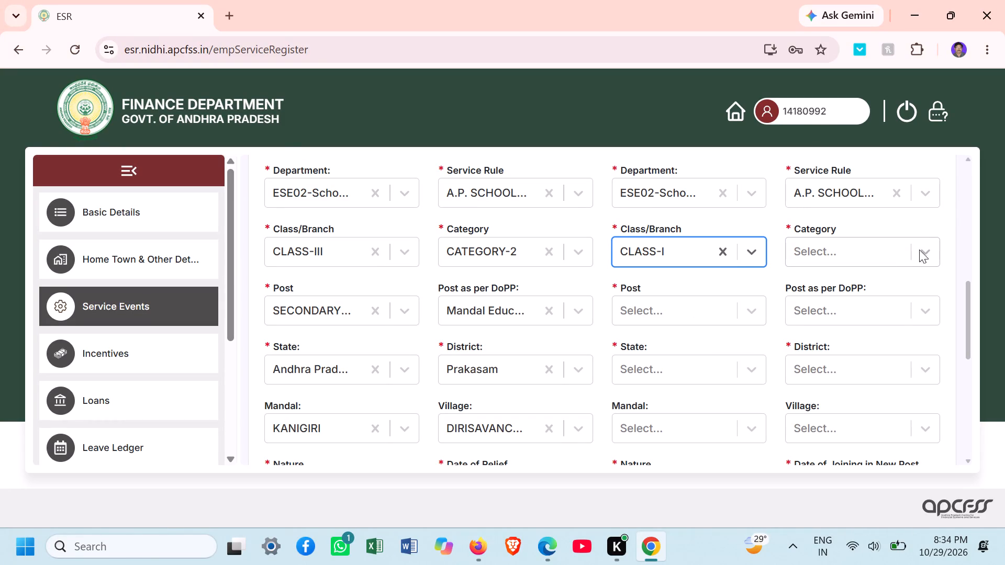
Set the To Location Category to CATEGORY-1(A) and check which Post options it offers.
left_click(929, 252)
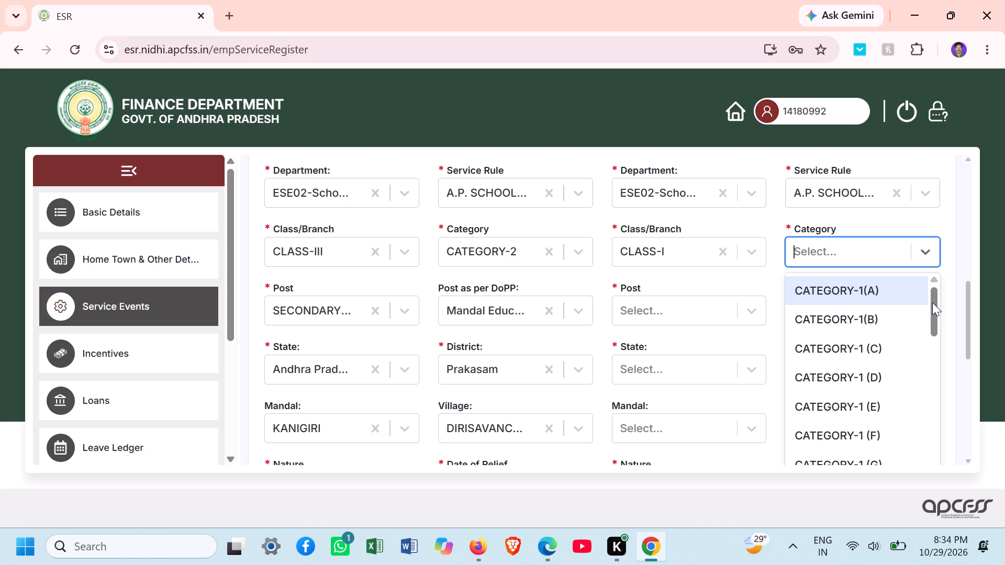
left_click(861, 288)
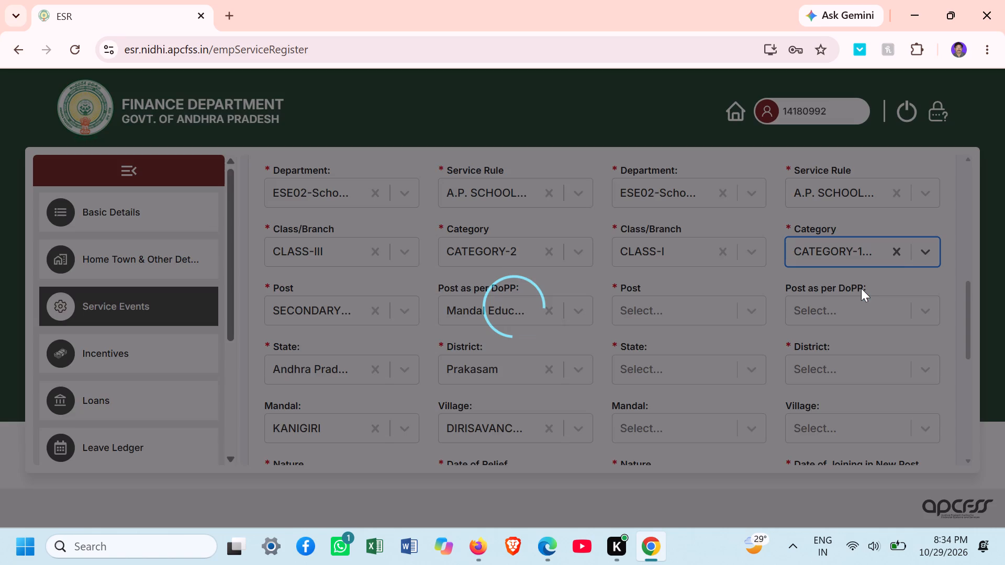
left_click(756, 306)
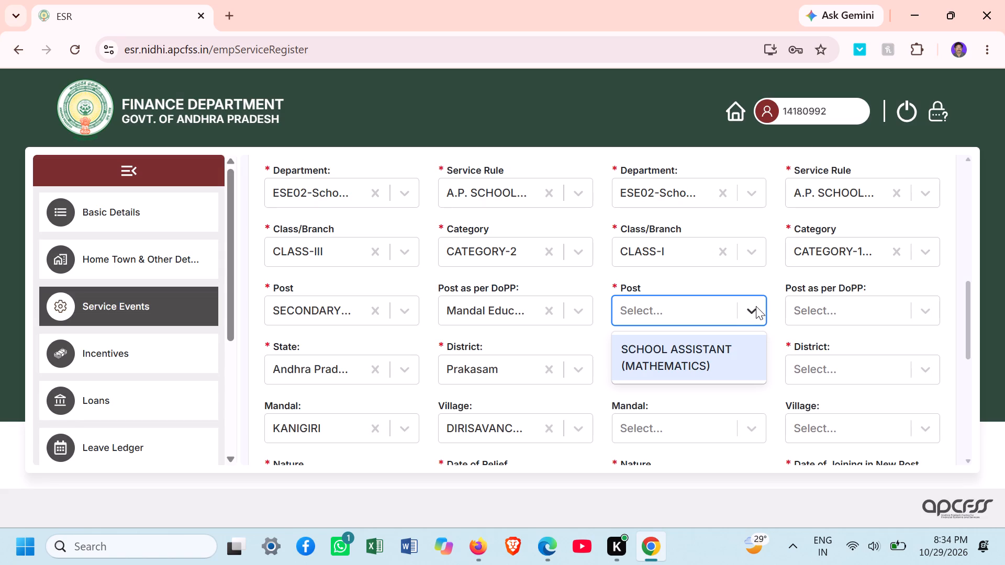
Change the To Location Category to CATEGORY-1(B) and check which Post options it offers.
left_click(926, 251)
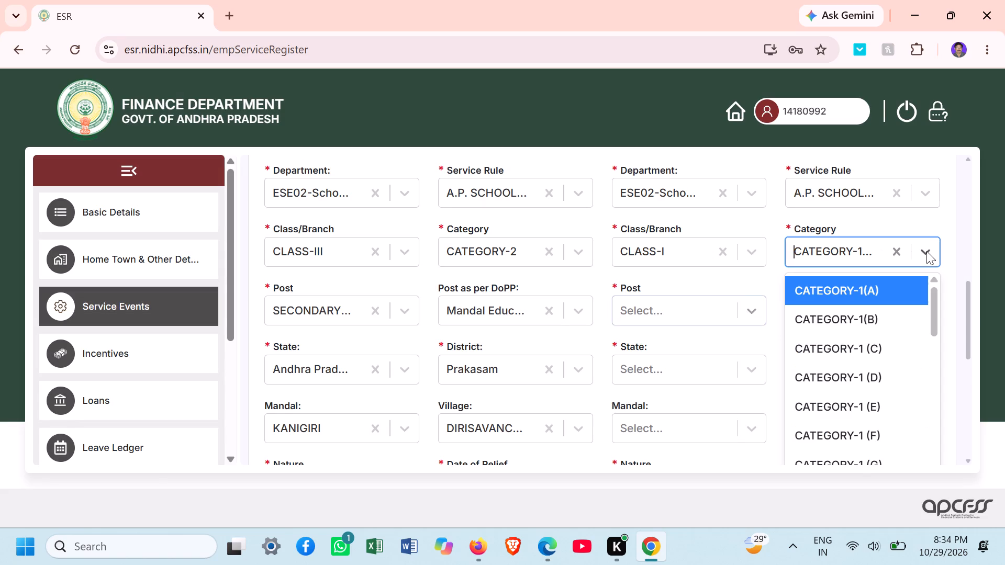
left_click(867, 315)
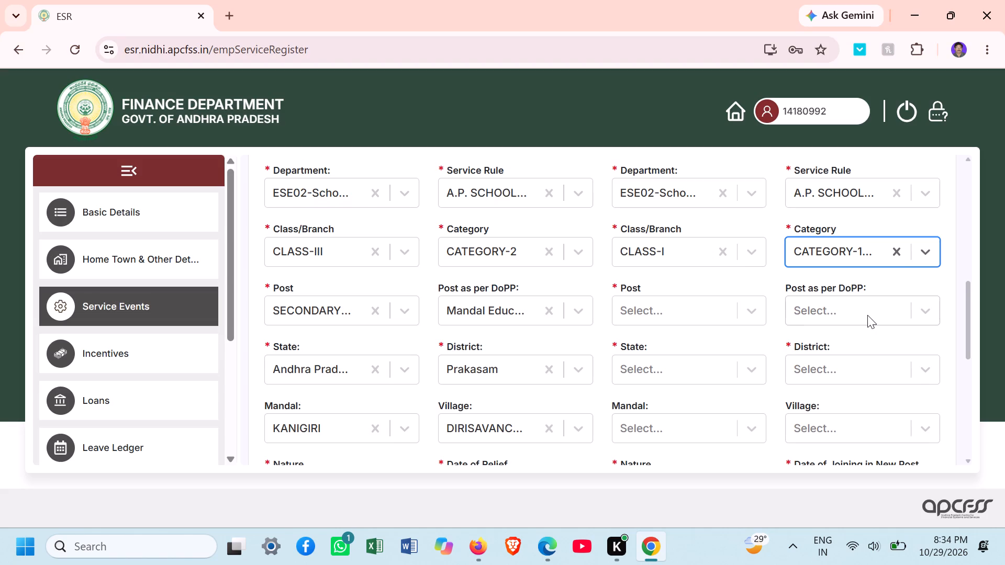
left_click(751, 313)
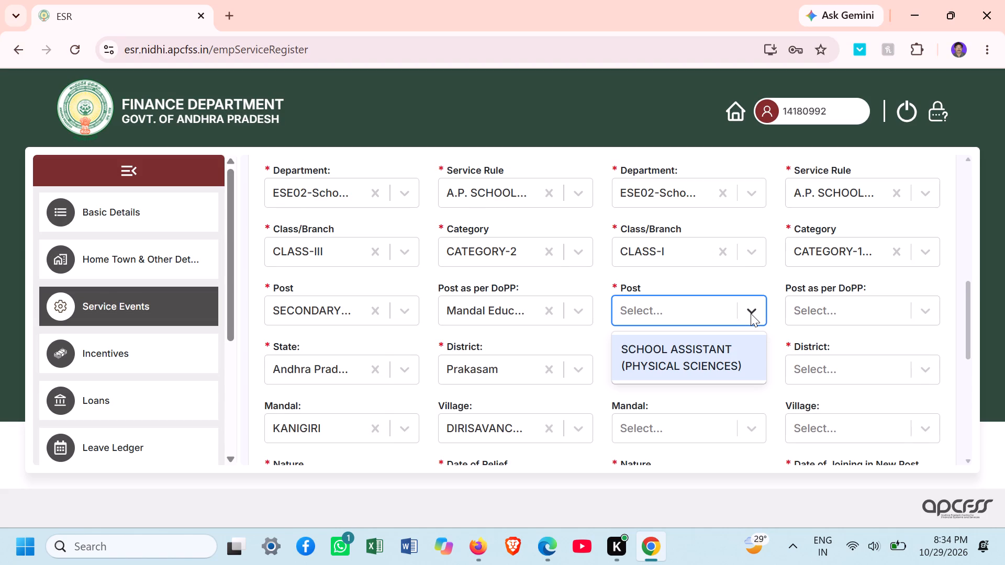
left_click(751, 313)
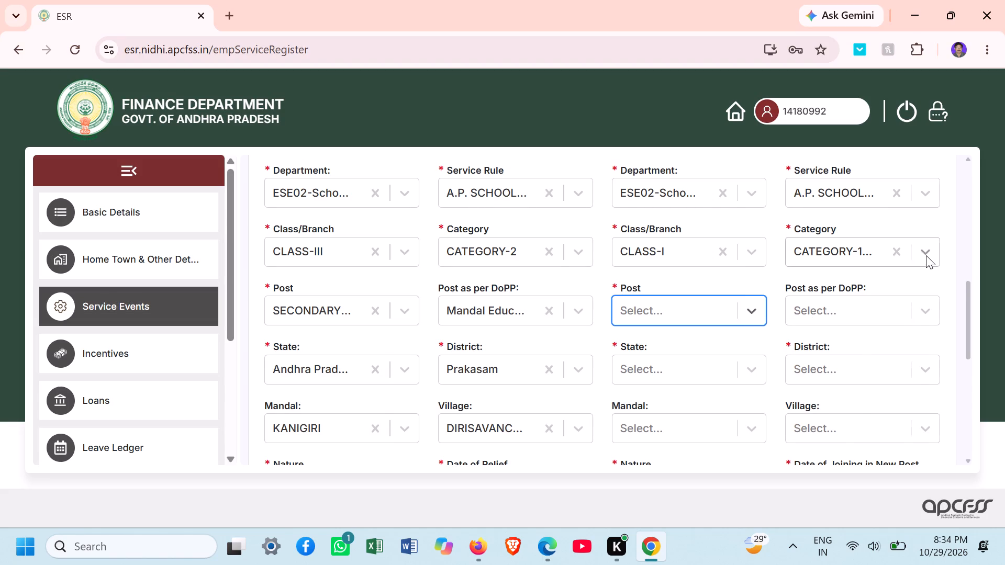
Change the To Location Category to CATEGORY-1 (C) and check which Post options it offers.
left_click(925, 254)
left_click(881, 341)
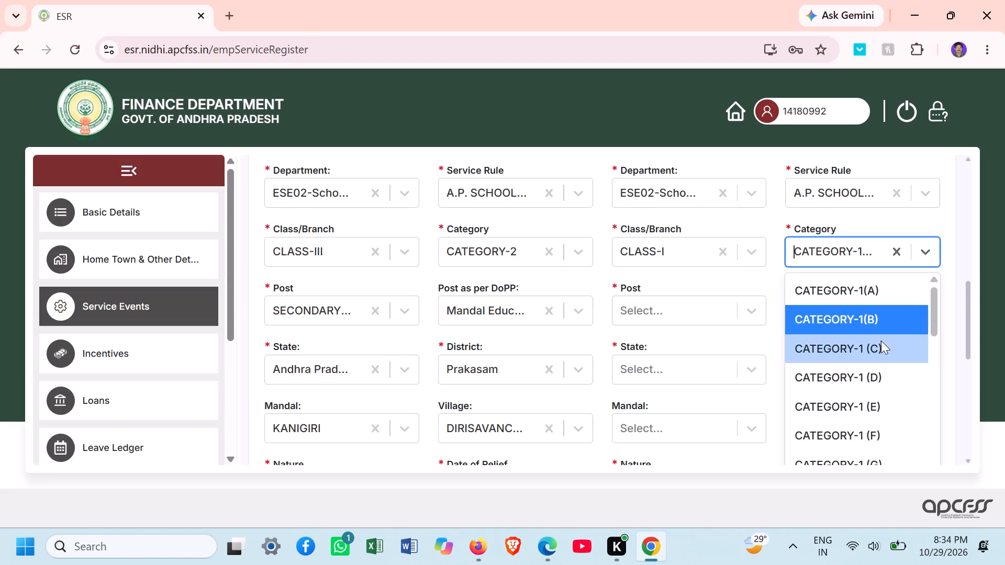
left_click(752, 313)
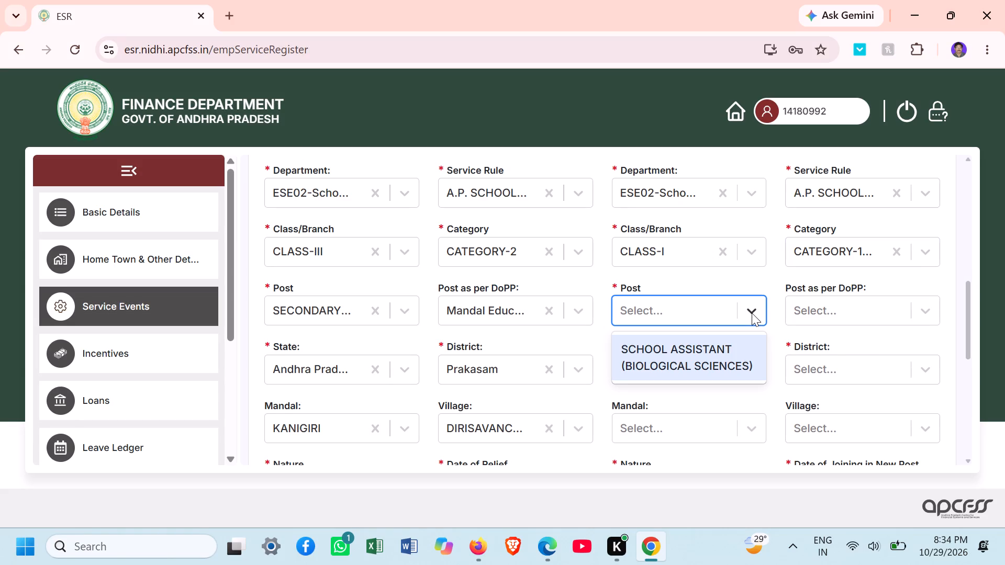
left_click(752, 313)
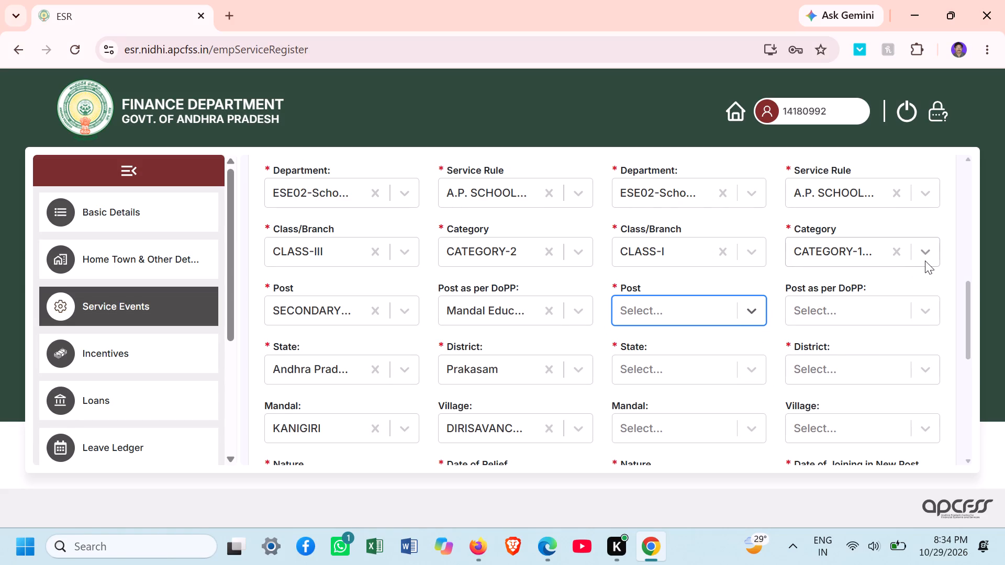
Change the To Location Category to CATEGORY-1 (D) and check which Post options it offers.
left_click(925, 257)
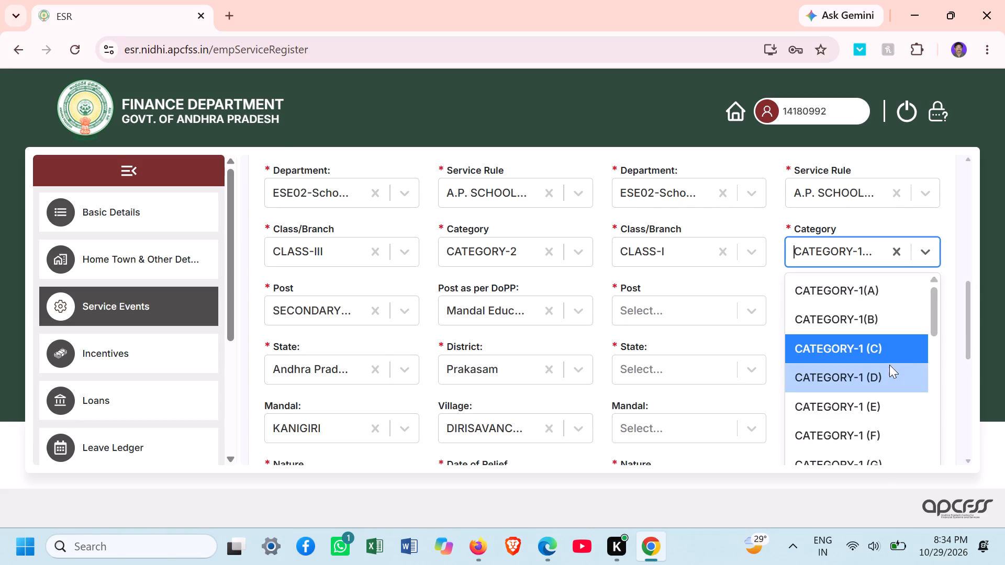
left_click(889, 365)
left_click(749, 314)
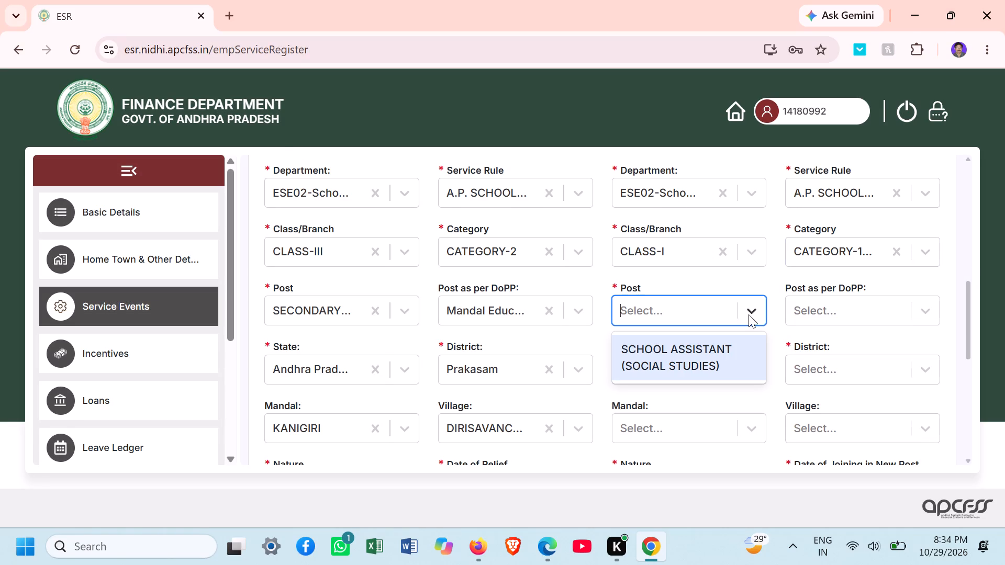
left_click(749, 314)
Set the To Location Category to CATEGORY-1 (E) and choose SCHOOL ASSISTANT (ENGLISH) as the Post.
left_click(923, 253)
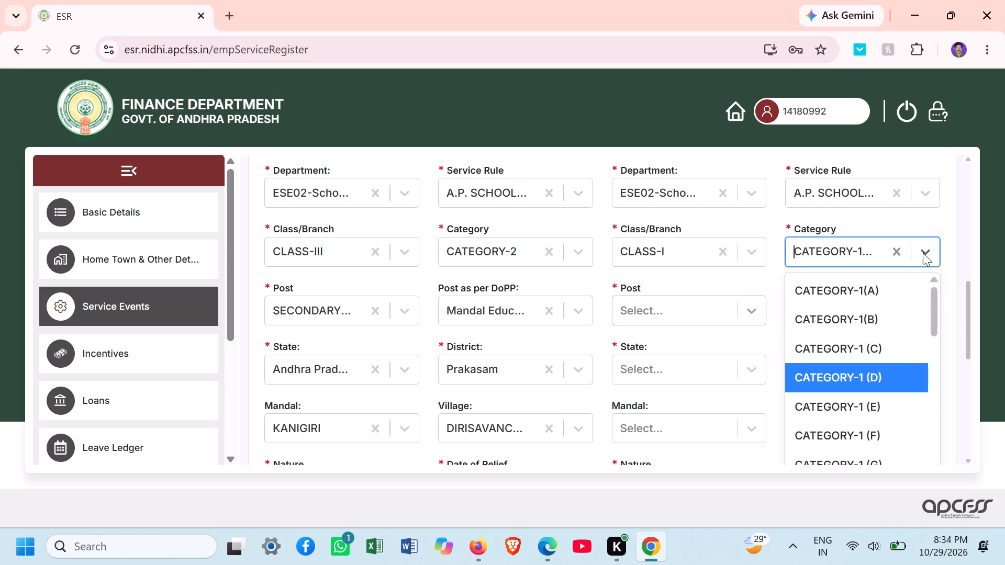
left_click(882, 403)
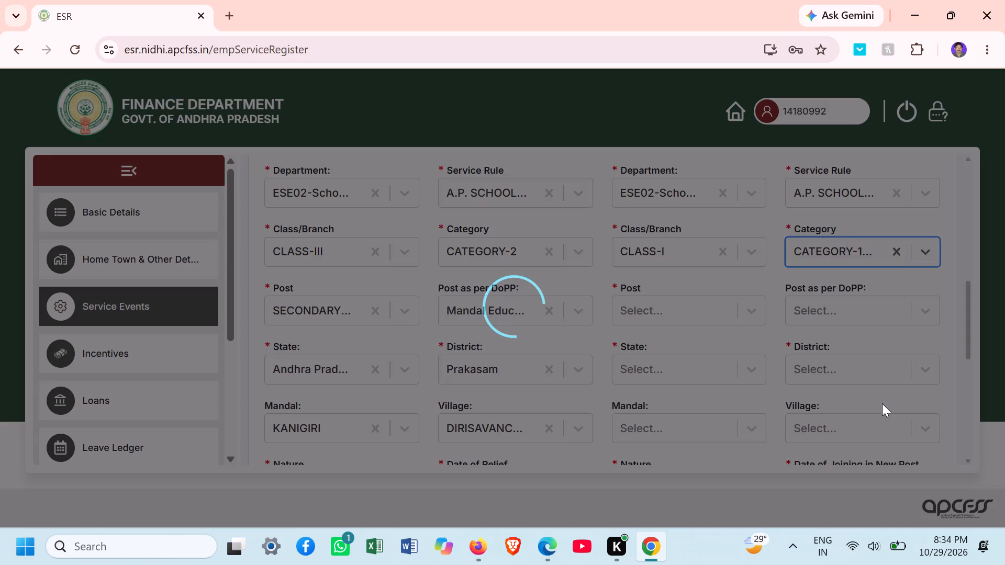
left_click(749, 312)
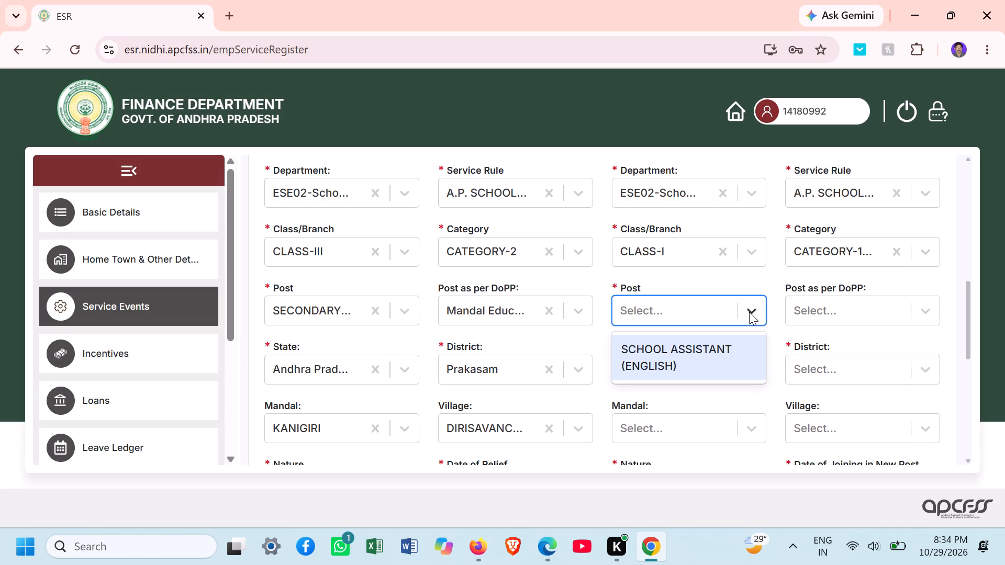
left_click(700, 364)
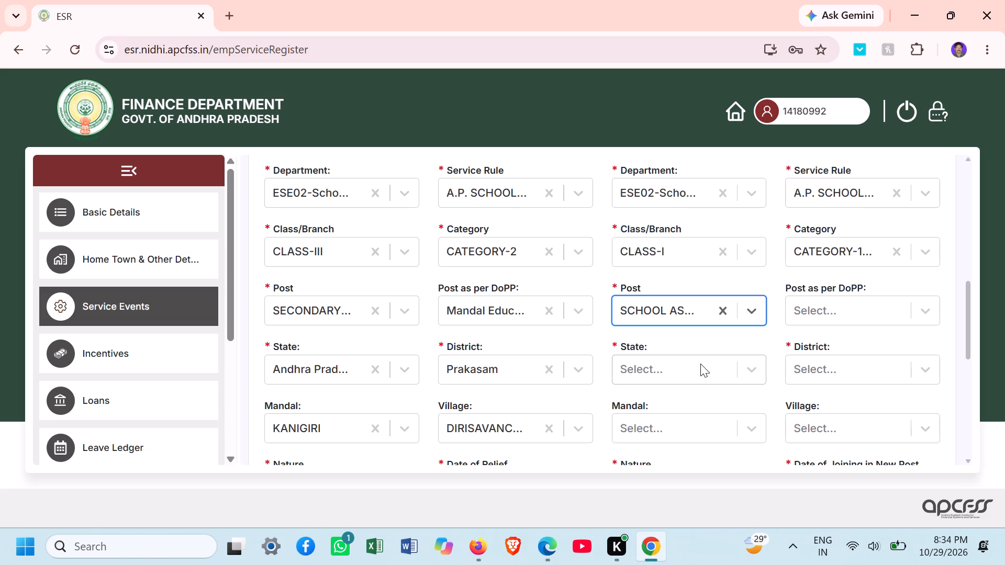
Set the To Location Post as per DoPP to Mandal Educational Officer I.
left_click(932, 313)
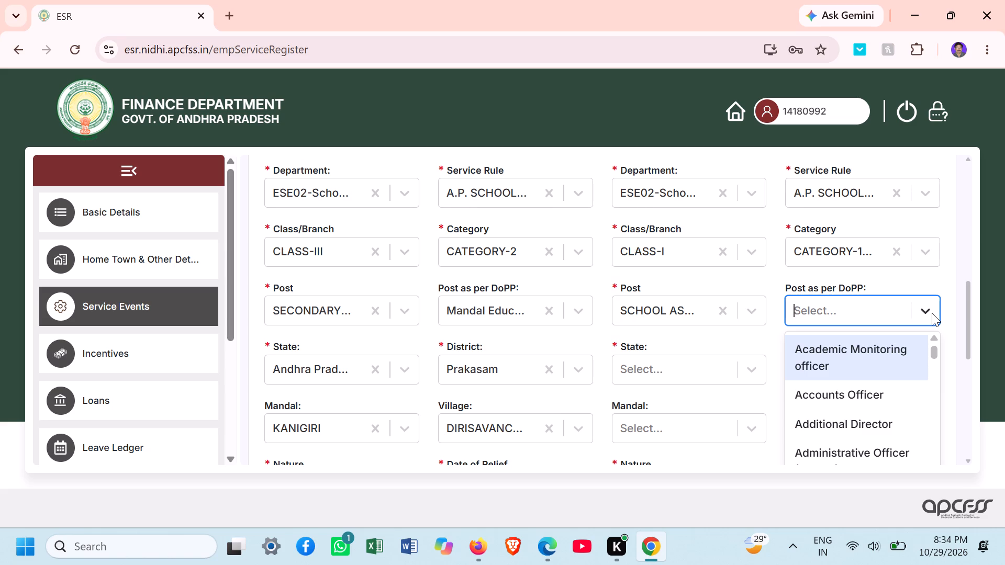
type("mandal")
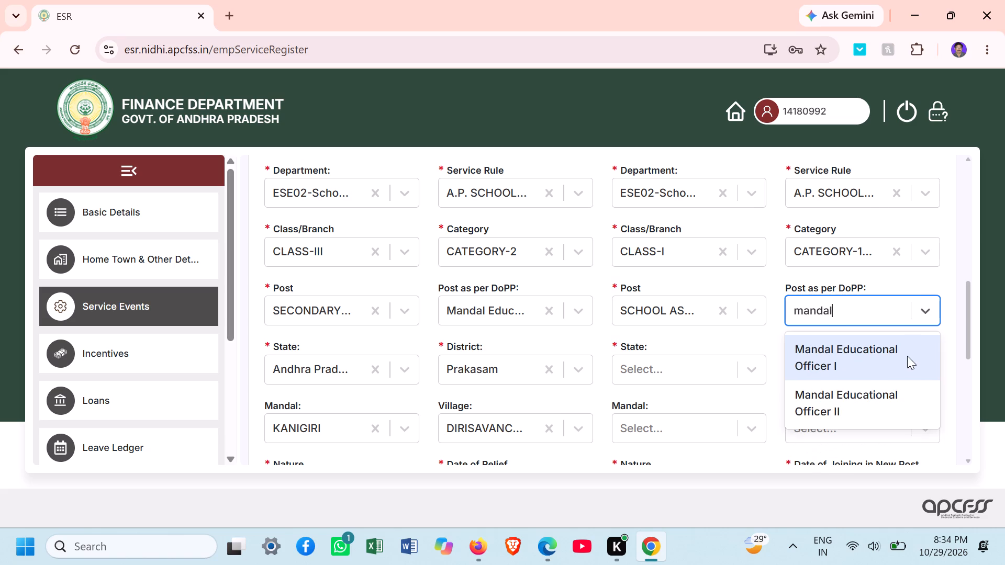
left_click(885, 347)
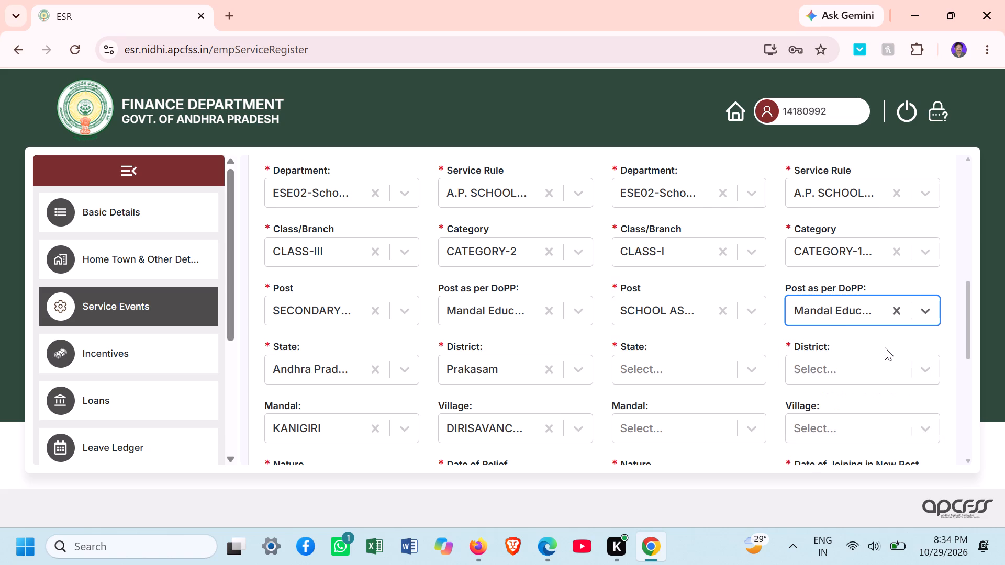
Set the To Location State to Andhra Pradesh and the District to Prakasam.
left_click(750, 370)
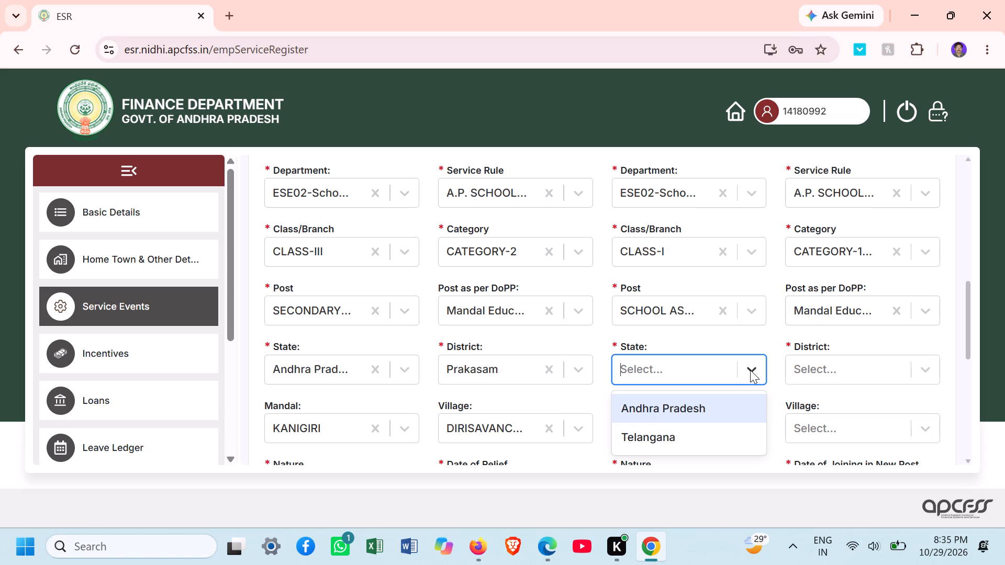
left_click(705, 415)
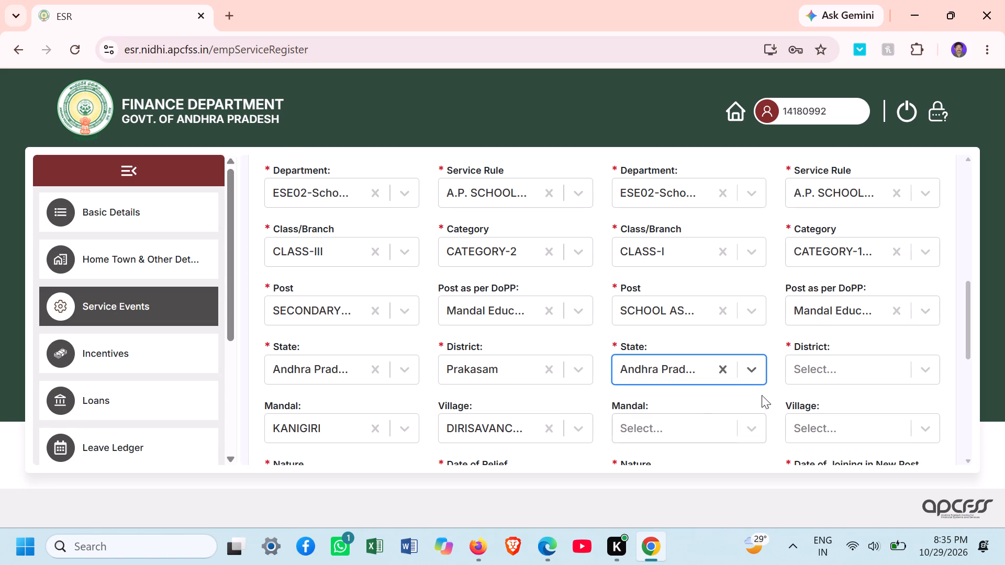
left_click(928, 374)
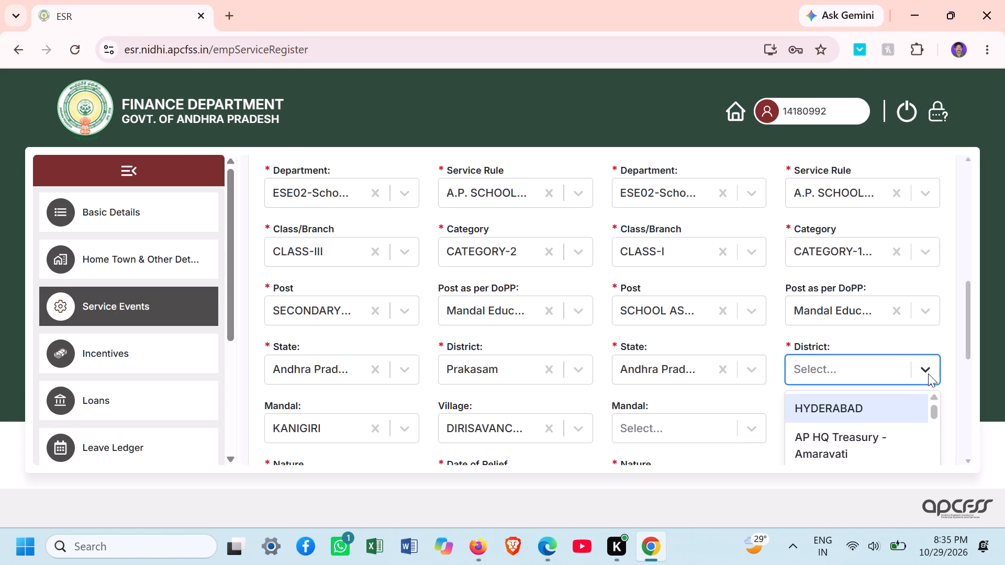
key("p")
key("r")
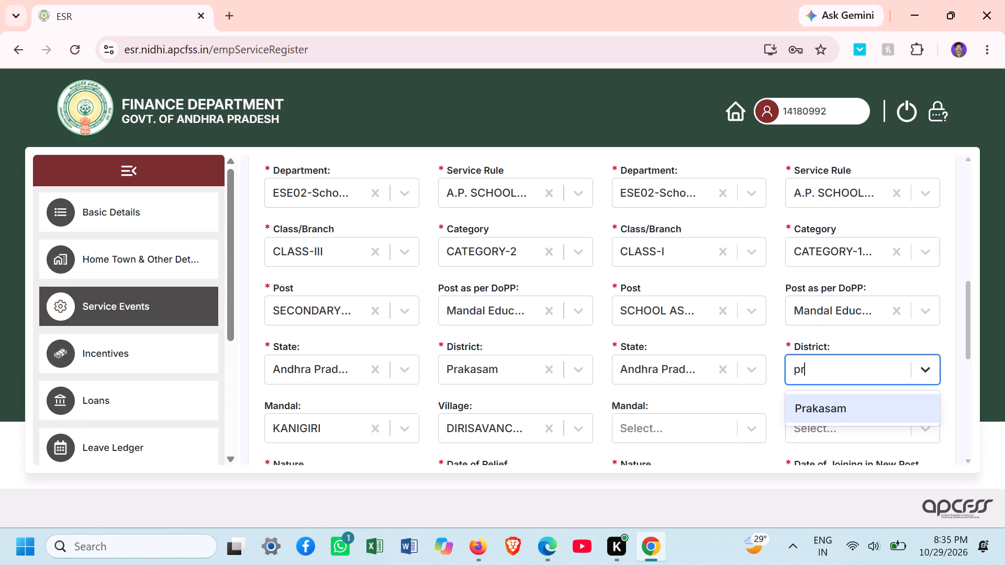
left_click(872, 403)
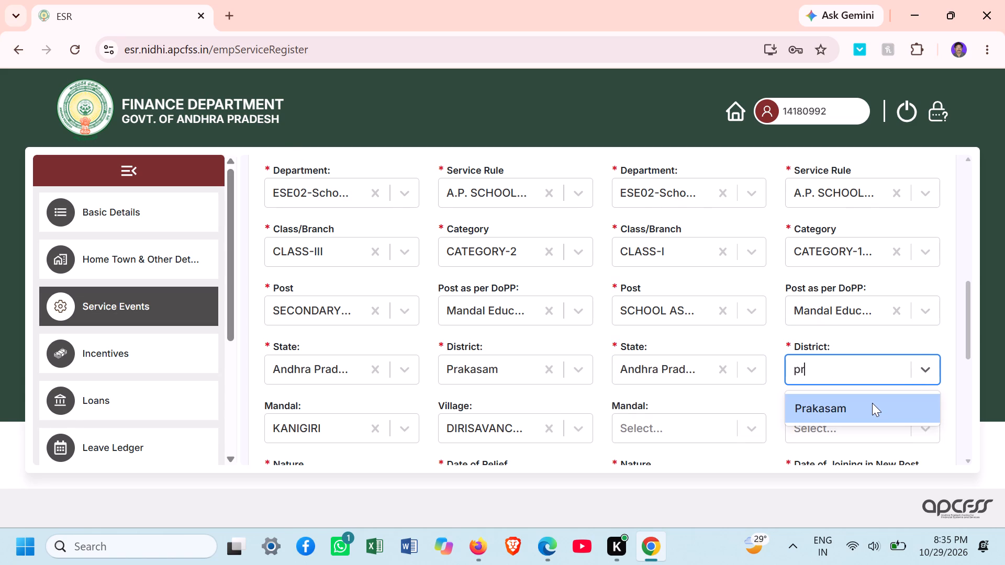
Set the To Location Mandal to KANIGIRI and the Village to BADUGULERU.
left_click(747, 424)
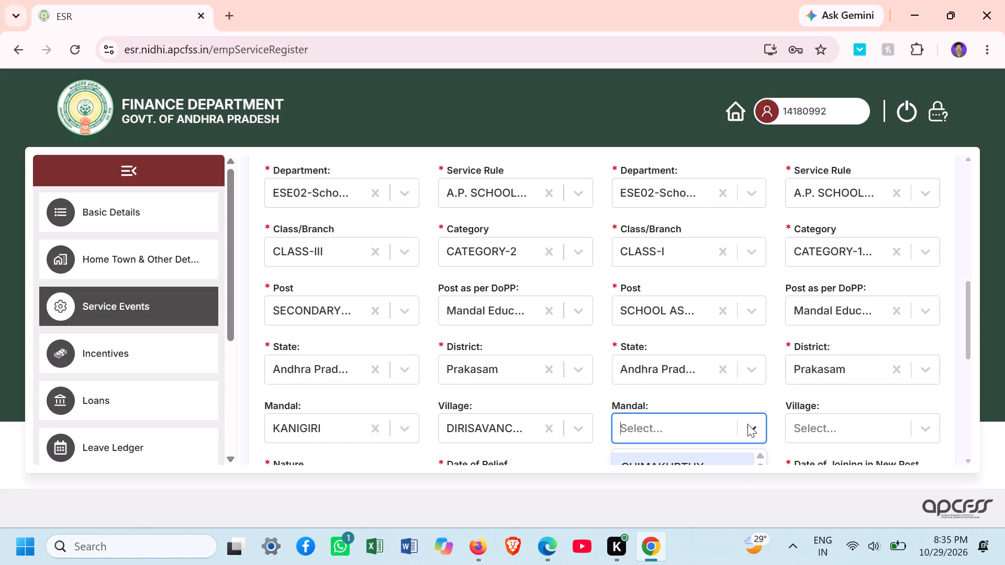
type("ka")
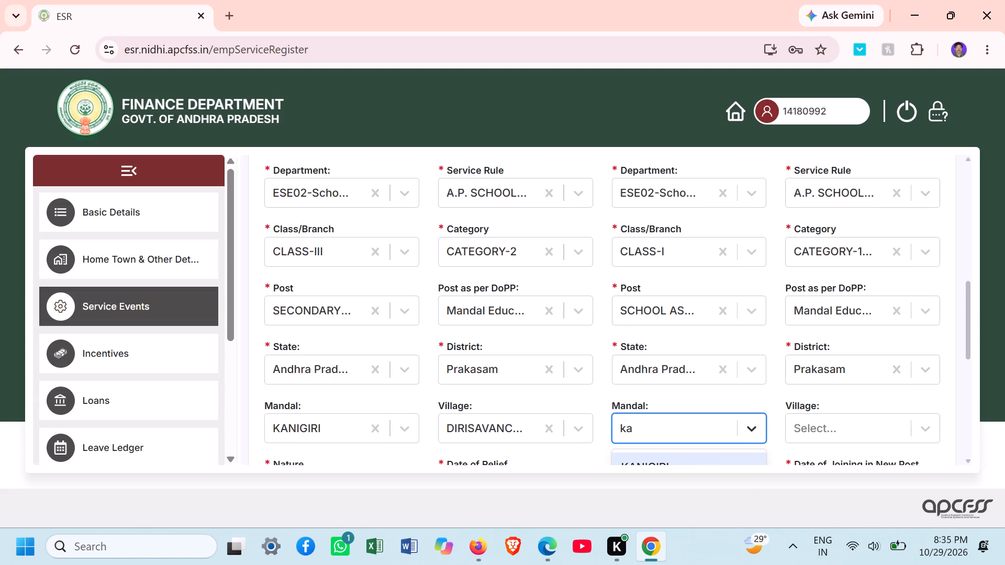
left_click(709, 466)
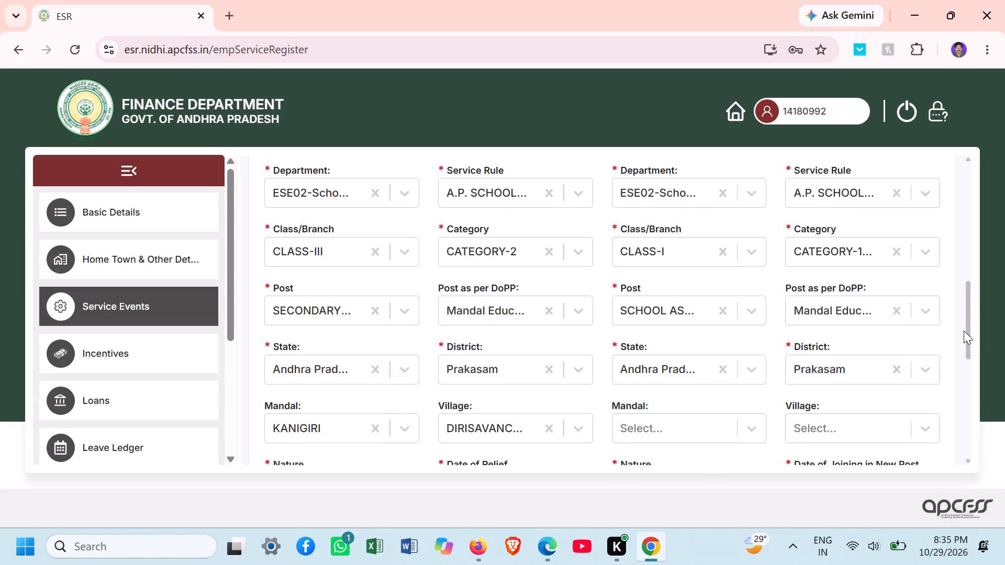
left_click_drag(969, 326, 967, 356)
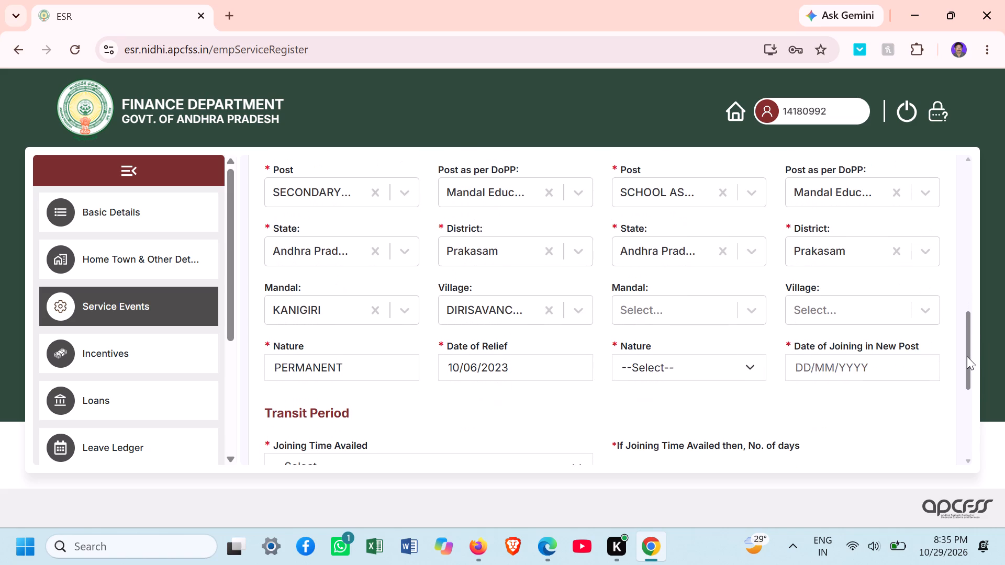
left_click(751, 318)
type("ka")
left_click(719, 336)
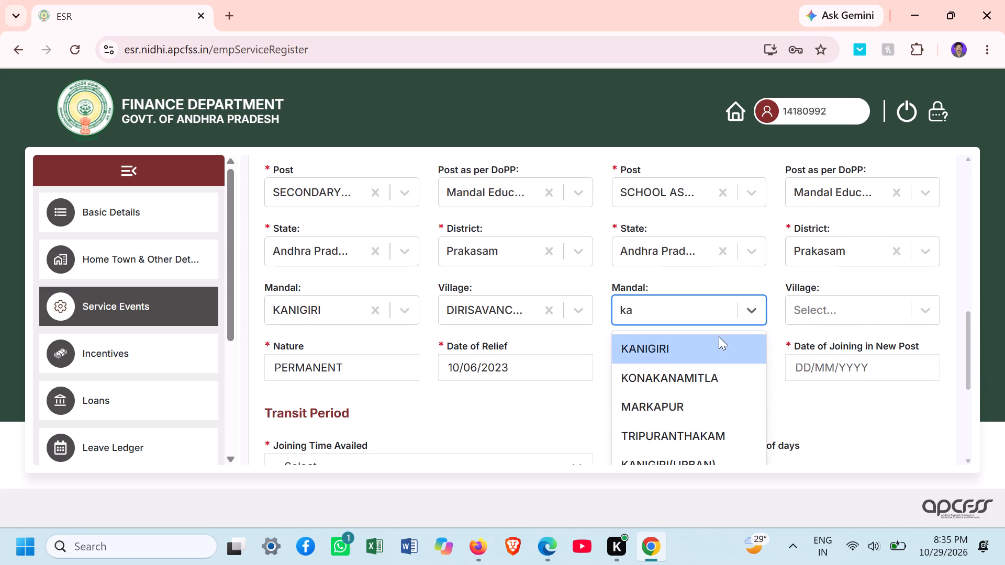
left_click(925, 314)
type("ba")
left_click(876, 345)
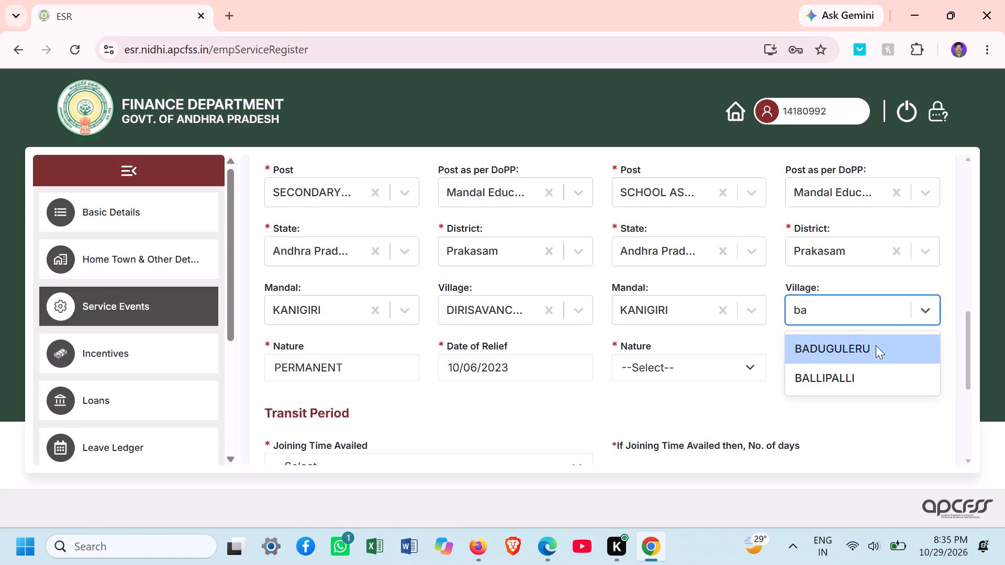
Set the To Location Nature to PERMANENT.
left_click(754, 366)
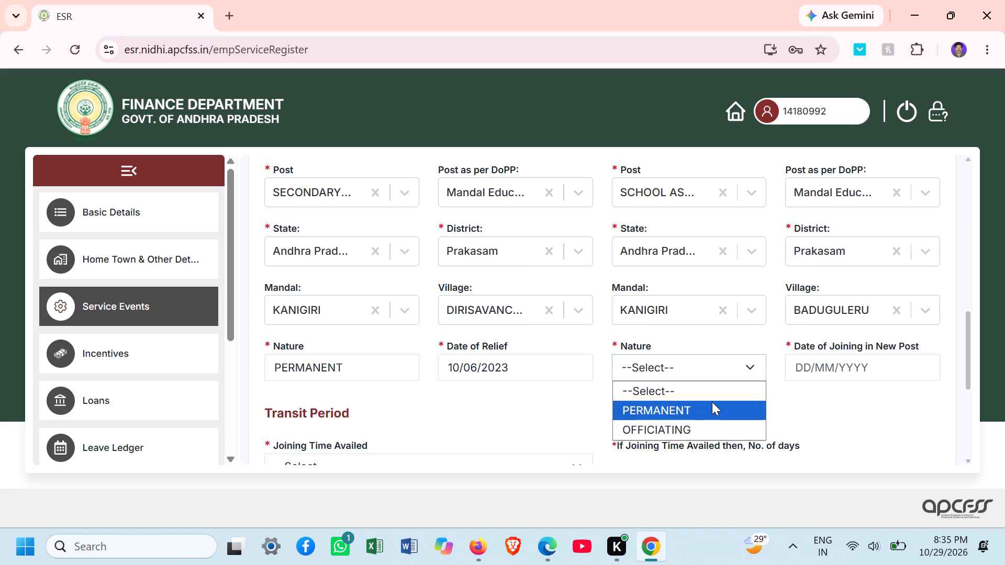
left_click(712, 402)
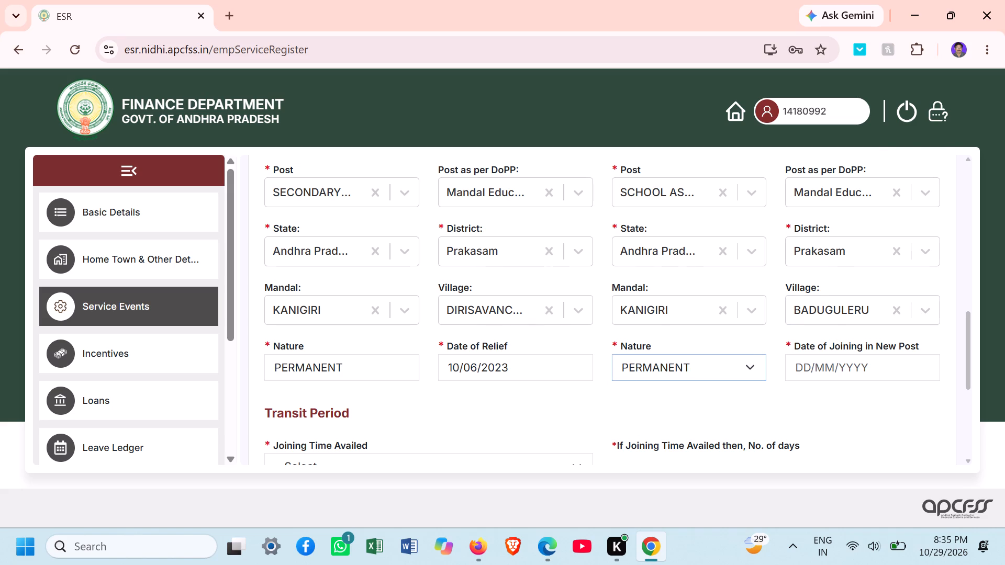
Set the To Location Date of Joining in New Post to 10/06/2023.
left_click(823, 371)
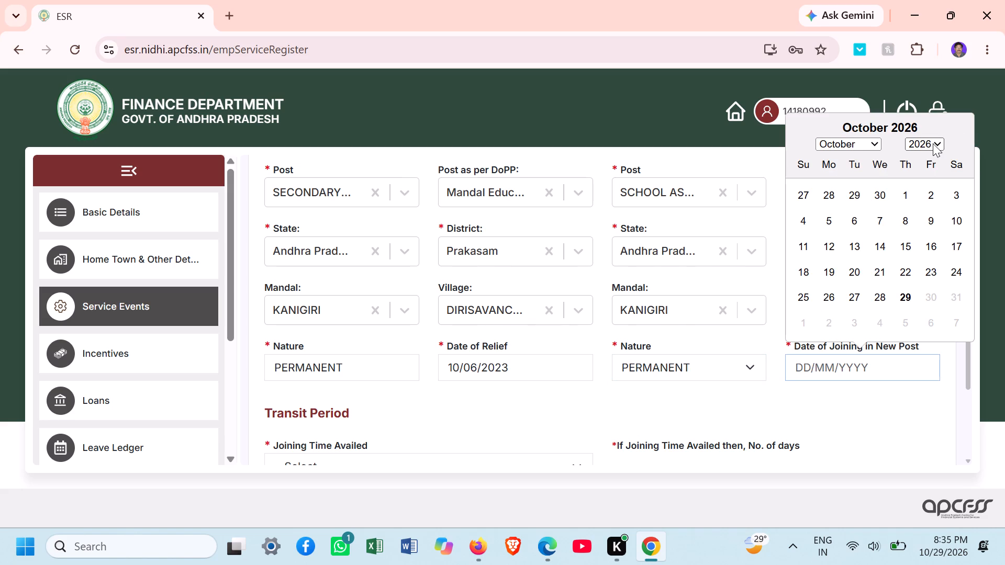
left_click(937, 144)
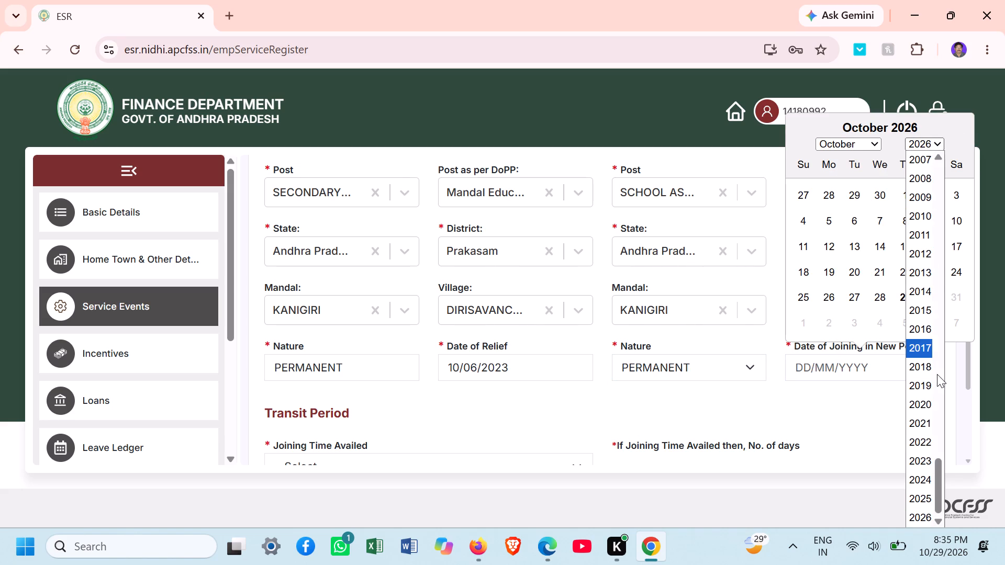
left_click(925, 464)
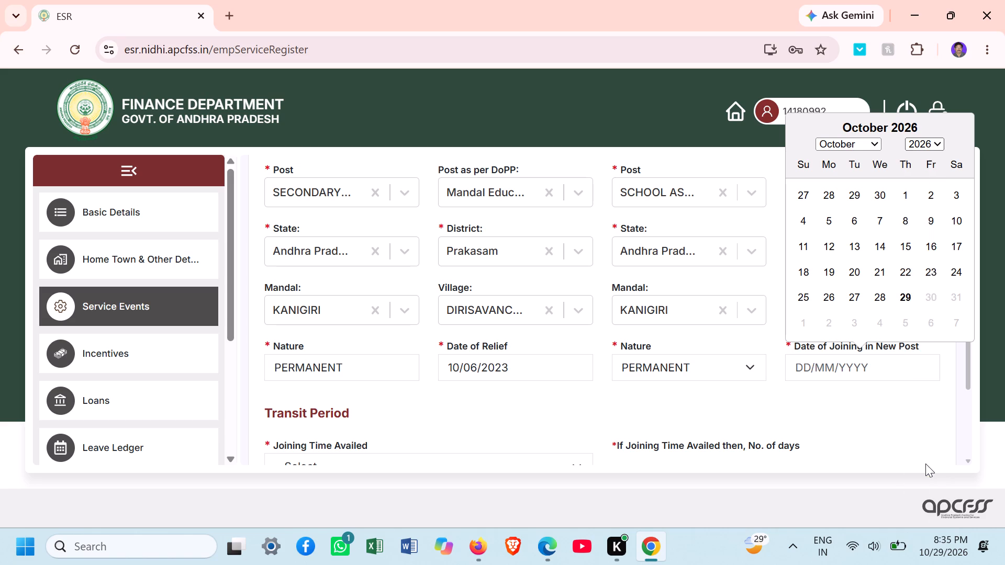
left_click(873, 143)
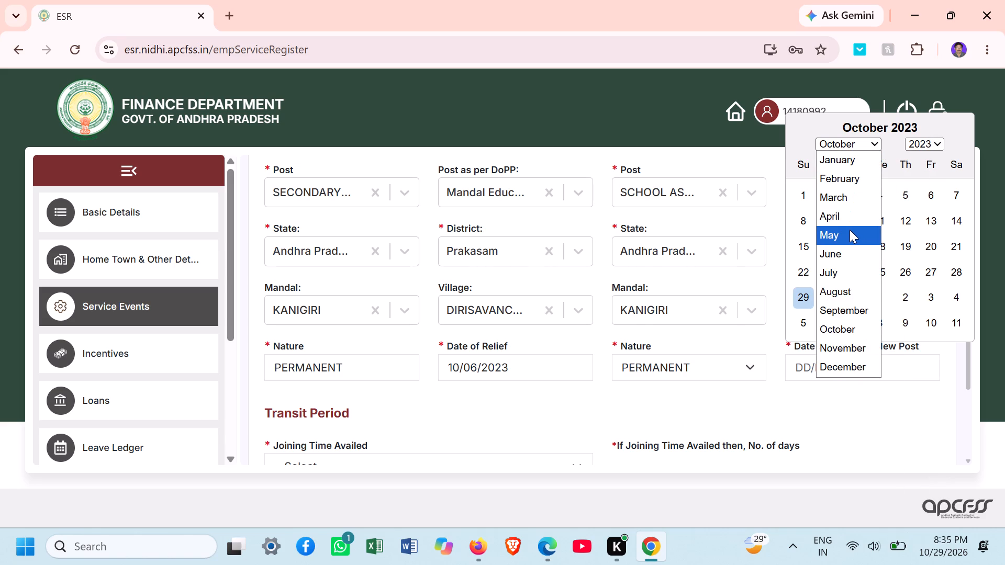
left_click(842, 248)
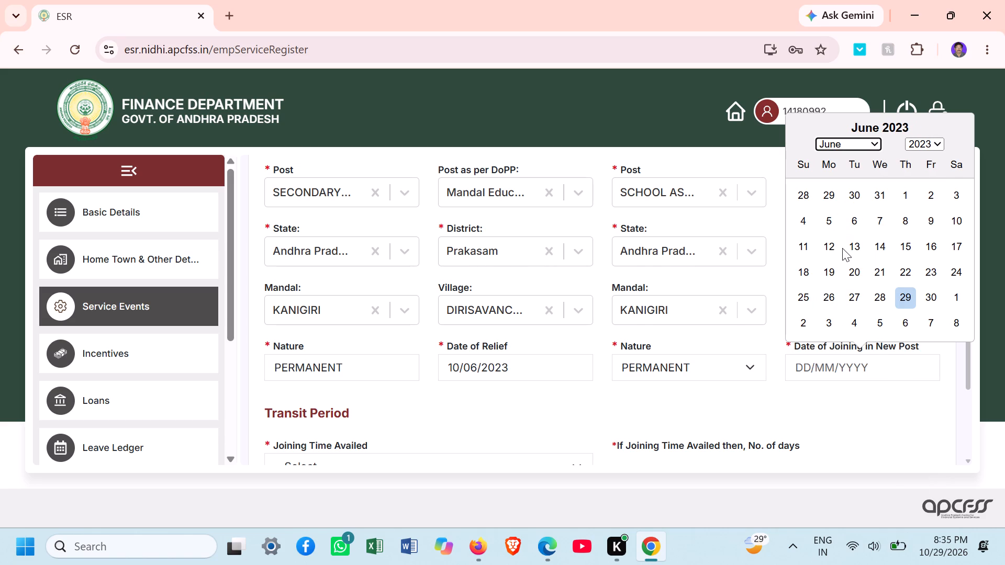
left_click(958, 226)
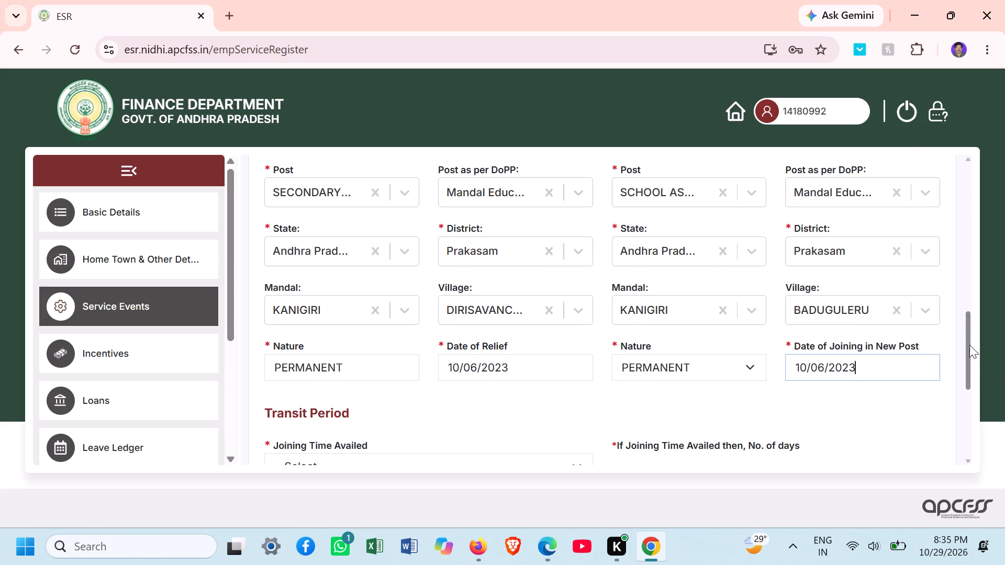
Set Joining Time Availed, Eligible transit period Availed and Availed transit period all to No in the Transit Period section.
left_click_drag(966, 343, 964, 394)
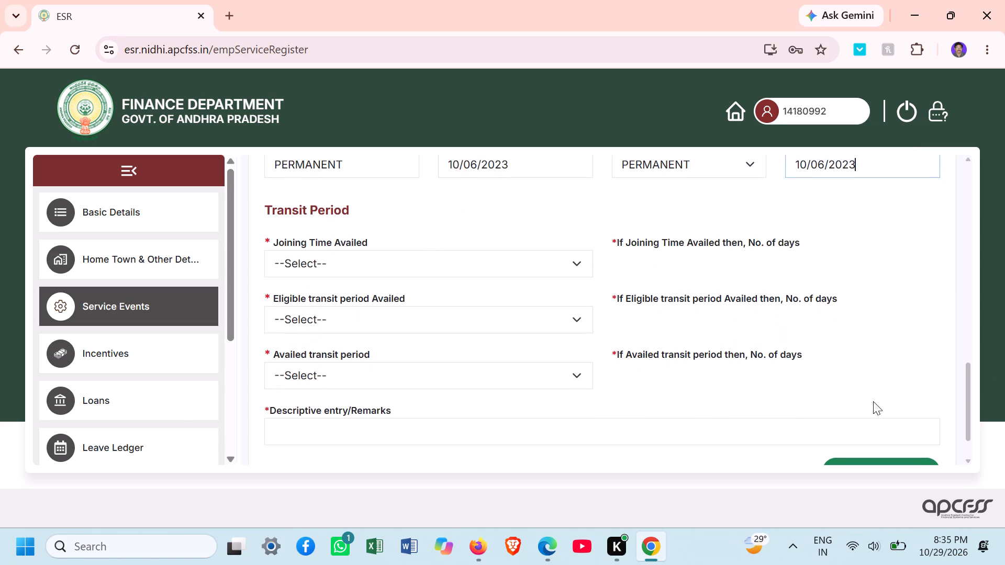
left_click(428, 276)
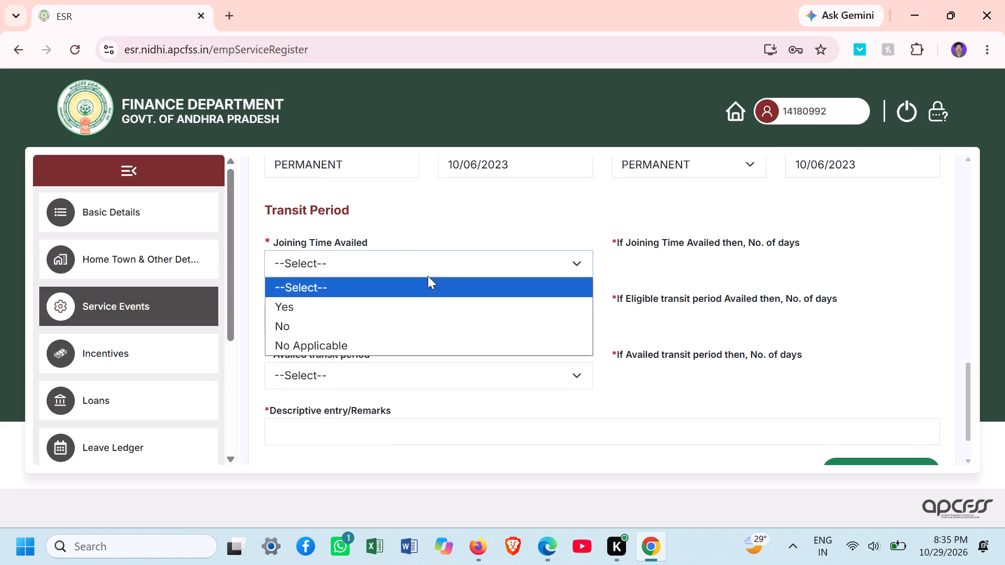
left_click(397, 325)
left_click(397, 325)
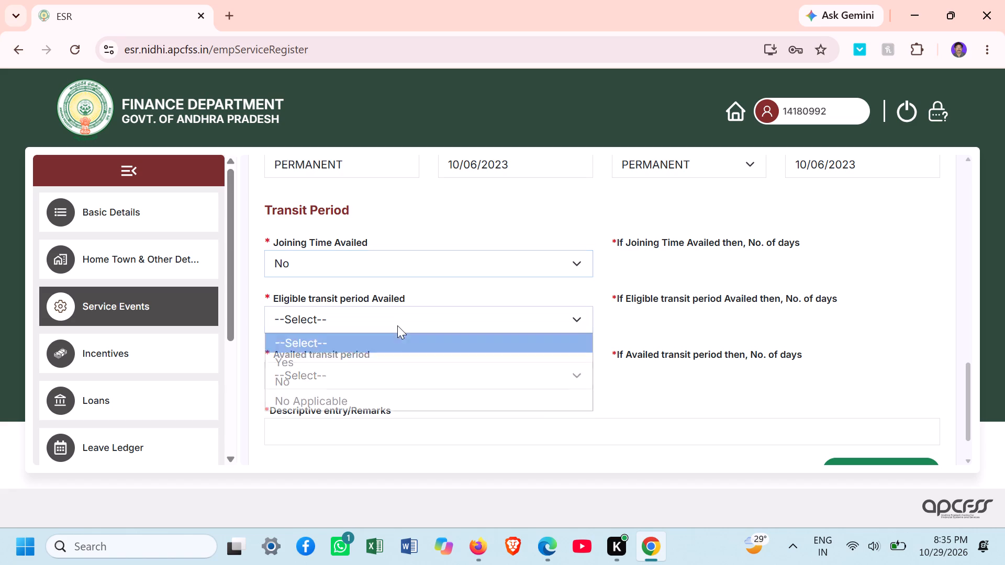
left_click(371, 383)
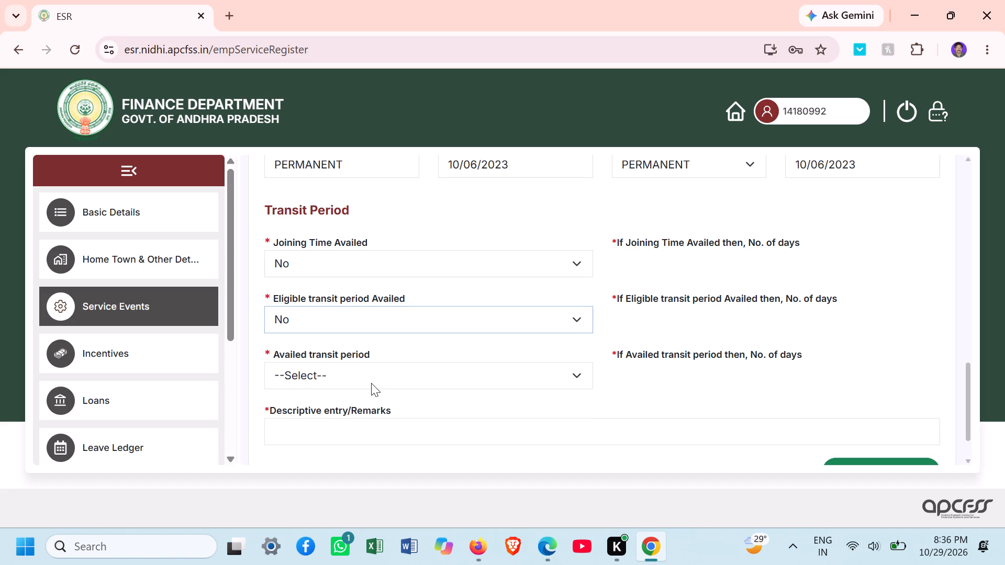
left_click(371, 383)
left_click(355, 435)
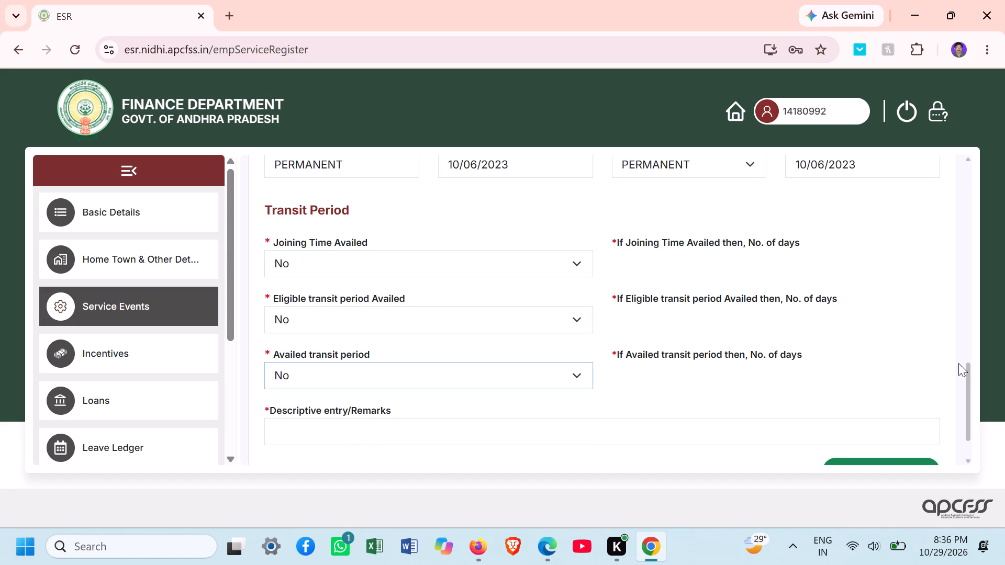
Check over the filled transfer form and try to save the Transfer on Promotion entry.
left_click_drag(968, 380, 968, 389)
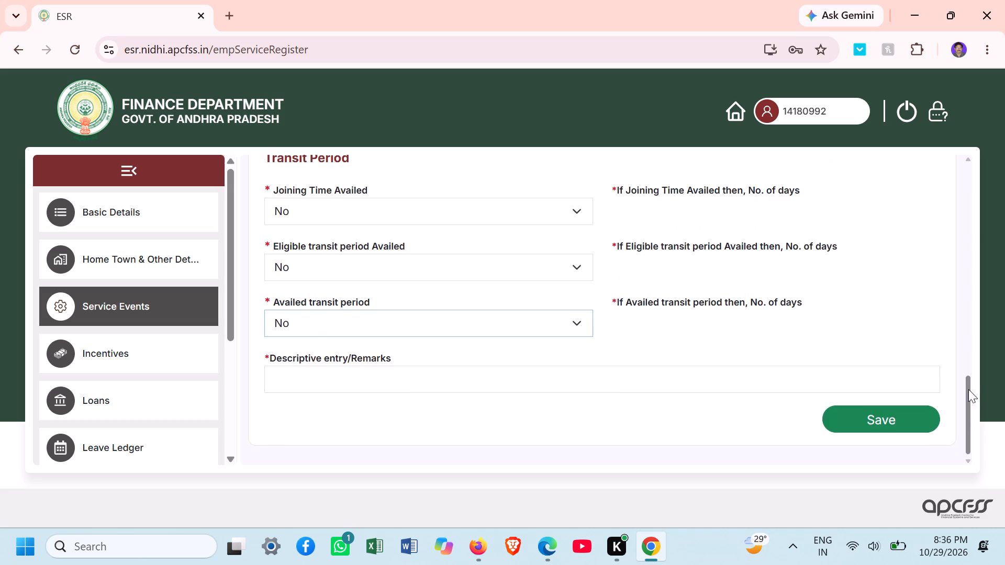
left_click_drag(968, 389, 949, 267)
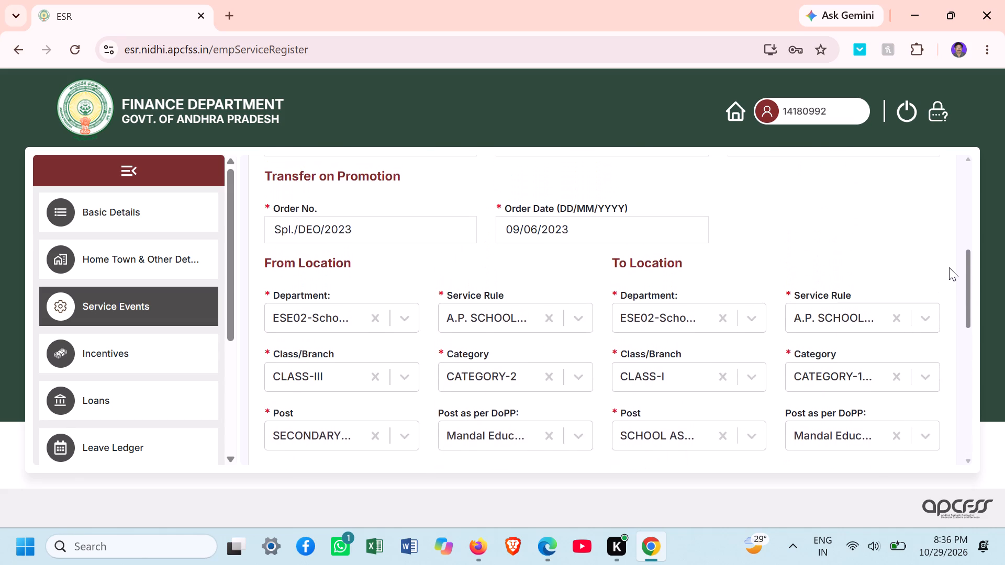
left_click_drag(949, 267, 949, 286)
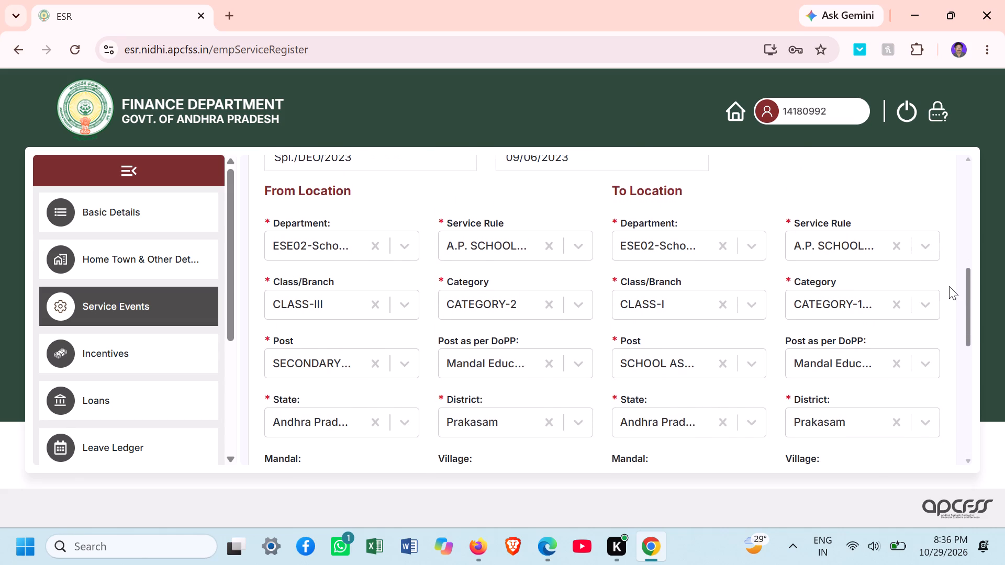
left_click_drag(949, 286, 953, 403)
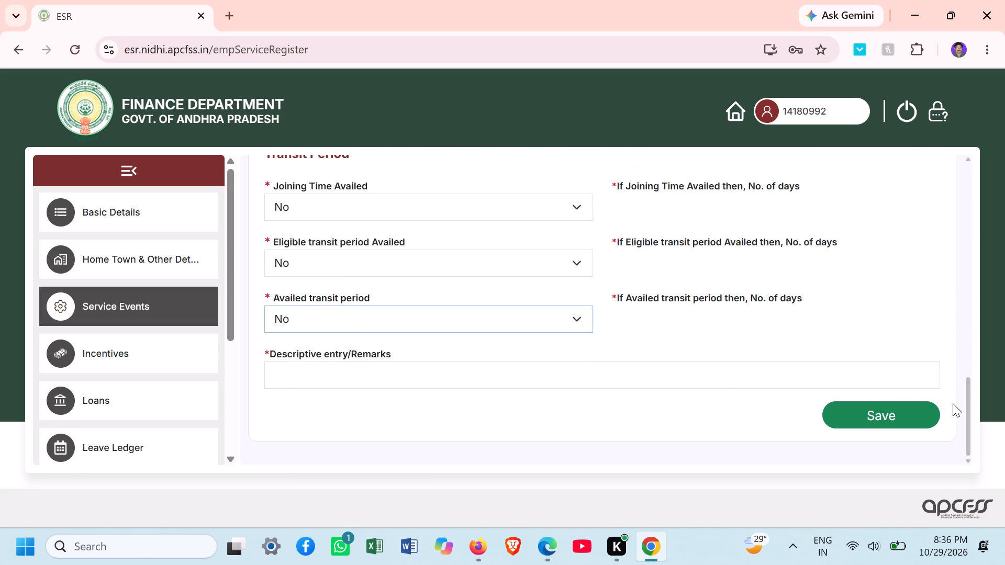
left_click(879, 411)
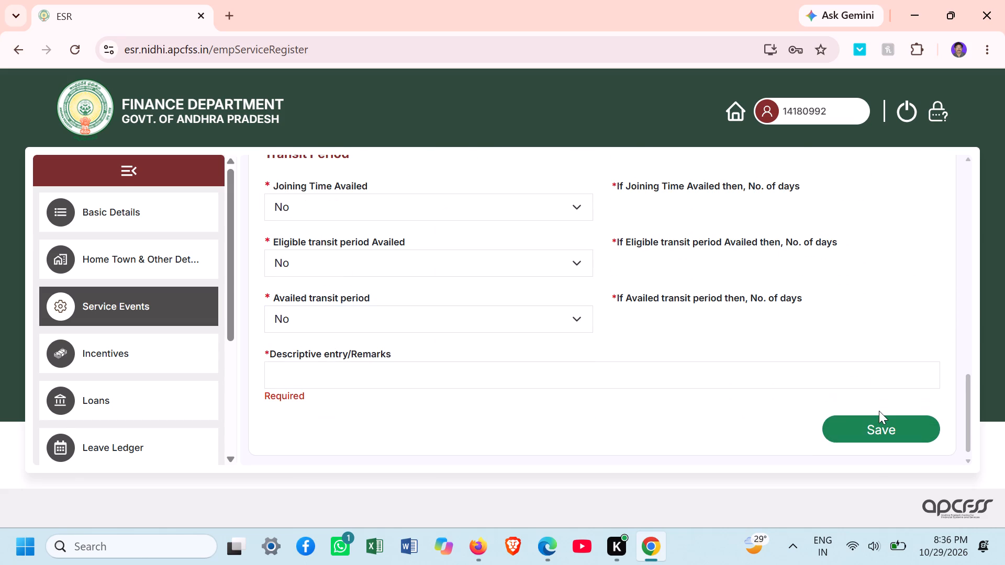
Enter "Promotion as School Assistant (ENG)" as the Descriptive entry/Remarks, with the spelling of Assistant corrected.
left_click(341, 374)
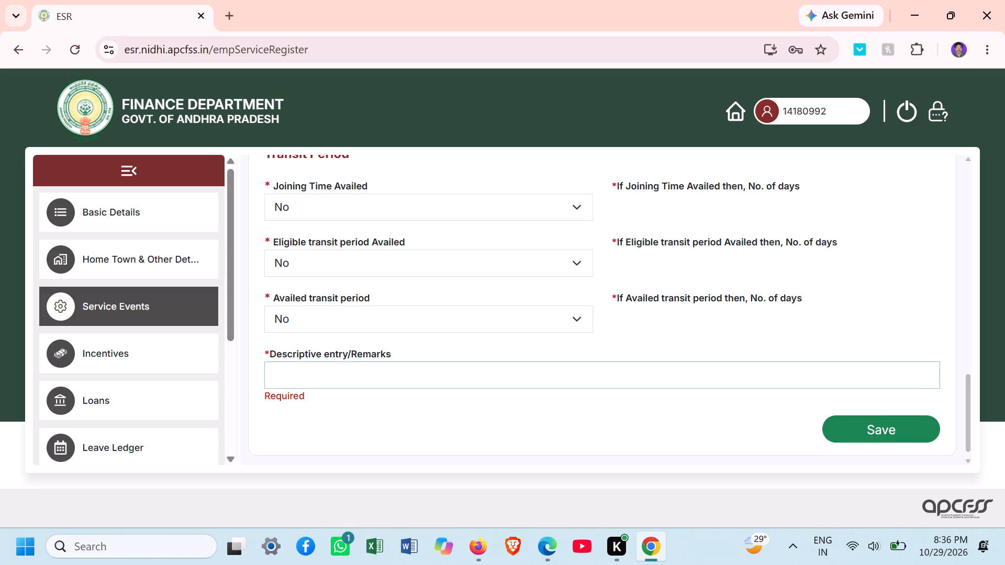
type("Promotion as")
key("space")
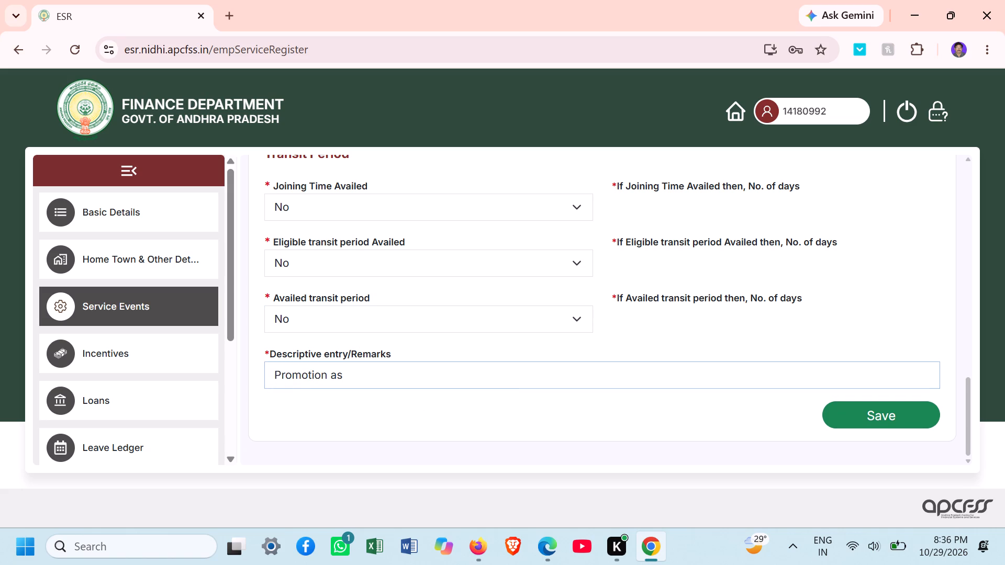
type("Sch")
type("ool Assisitant")
key("space")
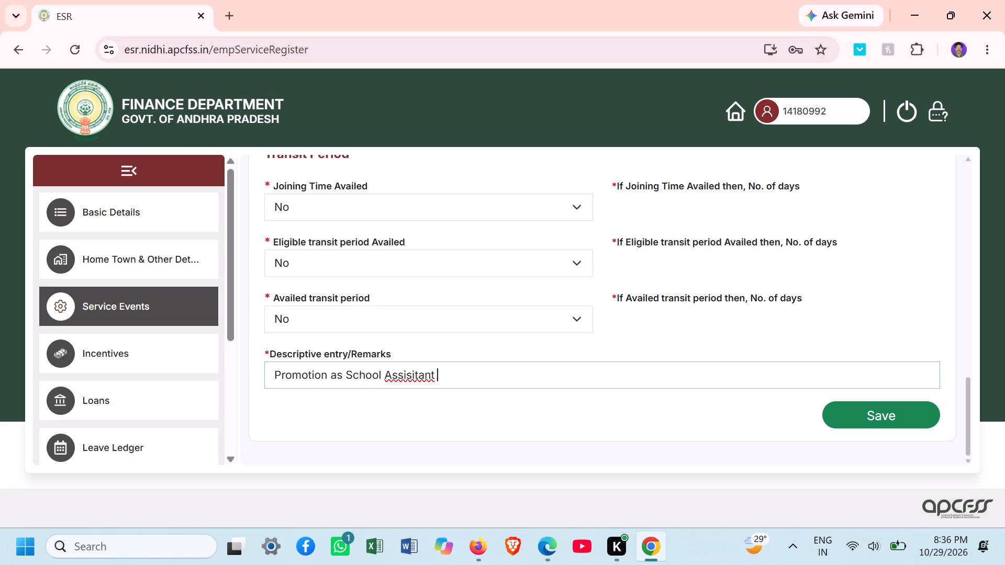
key("shift+parenleft")
type("ENl")
key("BackSpace")
key("shift+g")
key("shift+parenright")
left_click(406, 372)
right_click(406, 372)
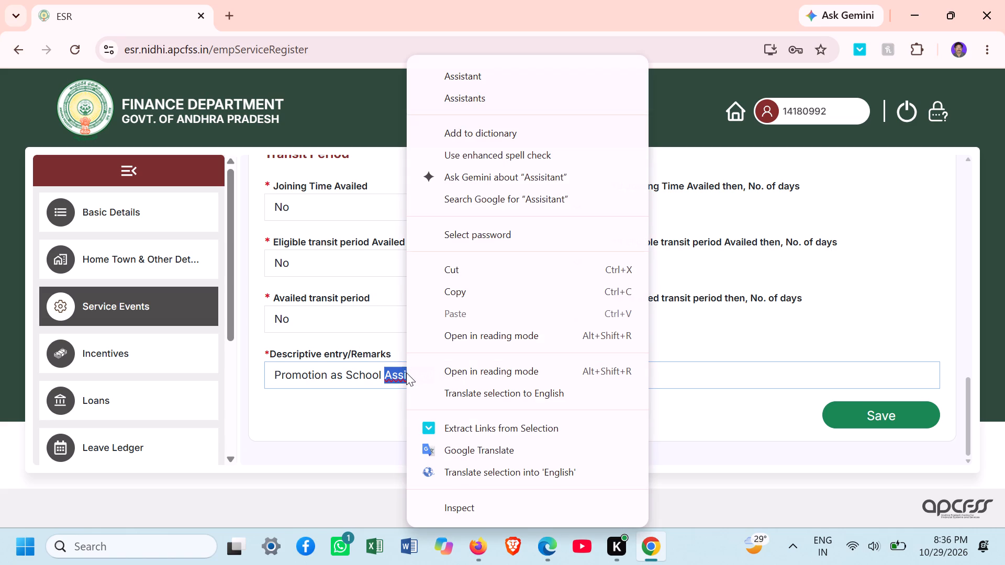
left_click(454, 76)
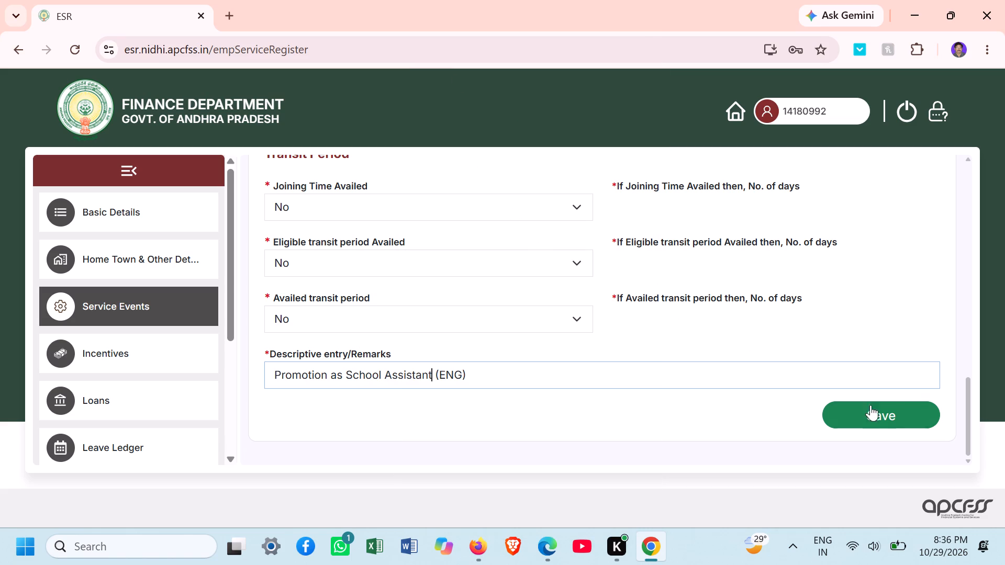
Save the Transfer on Promotion entry and dismiss the save notice.
left_click(884, 413)
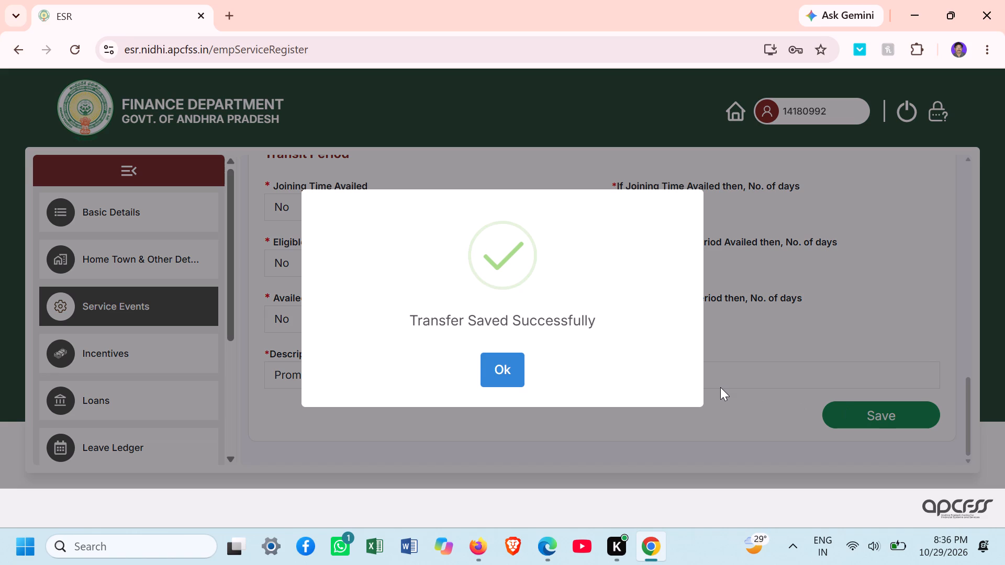
left_click(502, 369)
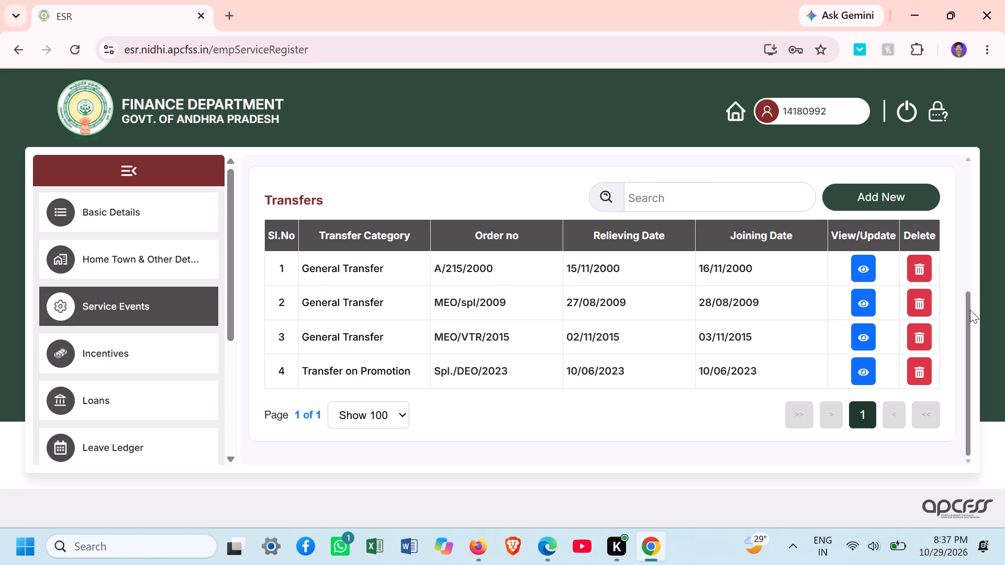
Switch the selected service event from Transfers to Promotions and bring up its Promotion records table.
left_click_drag(970, 310, 959, 206)
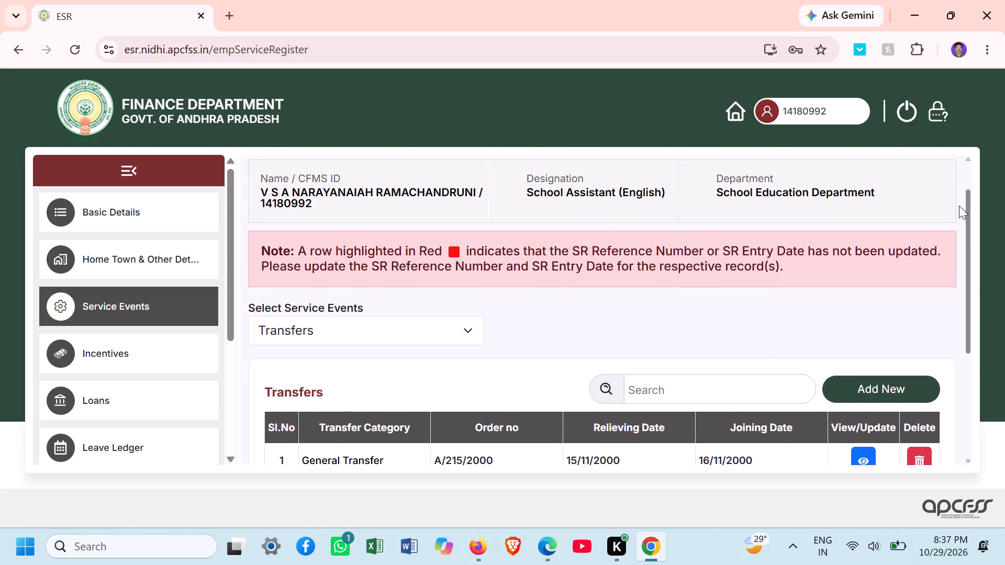
left_click_drag(959, 206, 982, 393)
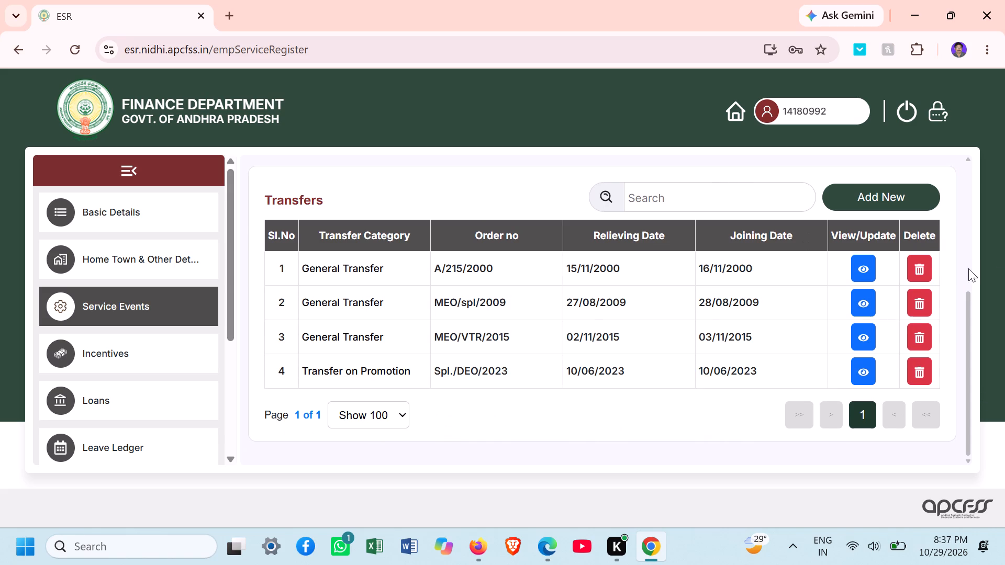
left_click_drag(966, 299, 953, 185)
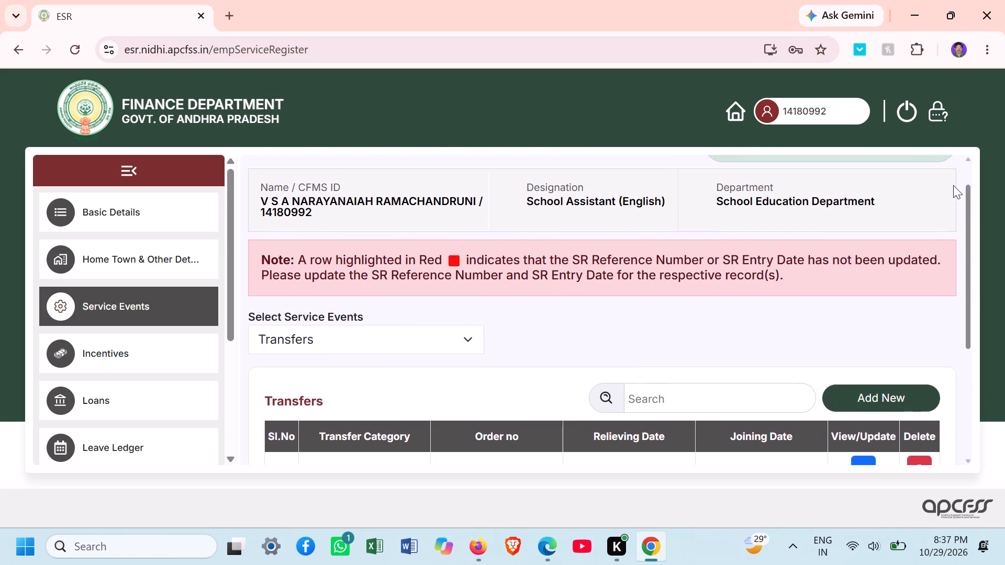
left_click_drag(953, 185, 939, 145)
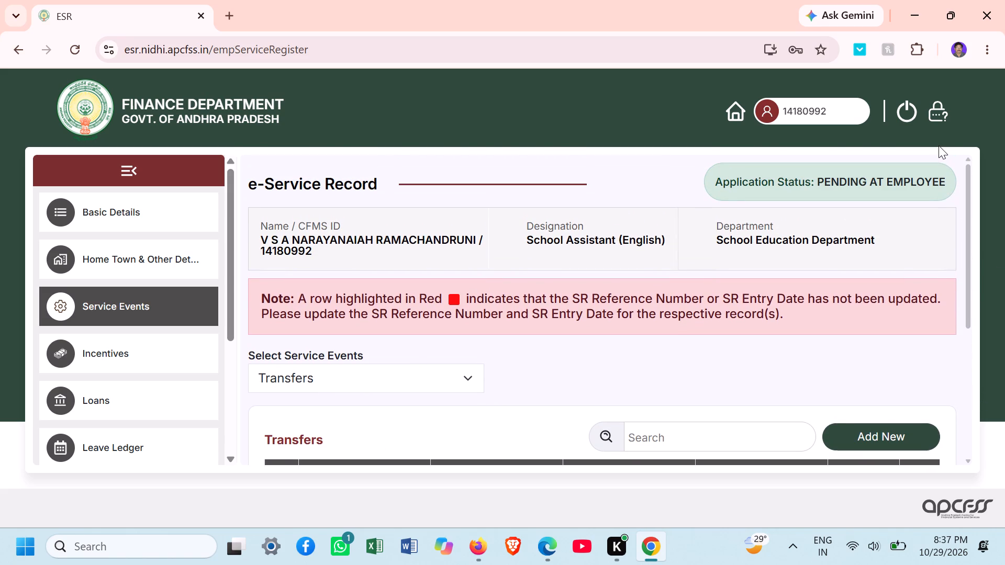
left_click(462, 378)
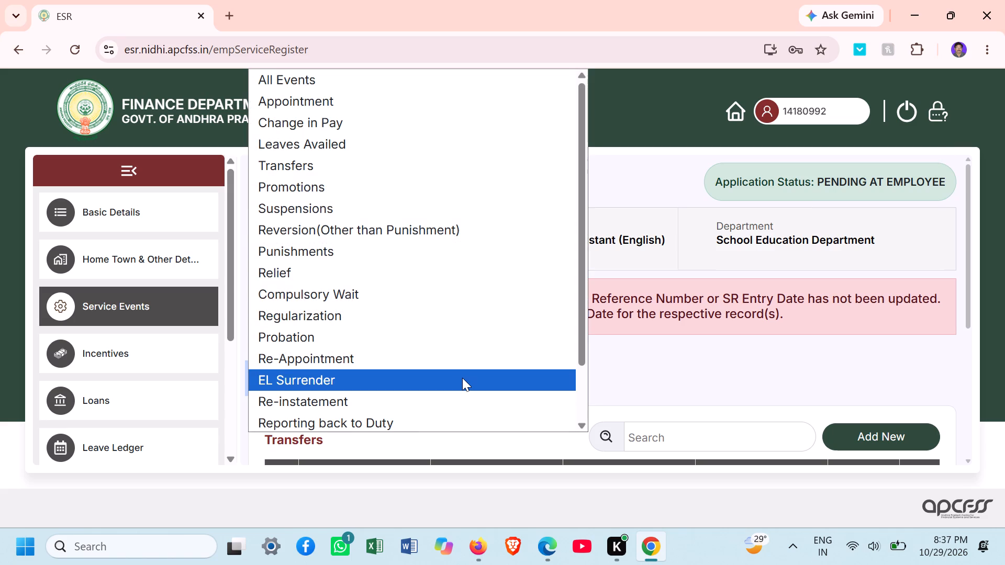
left_click(361, 191)
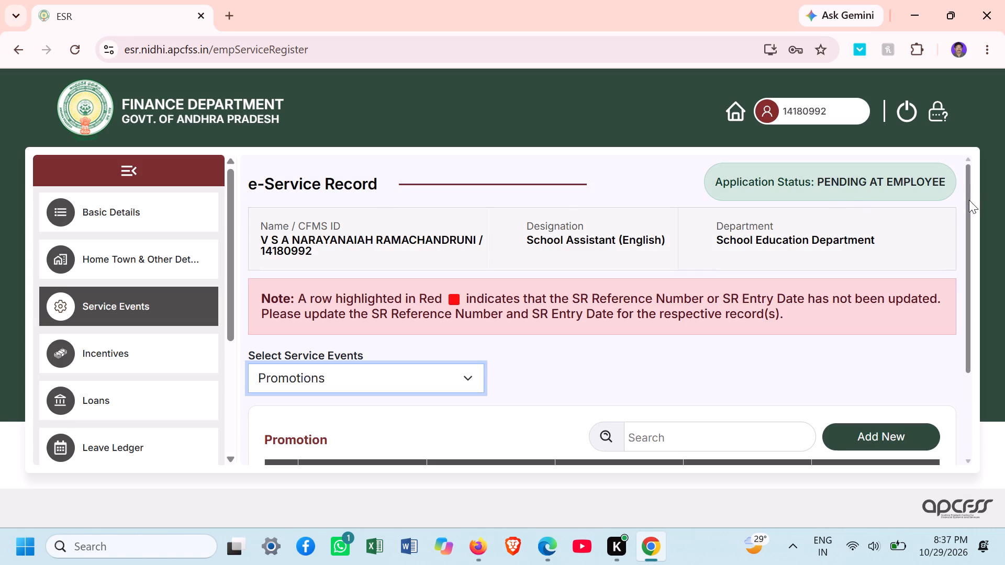
left_click_drag(966, 206, 982, 304)
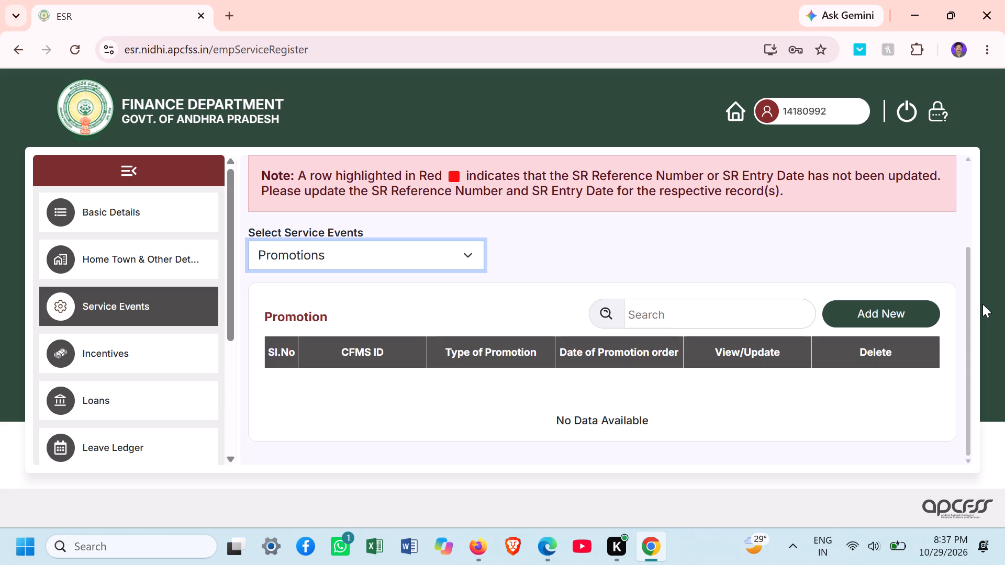
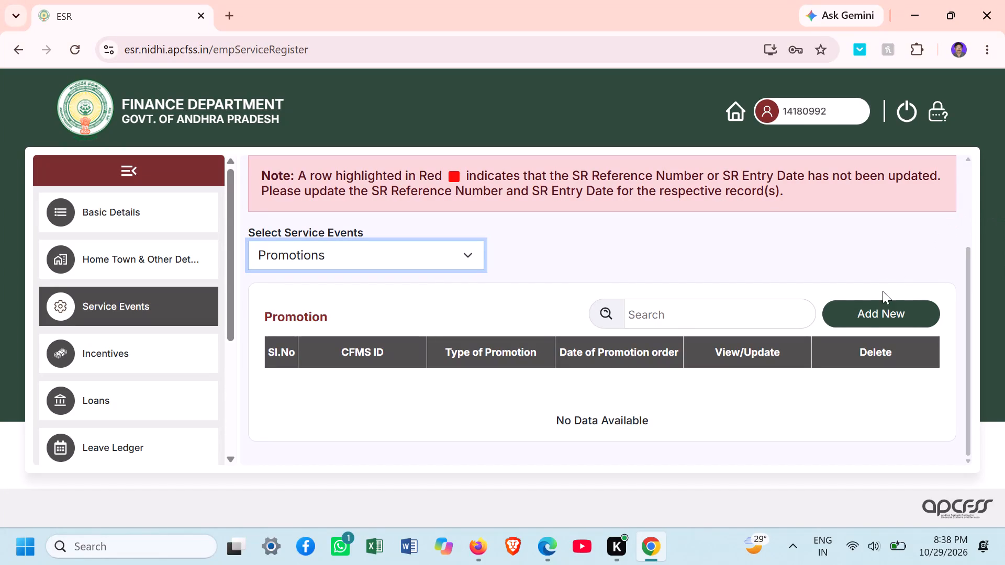
Add a new Promotion record and set its Ref. Page No in Scanned SR Copy to 61.
left_click(868, 311)
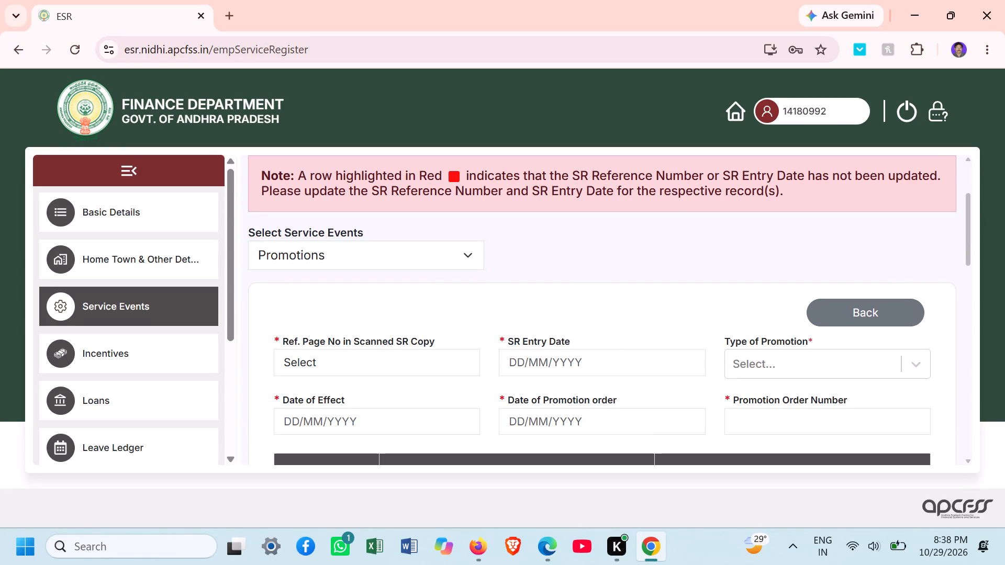
left_click(455, 366)
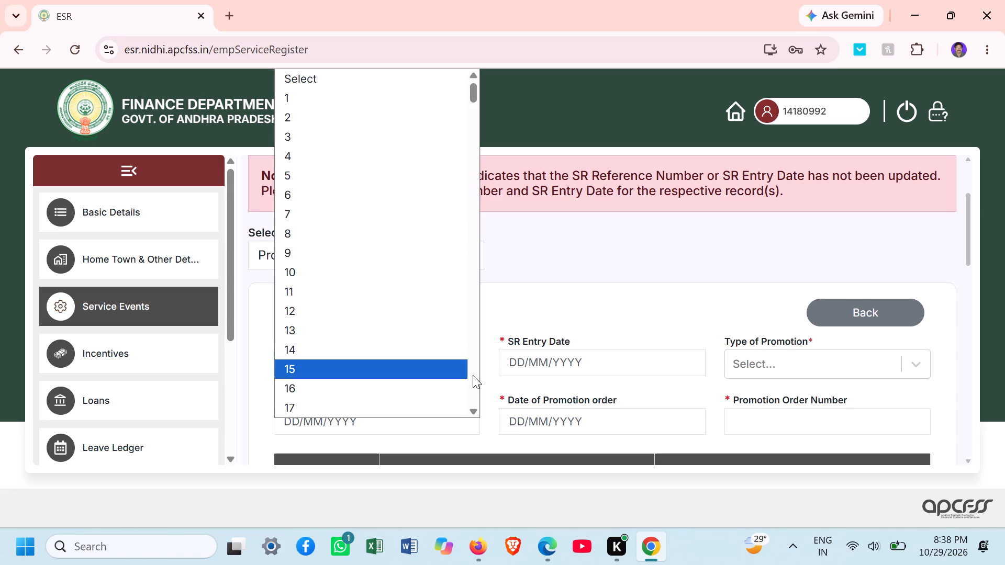
double_click(473, 375)
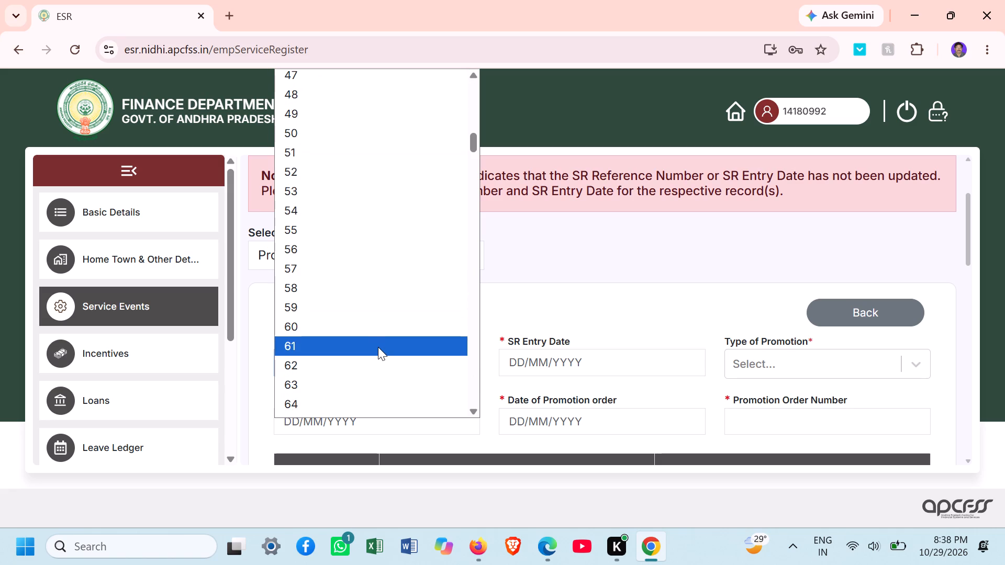
left_click(378, 347)
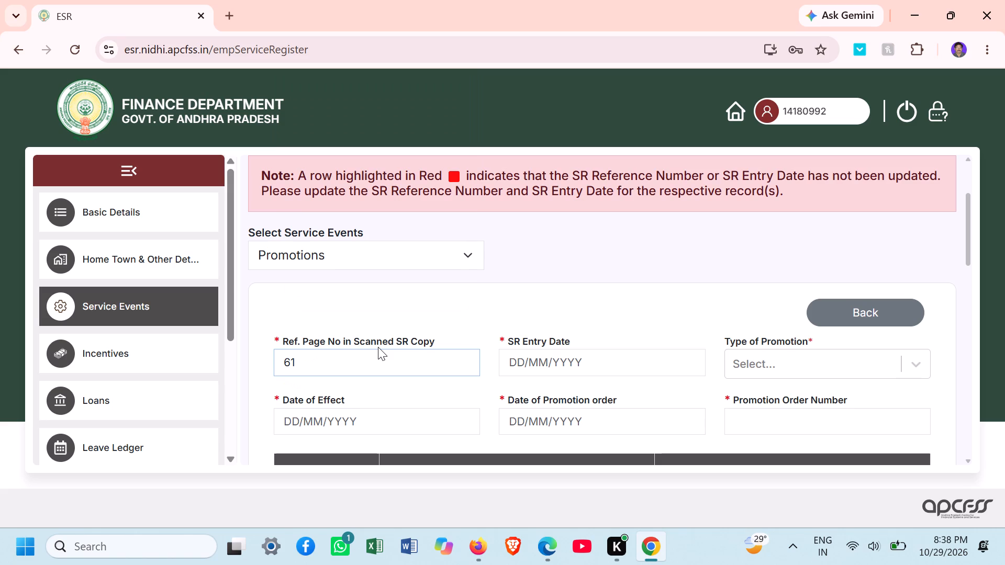
Set the SR Entry Date of the promotion record to 05/07/2023.
left_click(568, 356)
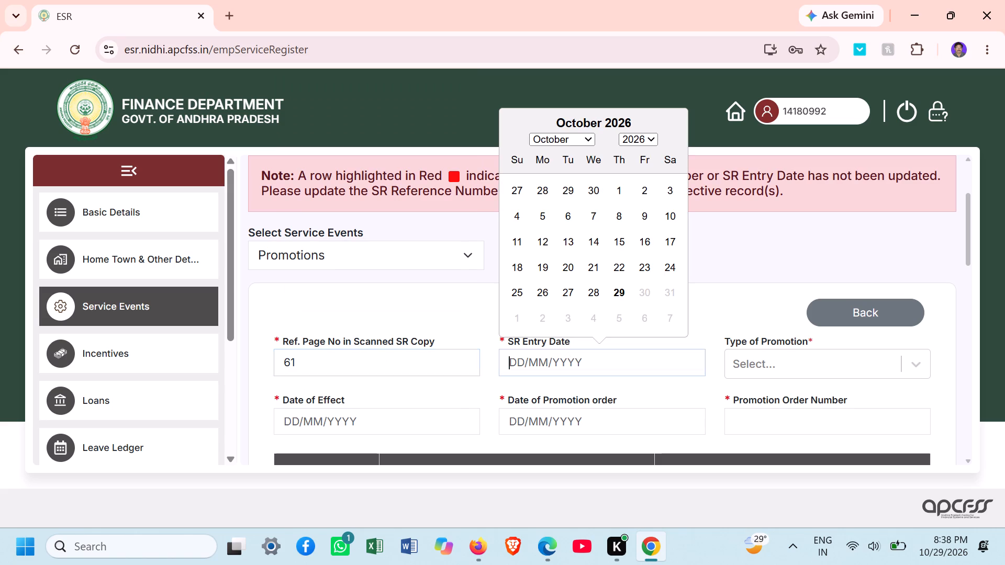
left_click(653, 142)
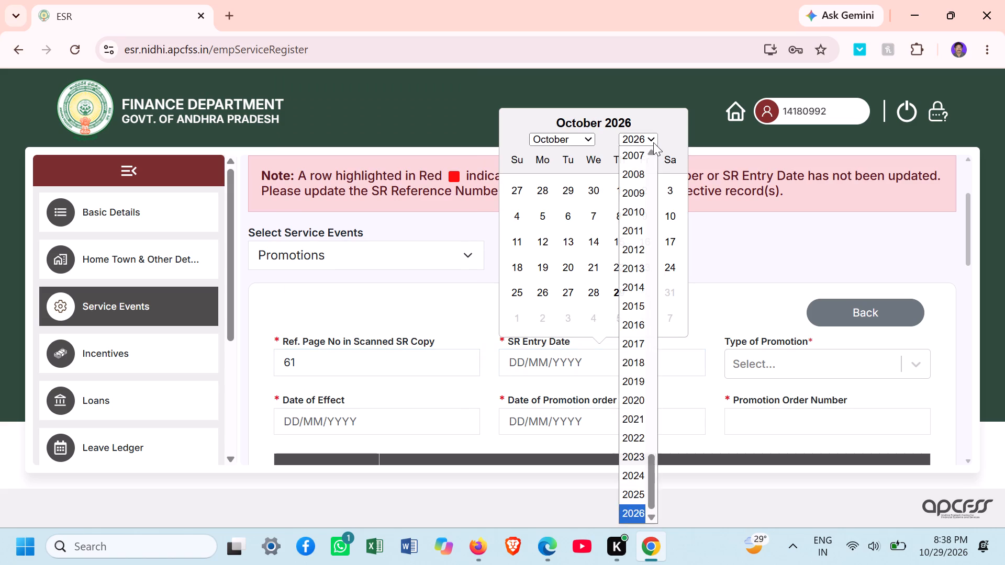
left_click(637, 459)
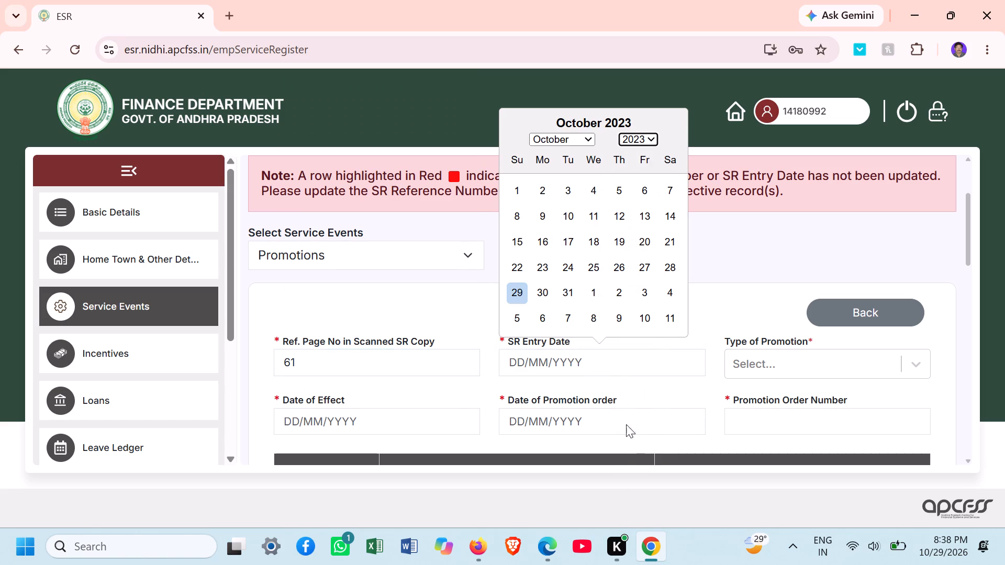
left_click(588, 141)
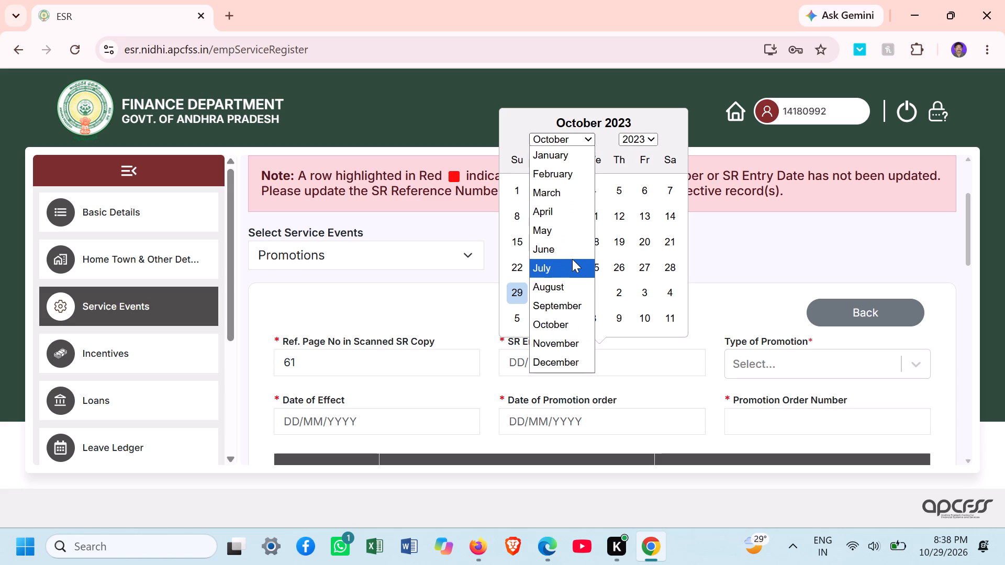
left_click(572, 259)
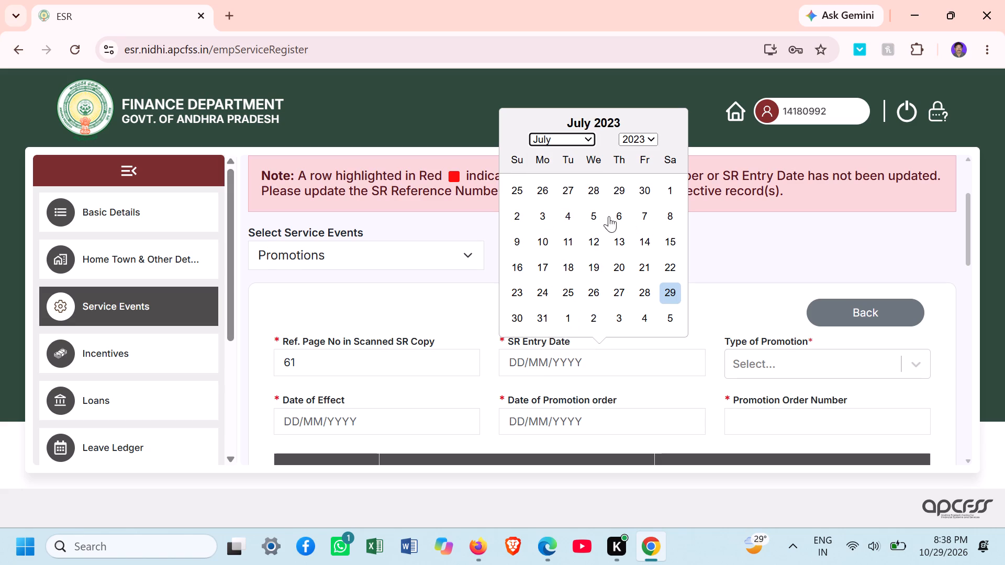
left_click(595, 214)
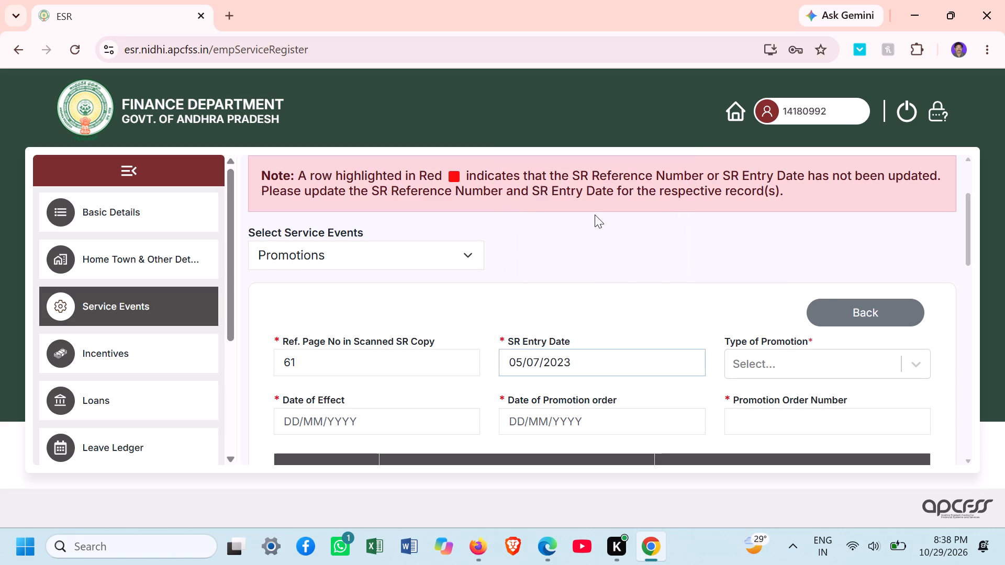
Set the Type of Promotion to "Promotion as such".
left_click(918, 362)
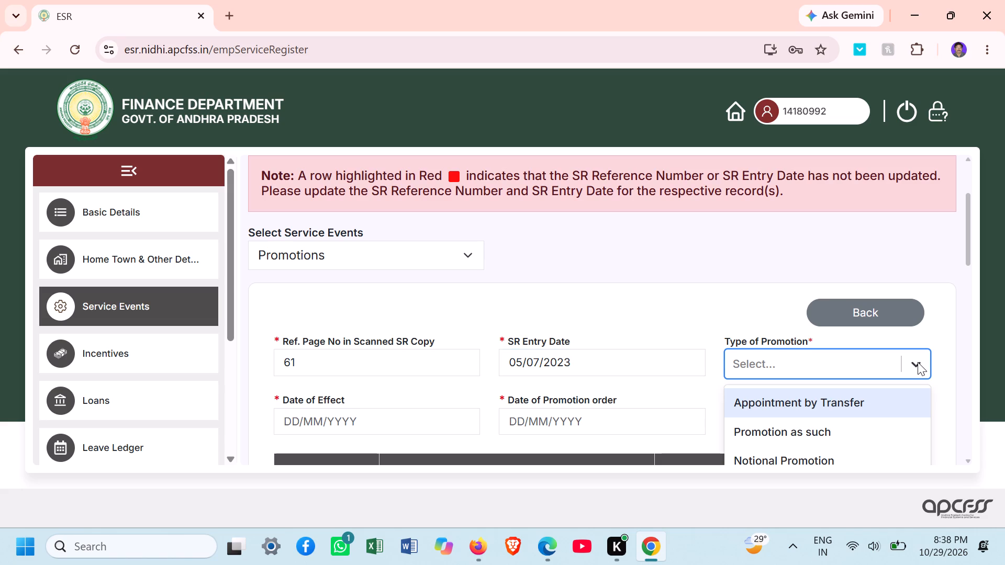
key("Down")
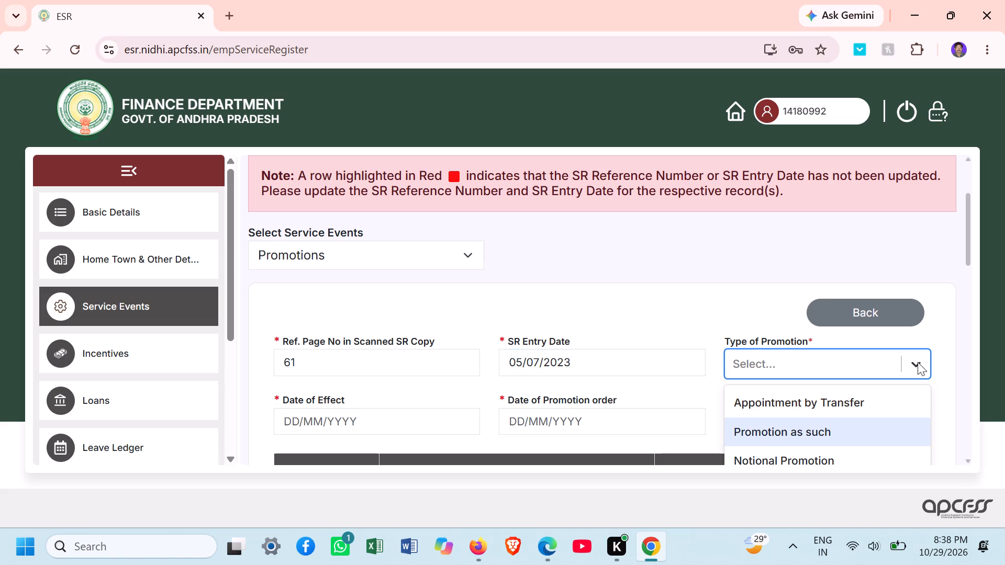
key("Down")
key("Down")
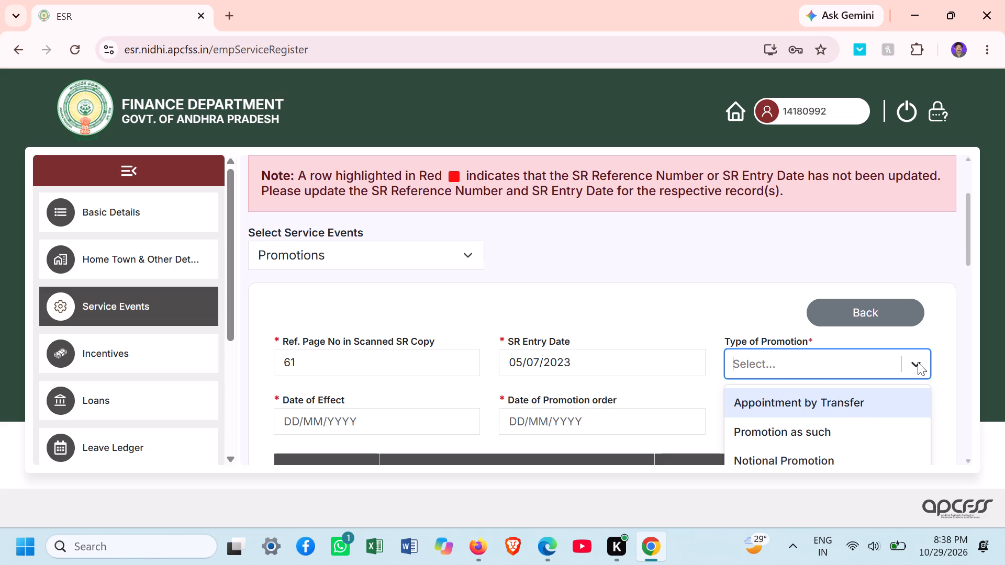
key("Down")
key("Down")
key("Down")
key("Down")
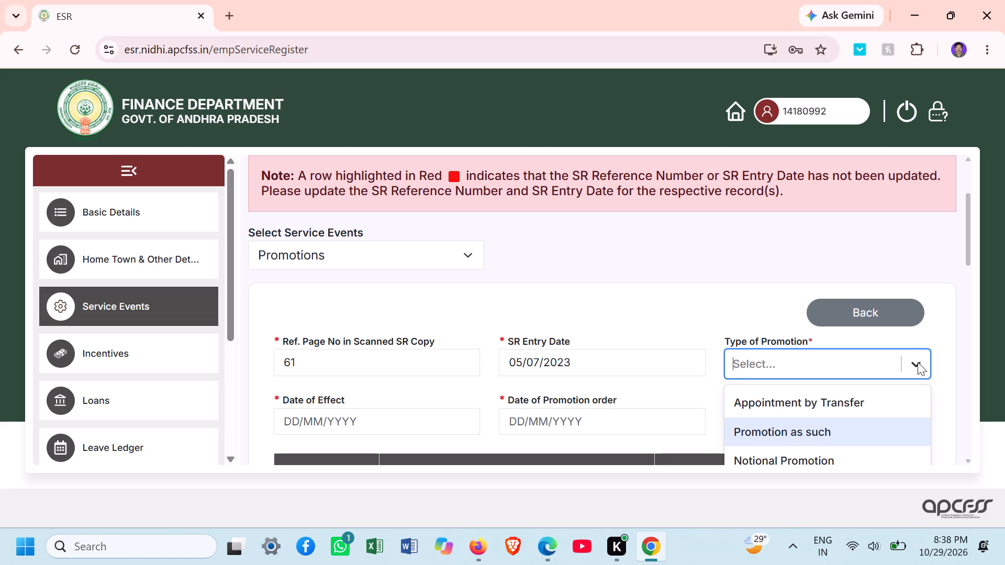
left_click(883, 430)
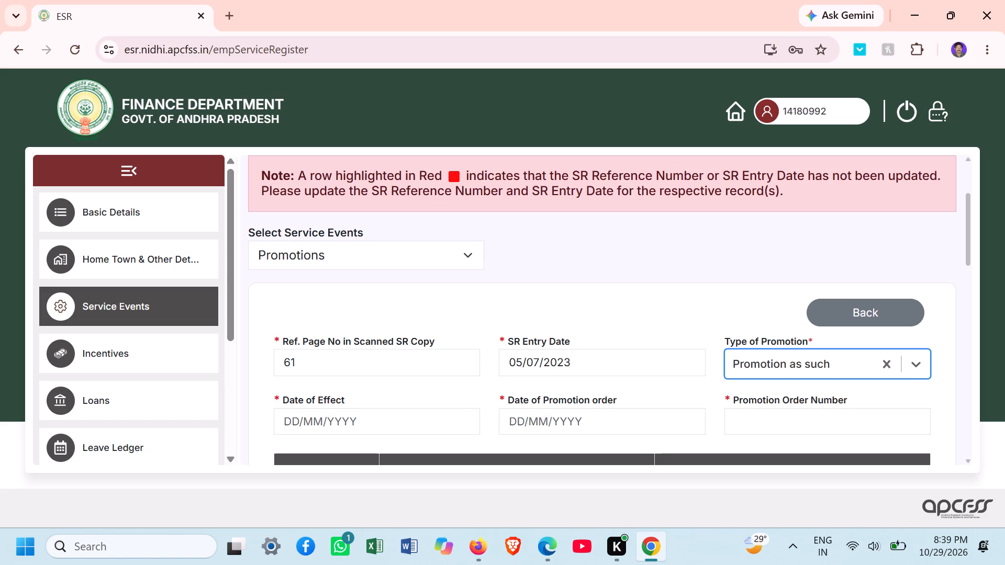
Set the promotion's Date of Effect to 09/06/2023.
left_click(963, 458)
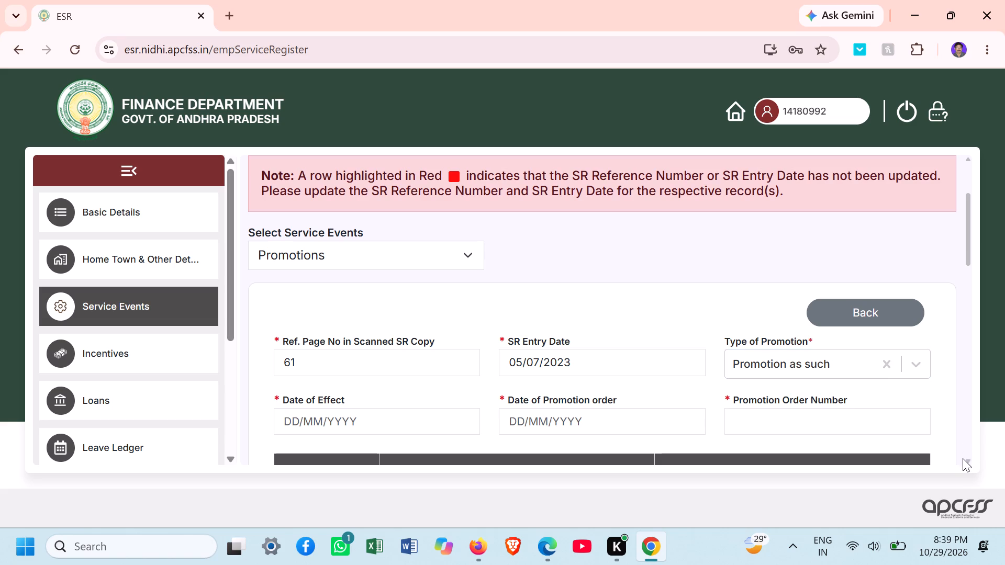
left_click(963, 458)
left_click(966, 407)
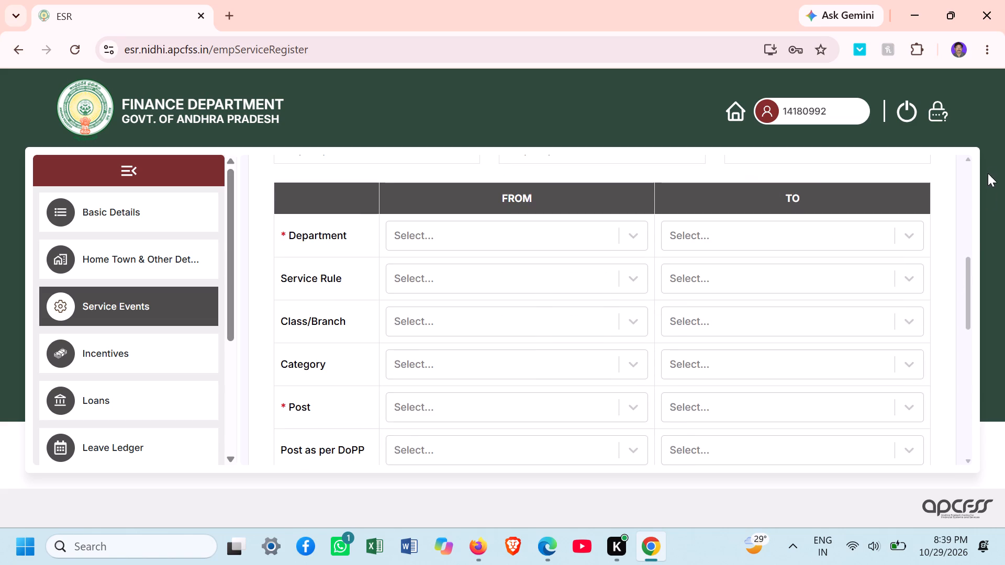
left_click(966, 159)
triple_click(966, 159)
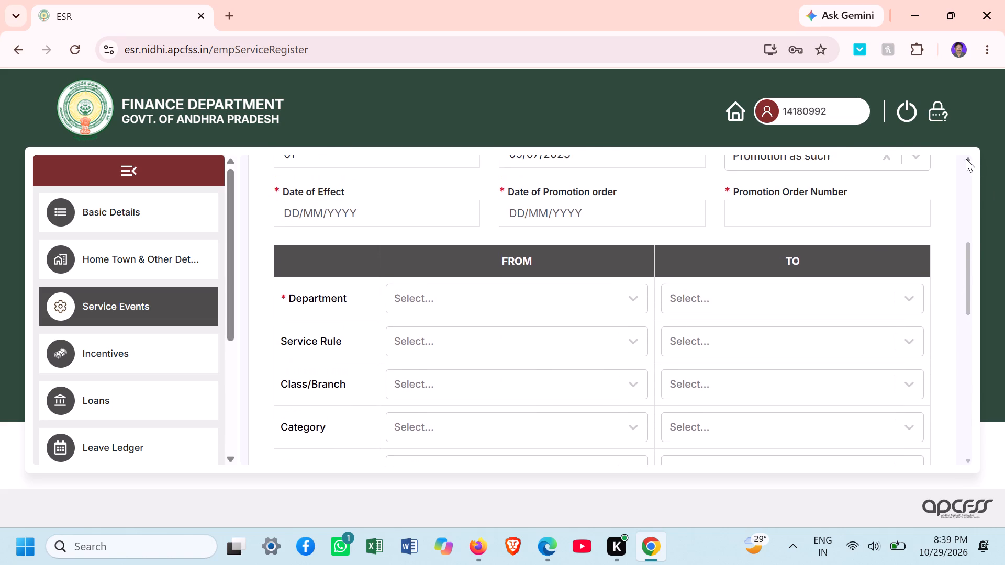
left_click(966, 159)
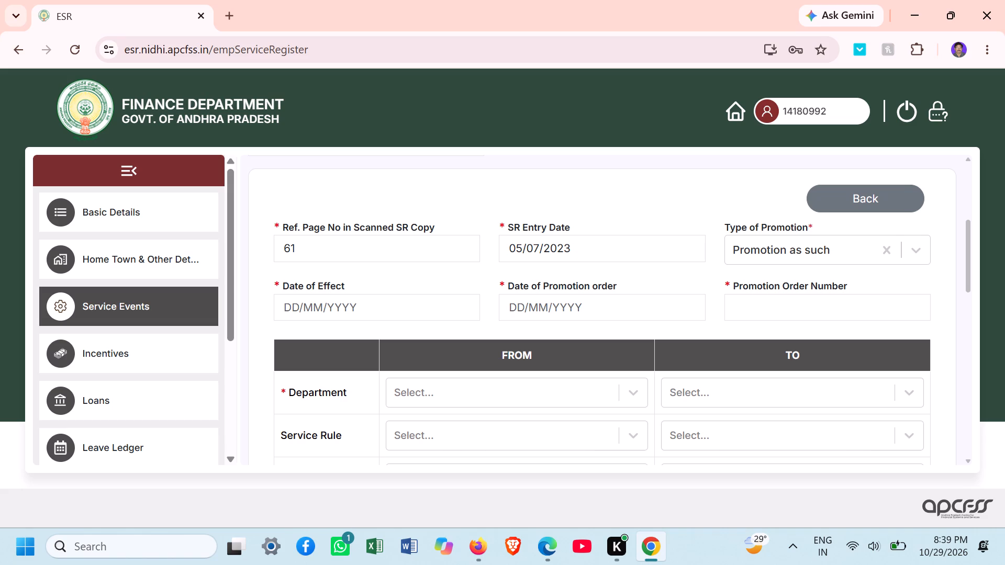
left_click(416, 305)
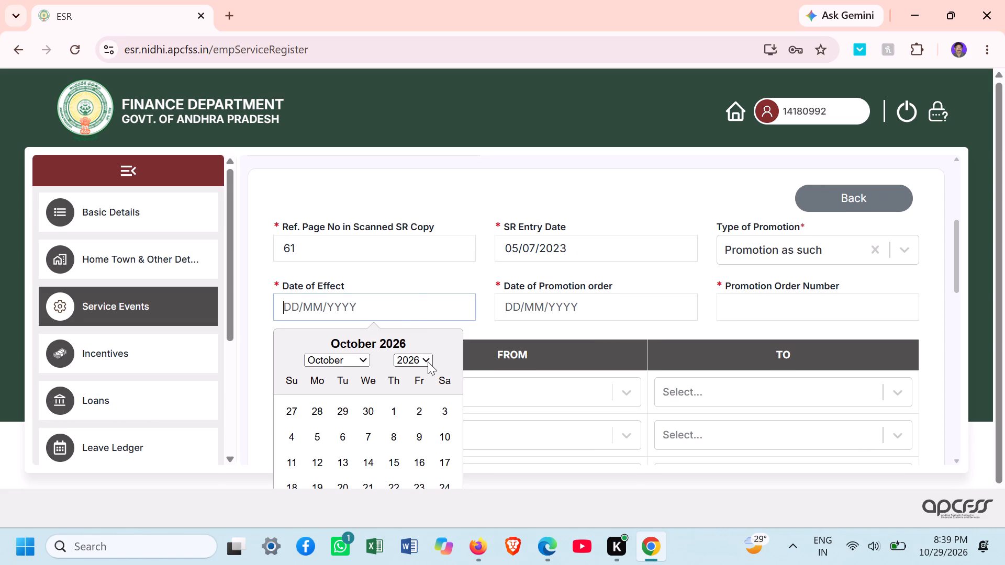
left_click(428, 361)
left_click(414, 356)
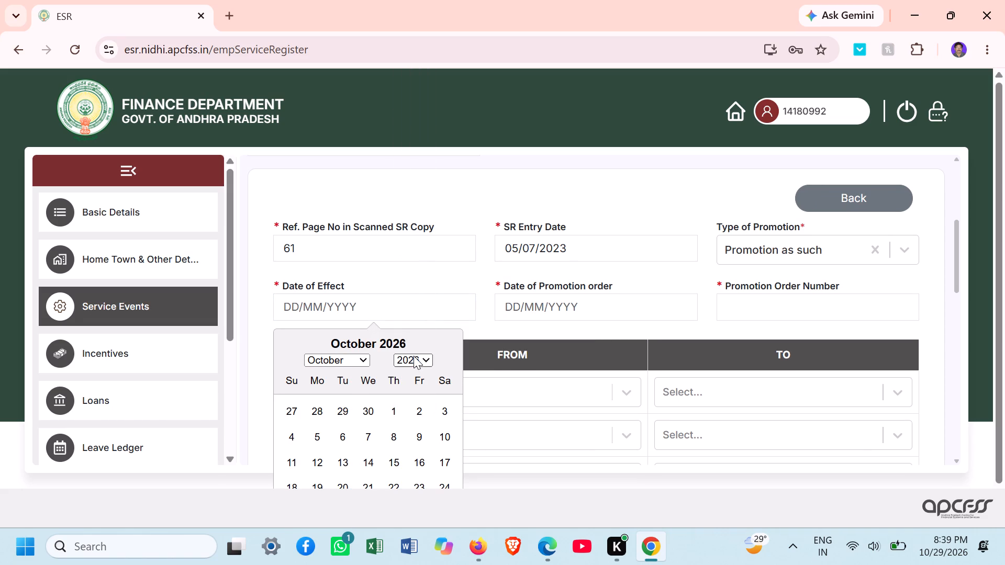
left_click(361, 362)
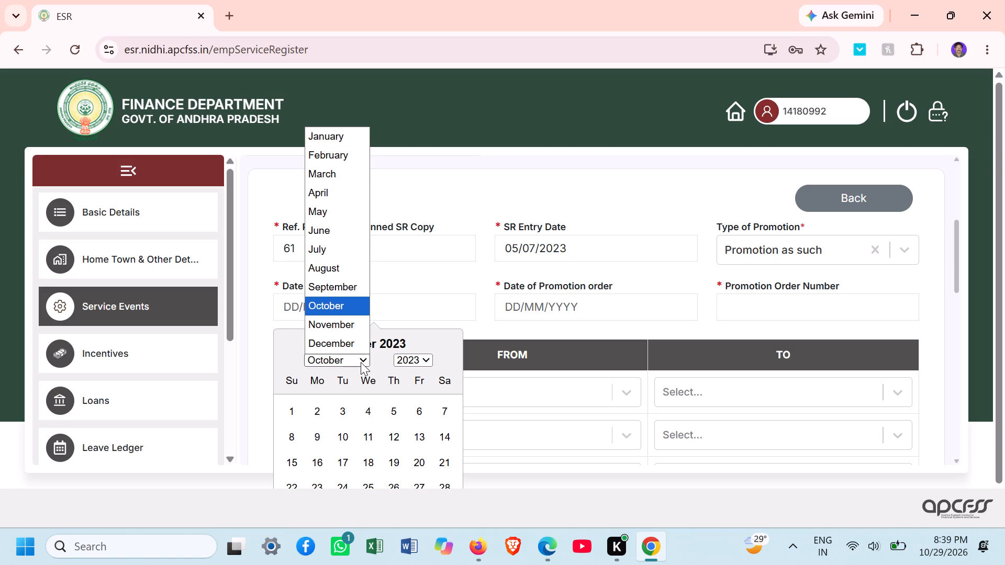
left_click(351, 230)
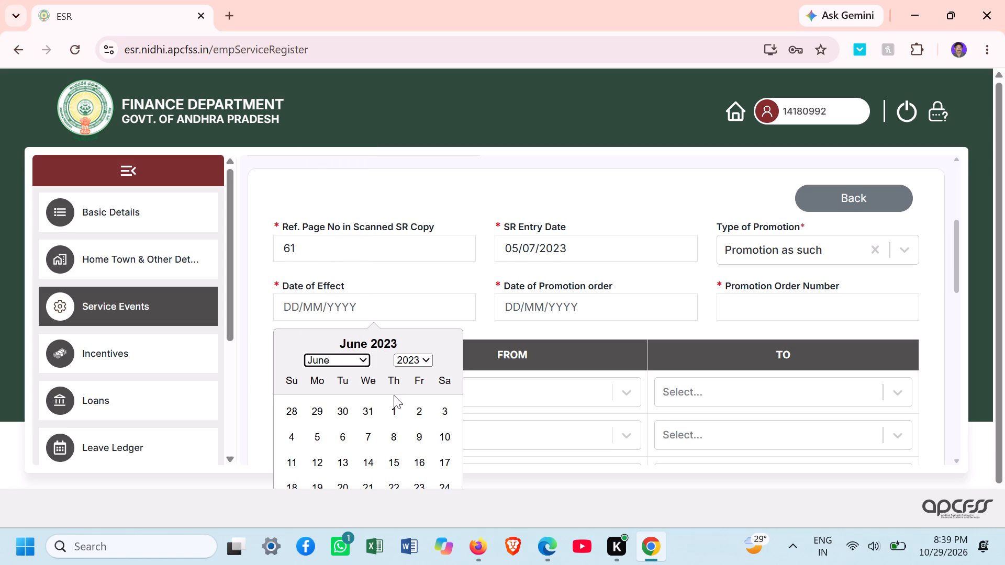
left_click(421, 433)
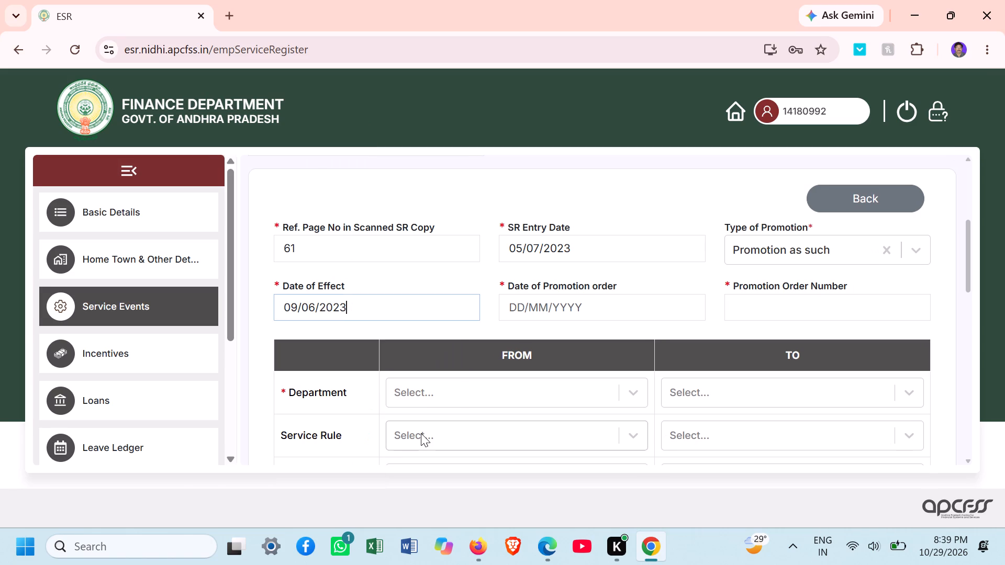
Set the Date of Promotion order to 09/07/2023.
left_click(589, 306)
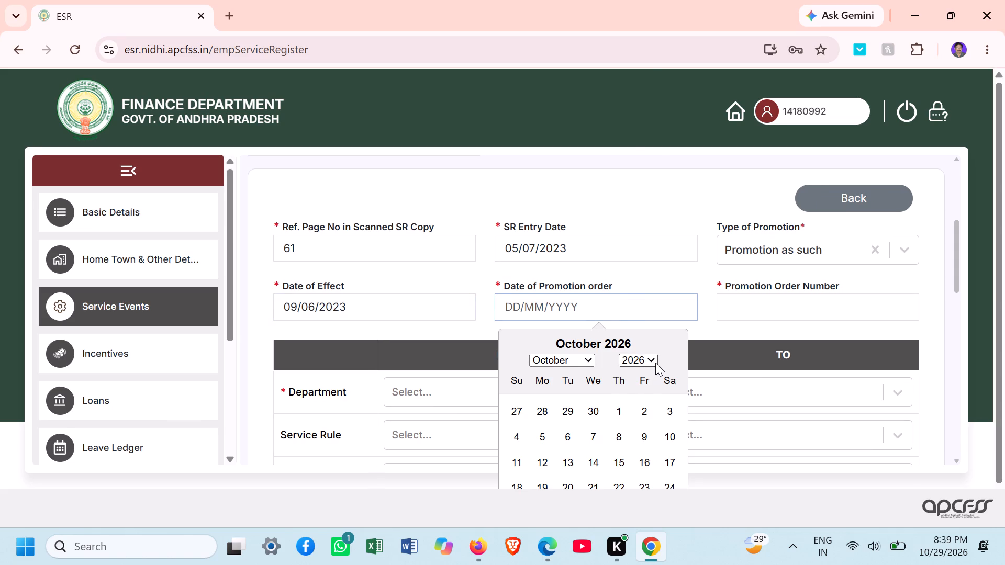
left_click(655, 363)
left_click(642, 353)
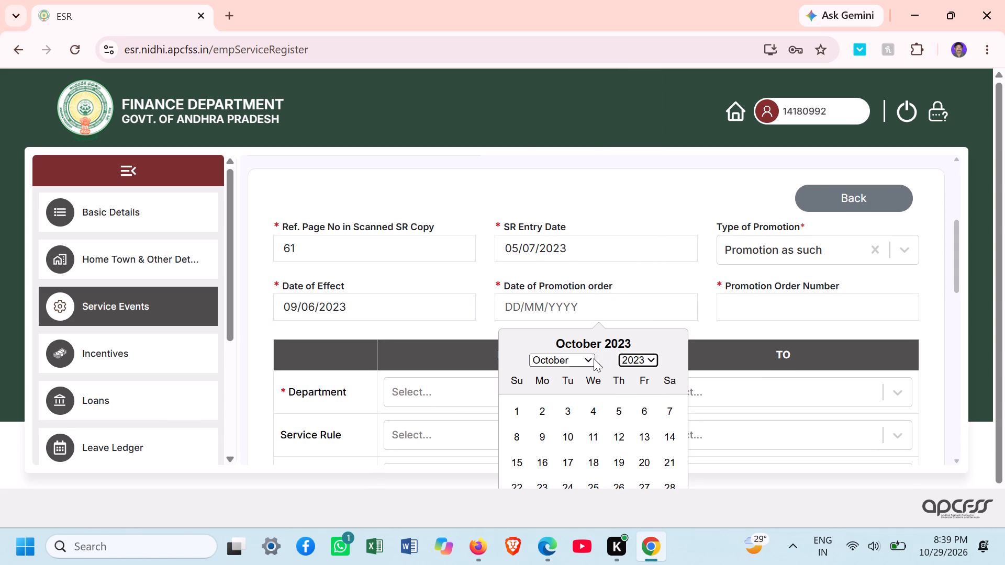
left_click(584, 359)
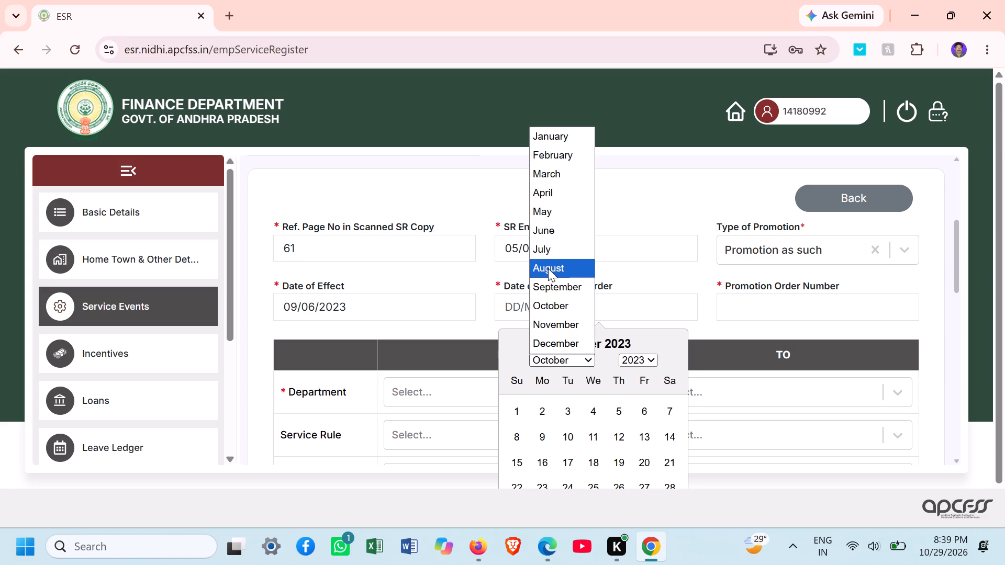
left_click(545, 249)
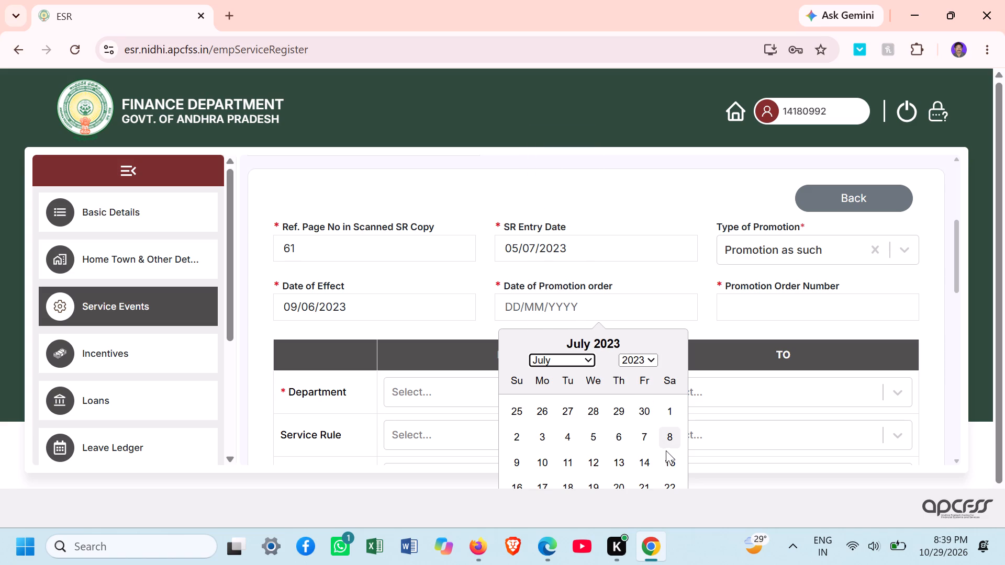
left_click(523, 461)
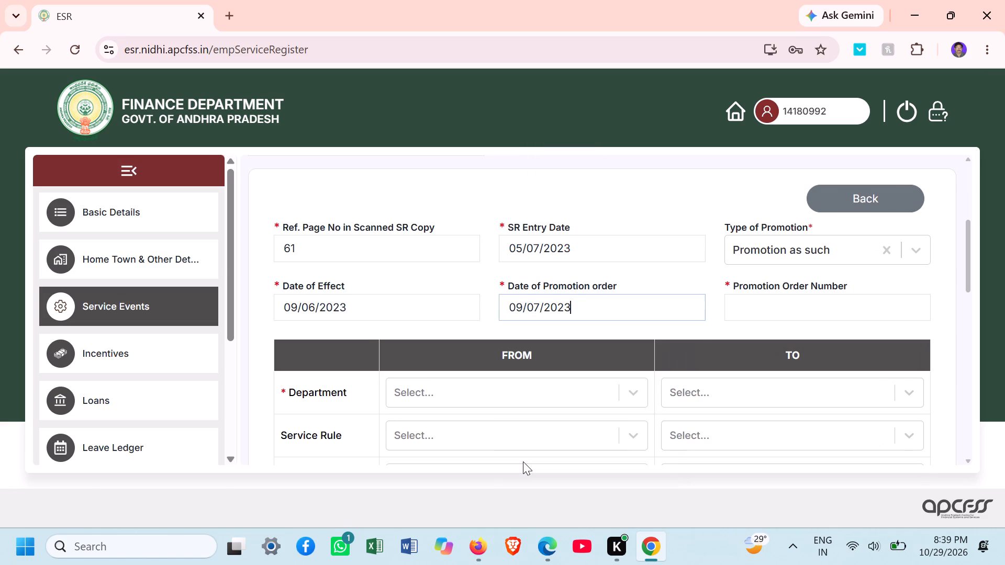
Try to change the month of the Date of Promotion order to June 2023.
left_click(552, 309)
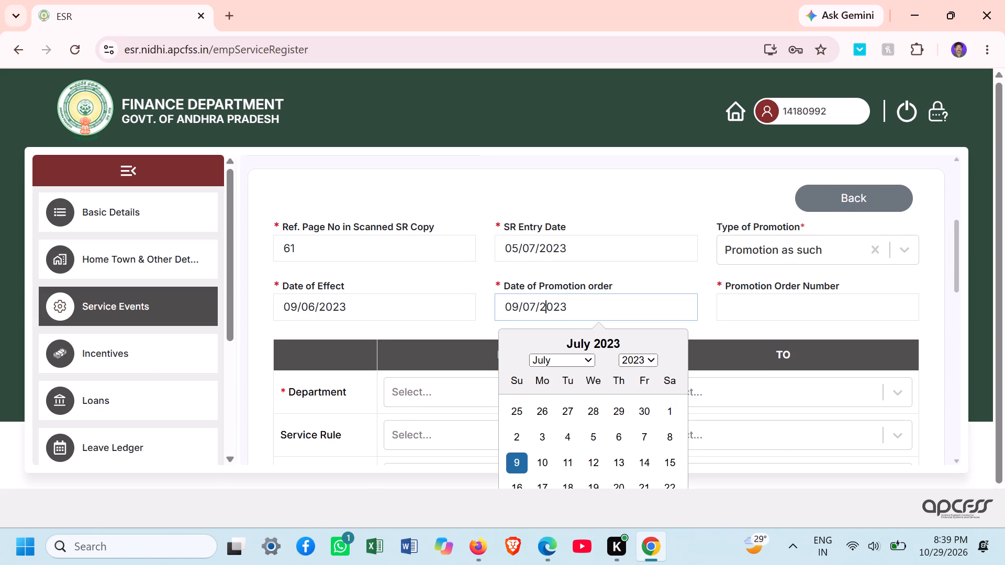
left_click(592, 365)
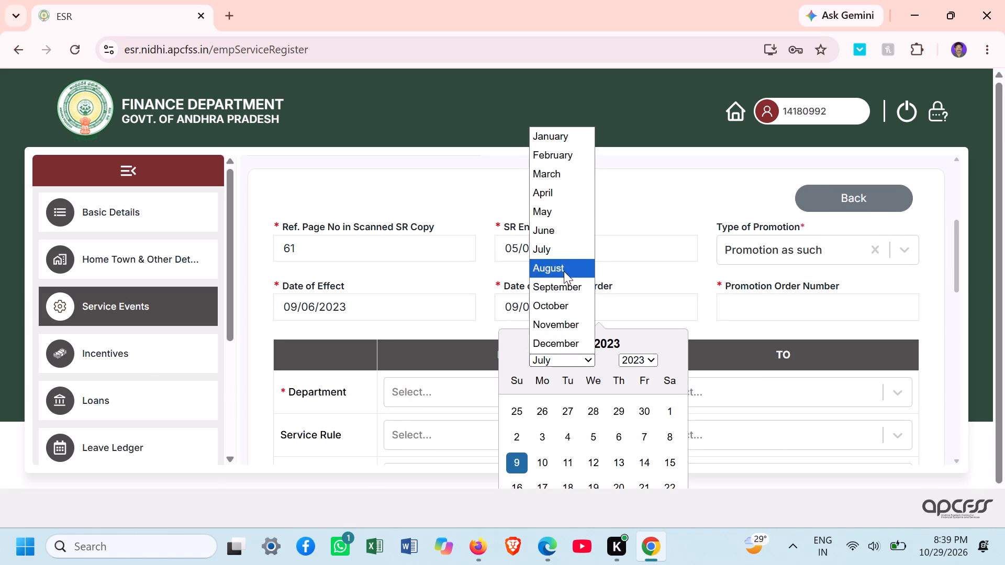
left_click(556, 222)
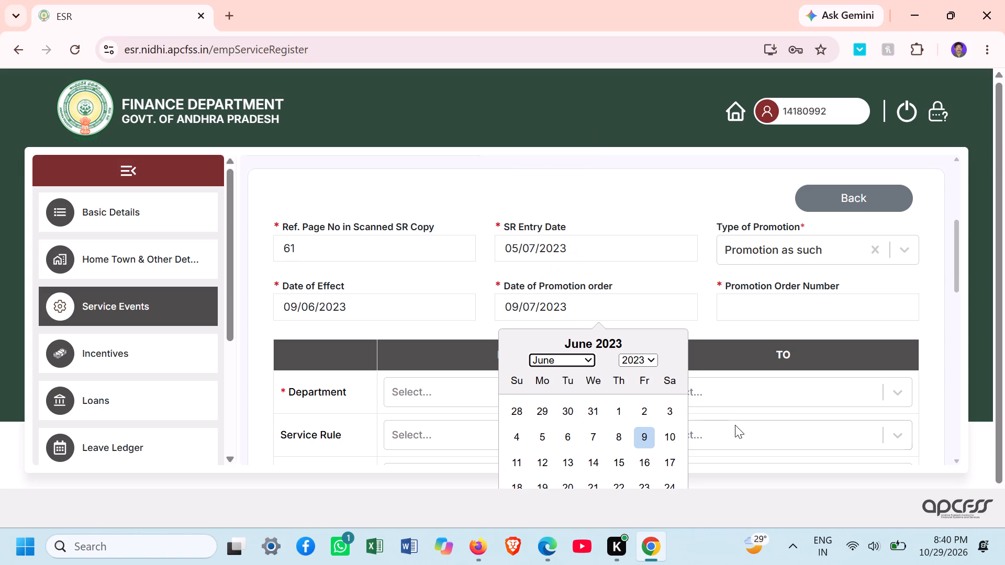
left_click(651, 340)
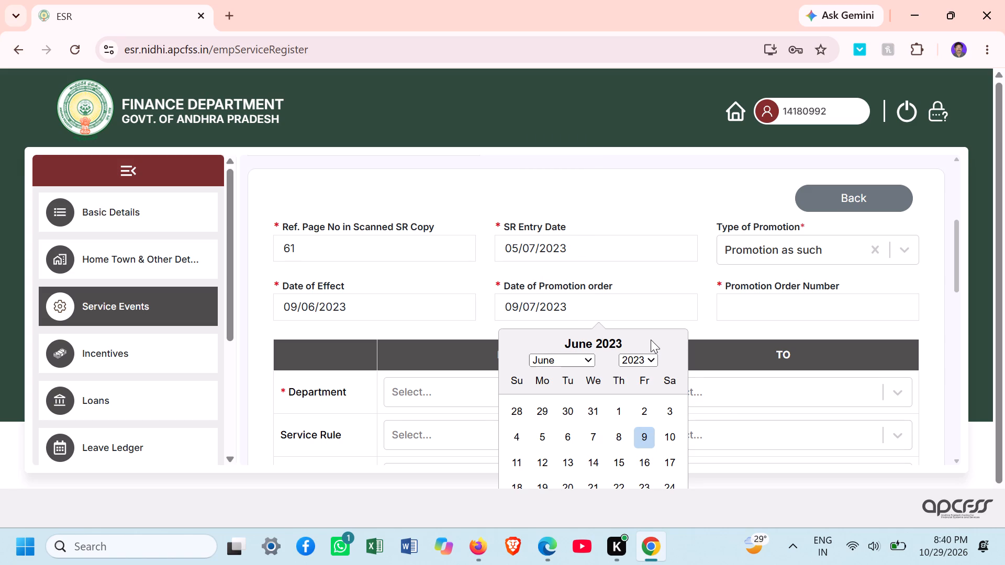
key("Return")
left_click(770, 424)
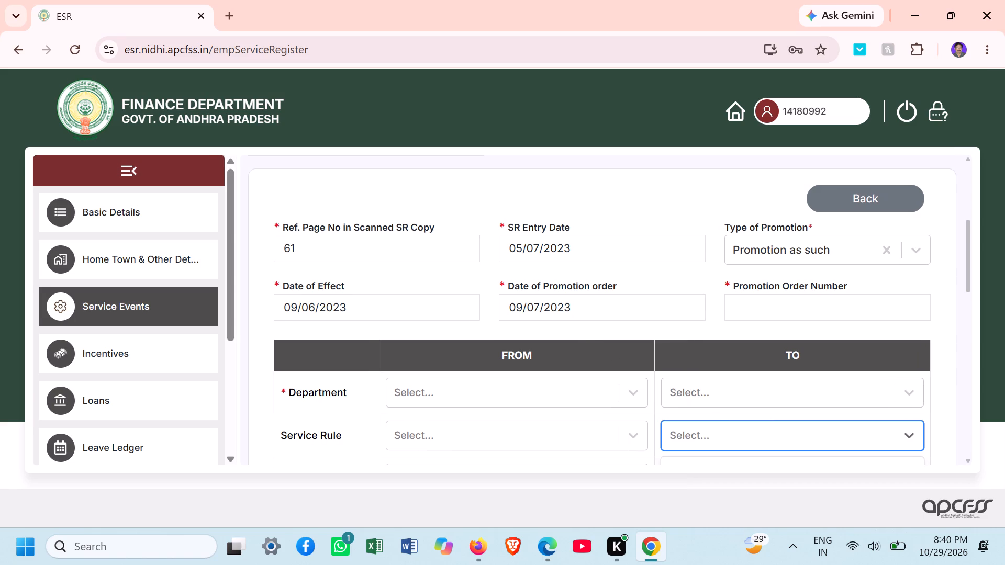
Change the Date of Promotion order to 09/06/2023.
left_click(564, 308)
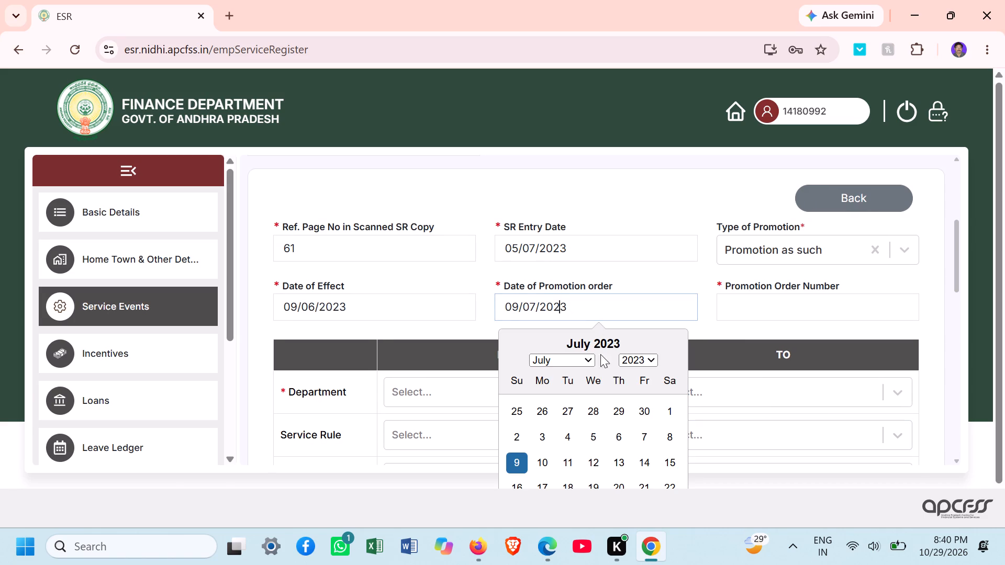
left_click(587, 363)
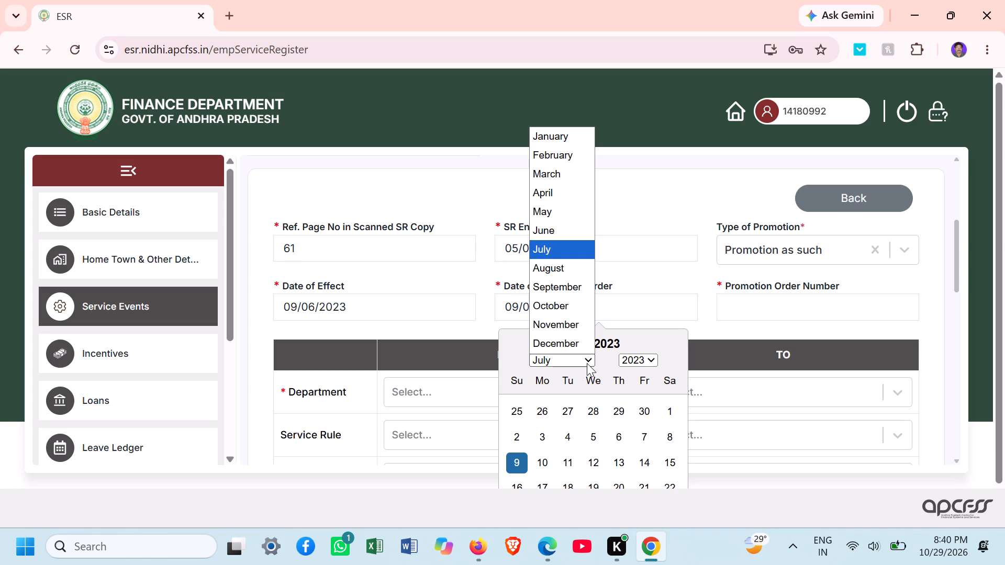
left_click(550, 232)
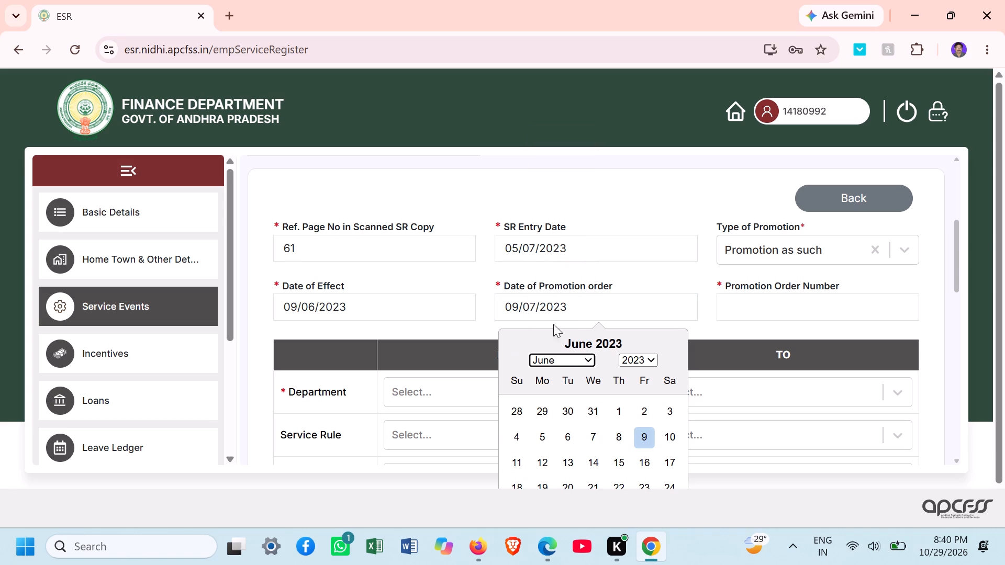
left_click(604, 314)
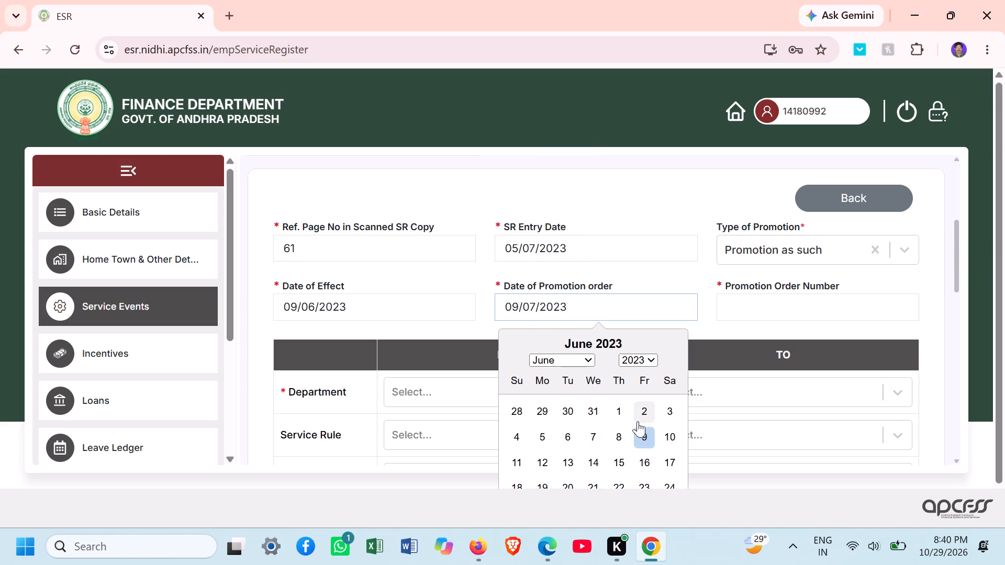
left_click(618, 432)
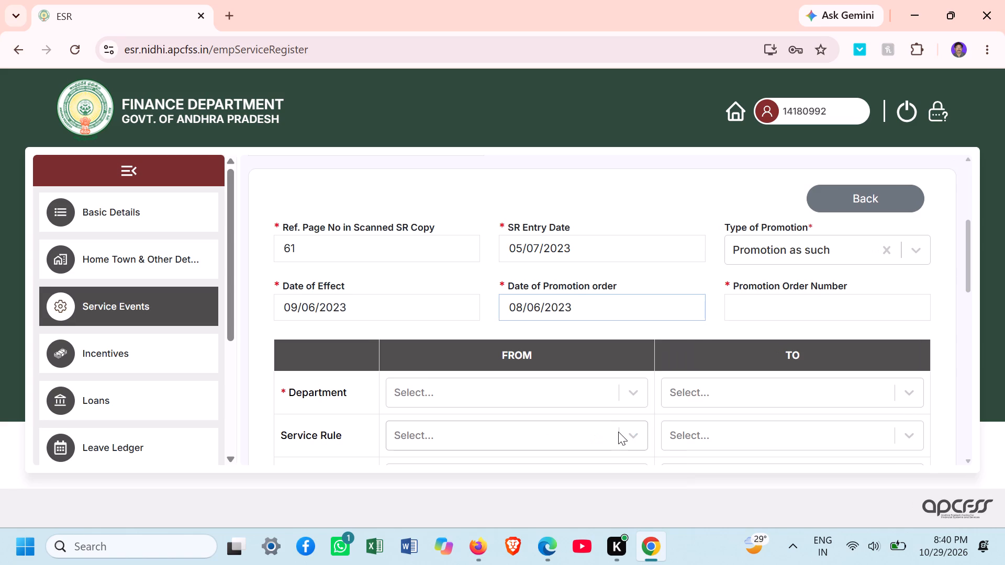
left_click(588, 306)
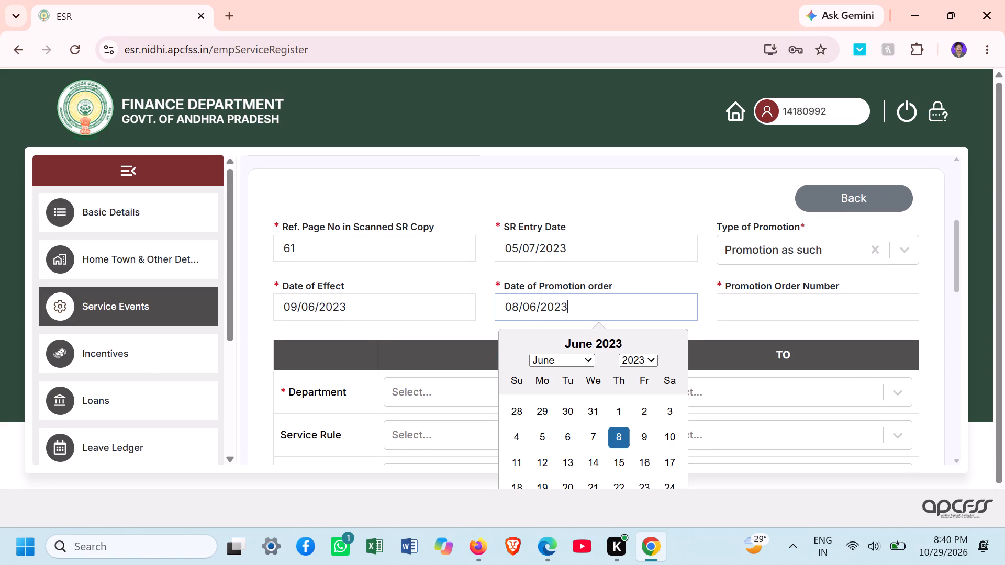
left_click(646, 437)
Enter "Spl./DEO/2023" as the Promotion Order Number.
left_click(780, 303)
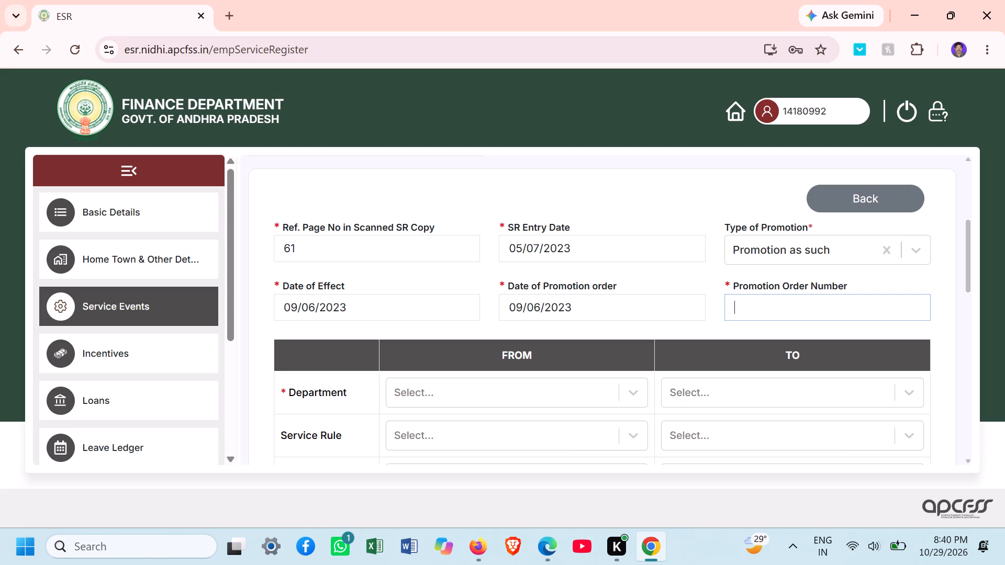
key("shift+s")
type("pl")
key("slash")
type("DE")
type("LO")
key("BackSpace")
key("BackSpace")
key("shift+o")
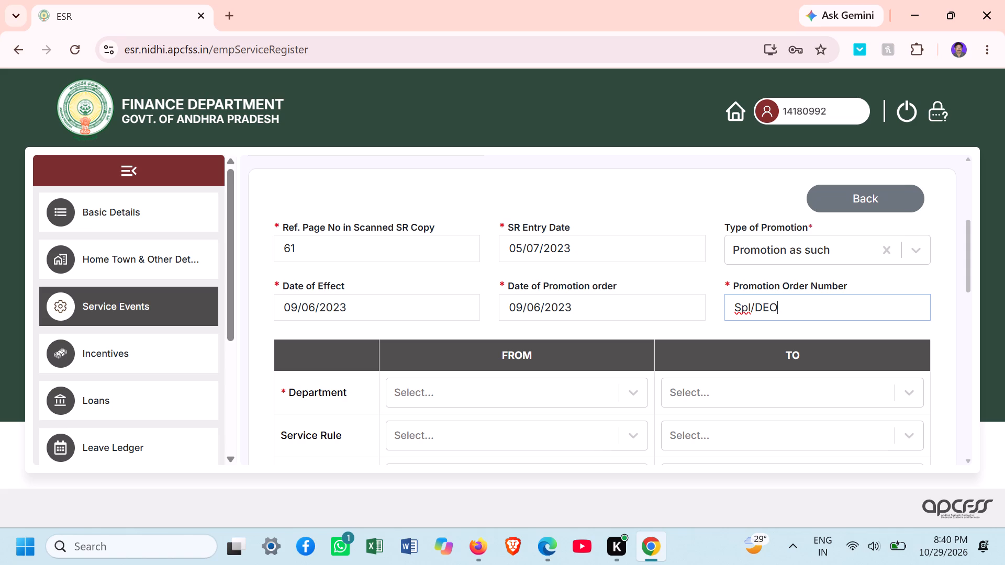
key("slash")
type("20")
type("23")
left_click(750, 310)
key("period")
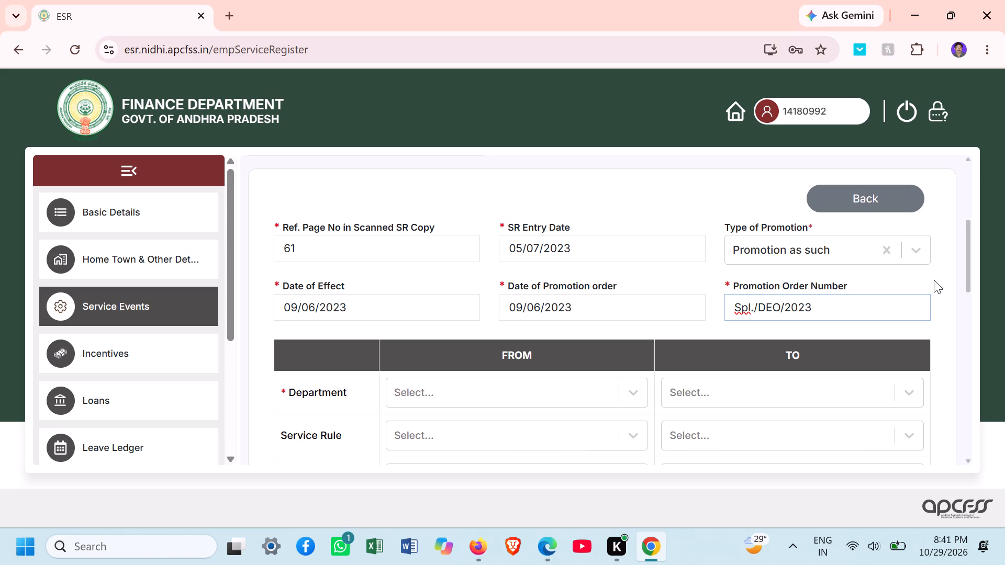
left_click(934, 280)
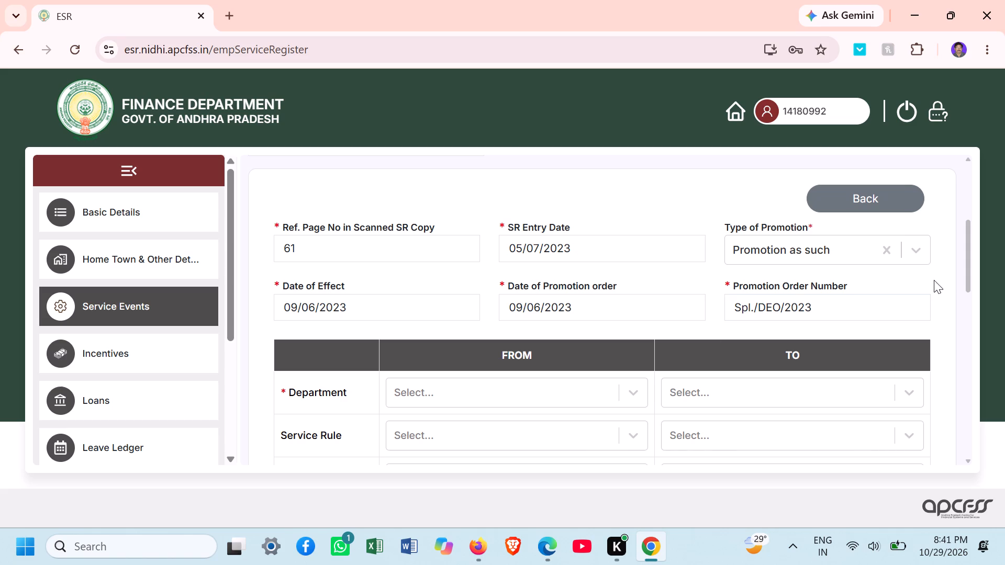
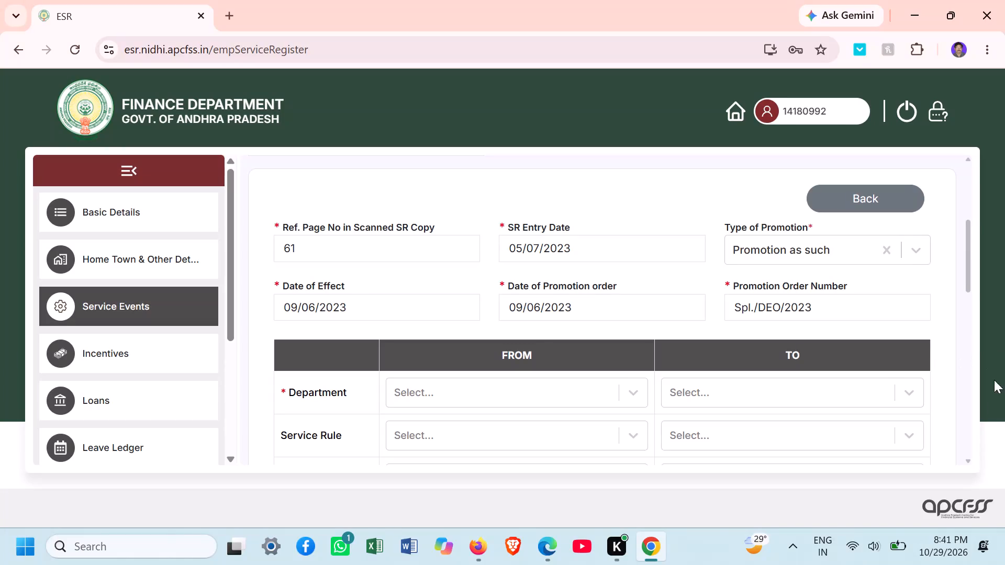
Set both the From and To Department to ESE02-School Education Department.
left_click(963, 440)
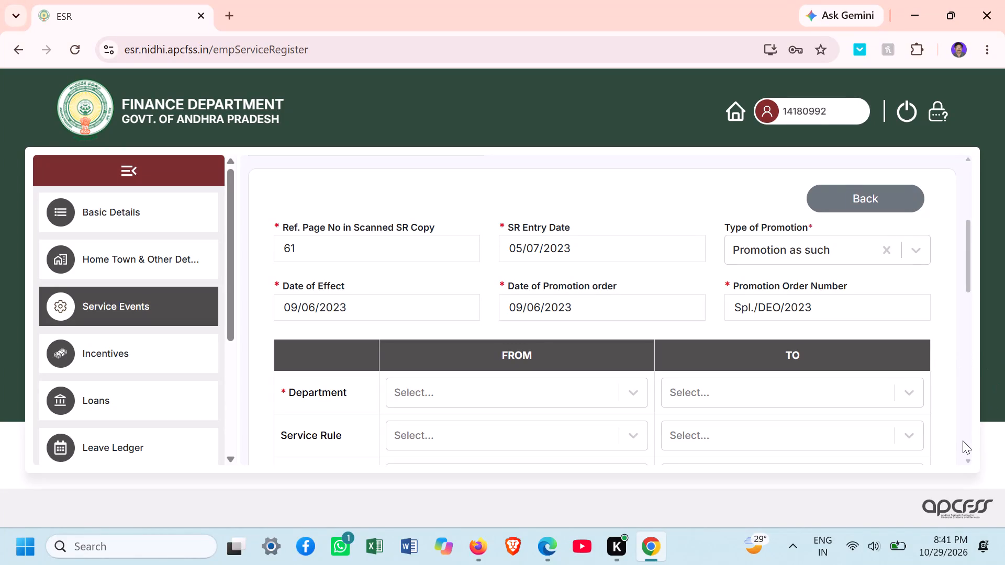
left_click(961, 440)
left_click(645, 387)
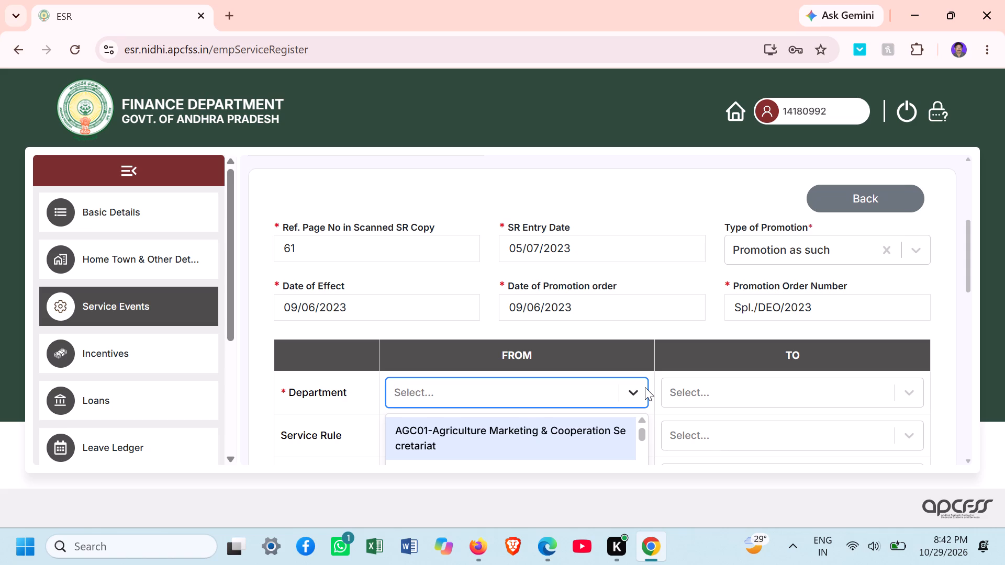
key("s")
type("ch")
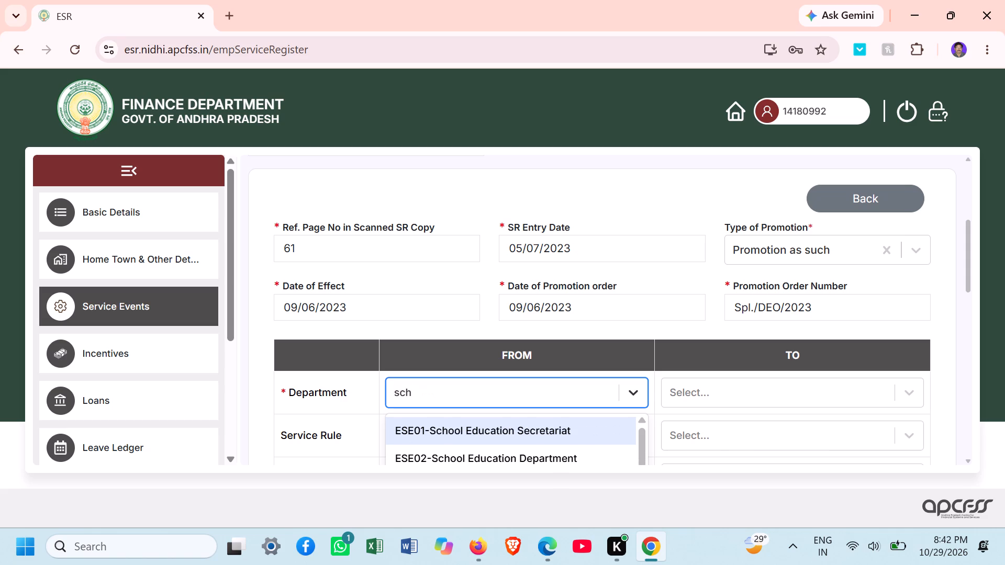
left_click(572, 462)
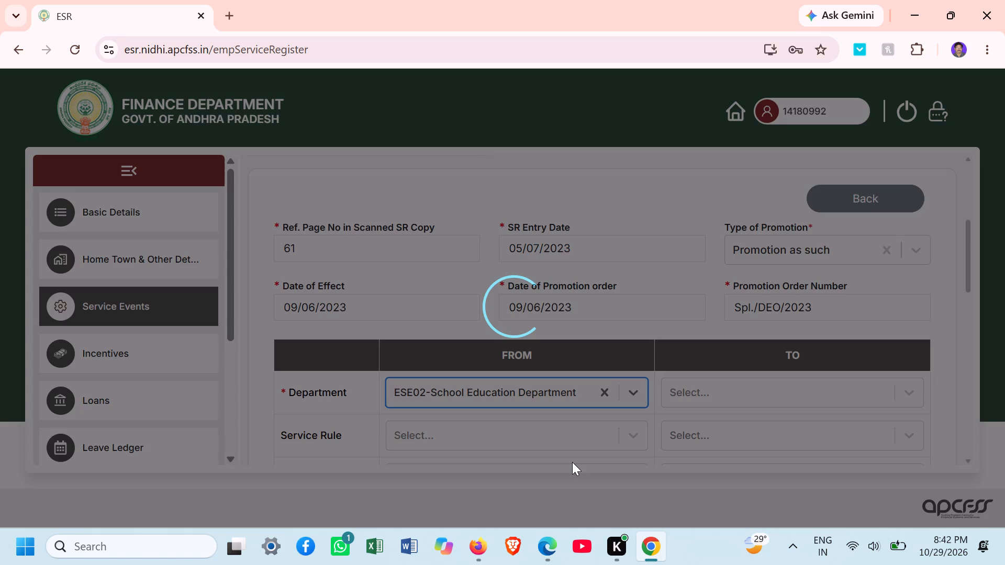
left_click(733, 395)
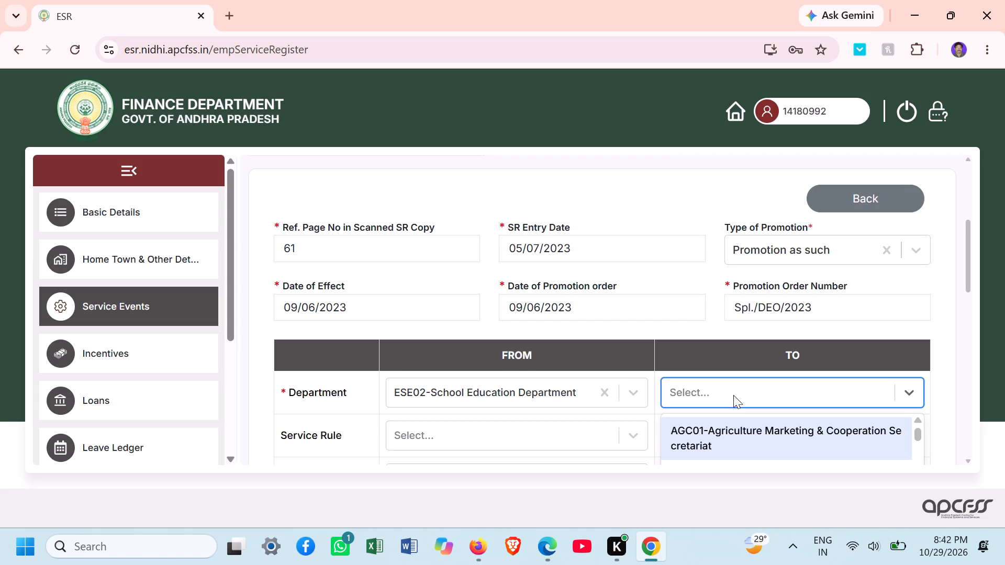
key("s")
type("ch")
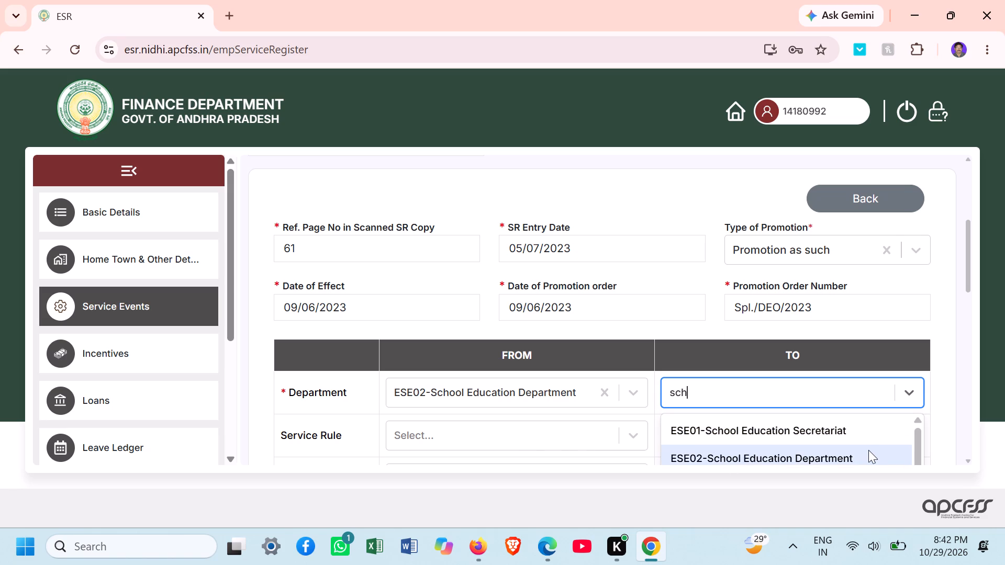
left_click(966, 457)
double_click(966, 457)
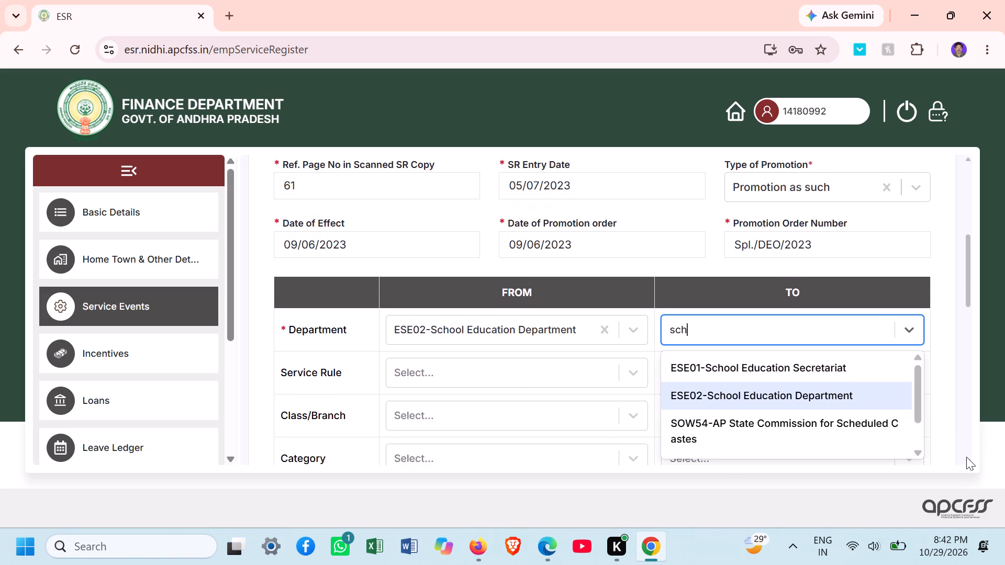
left_click(862, 355)
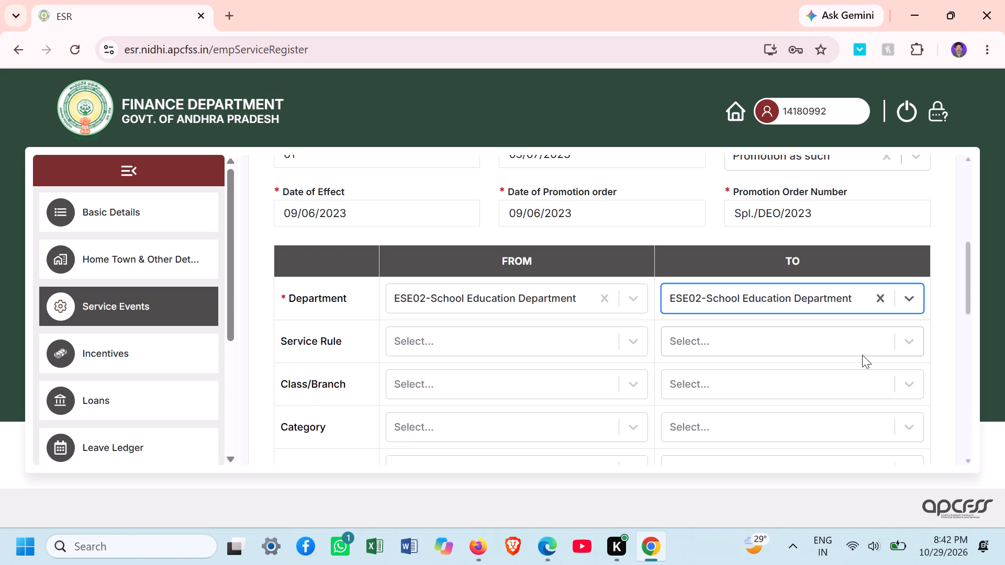
Set both the From and To Service Rule to A.P. SCHOOL EDUCATIONAL SUBORDINATE SERVICE RULES.
left_click(599, 343)
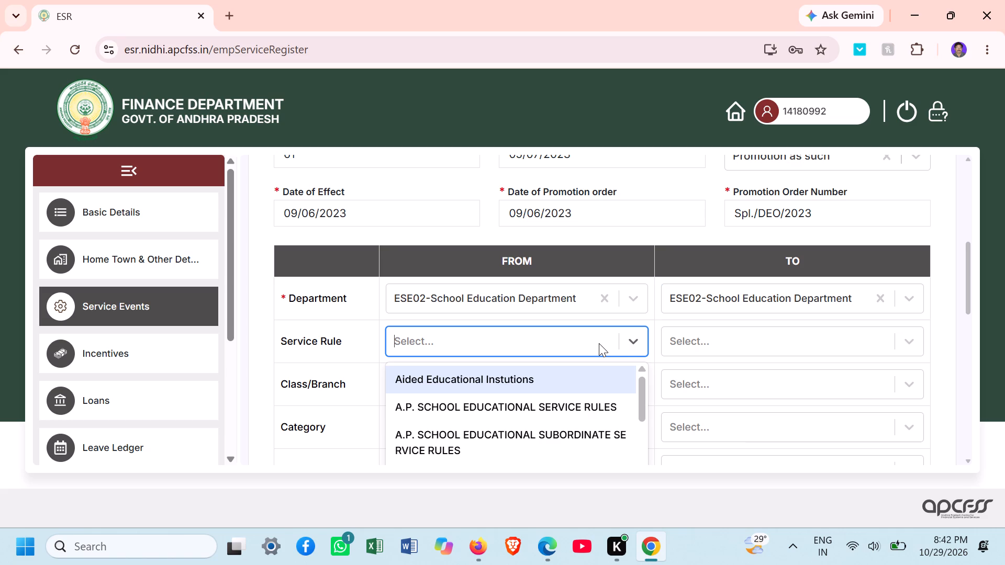
key("s")
type("ch")
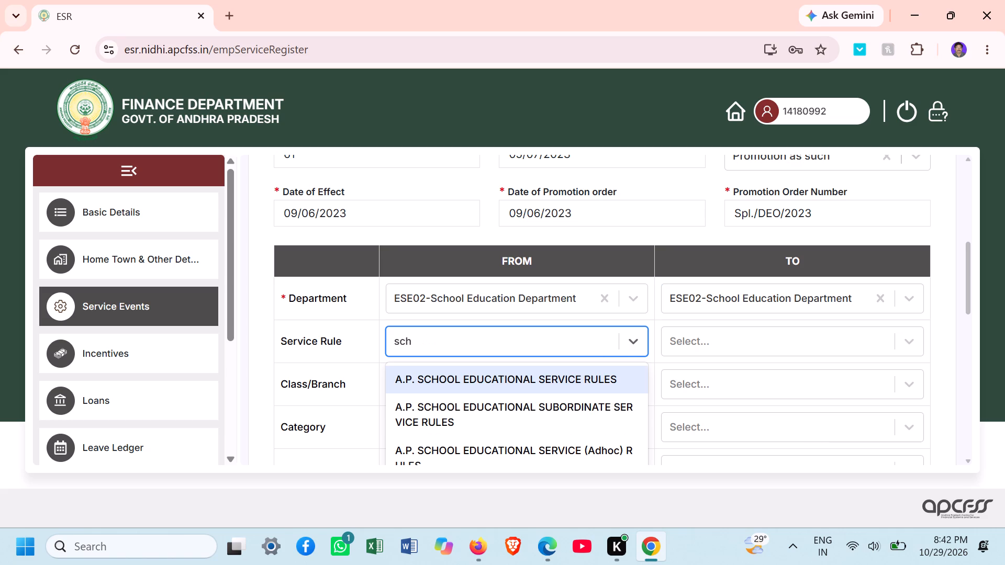
left_click(518, 407)
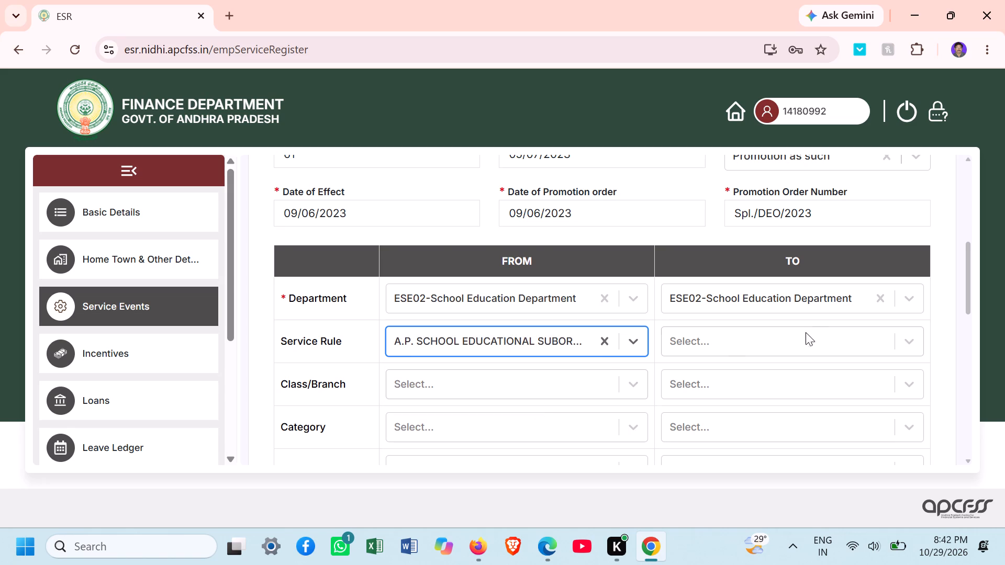
left_click(790, 343)
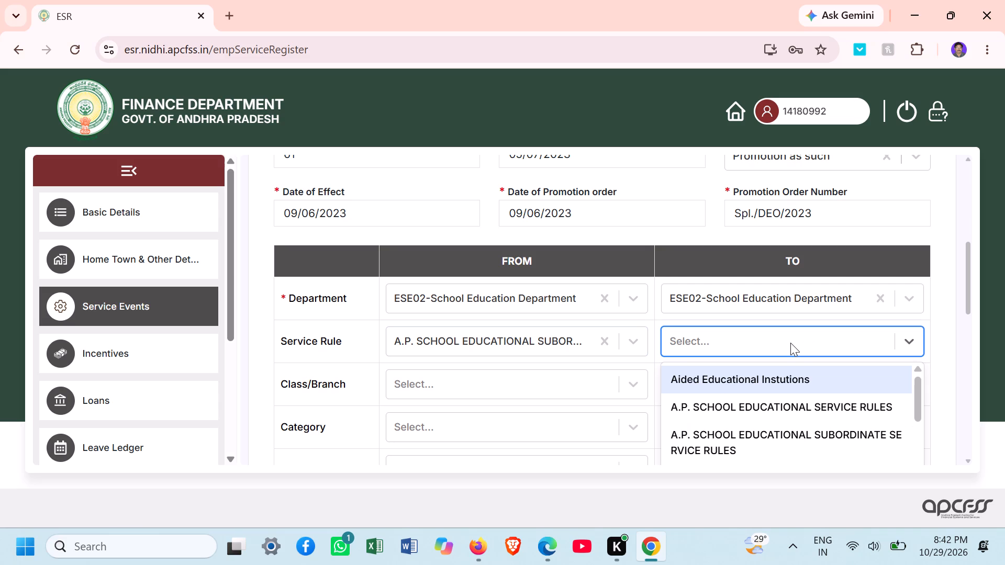
type("sch")
type("oo")
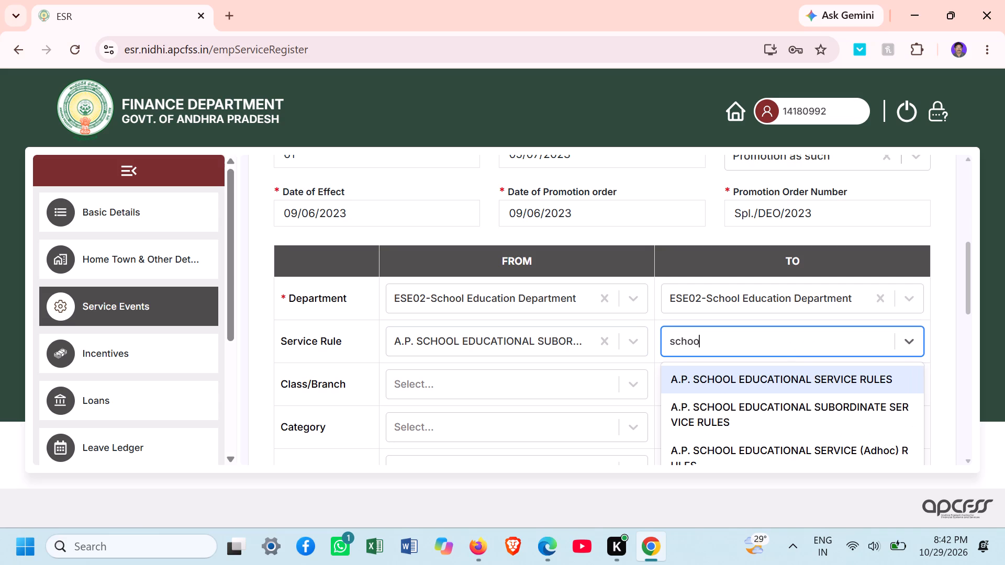
left_click(729, 423)
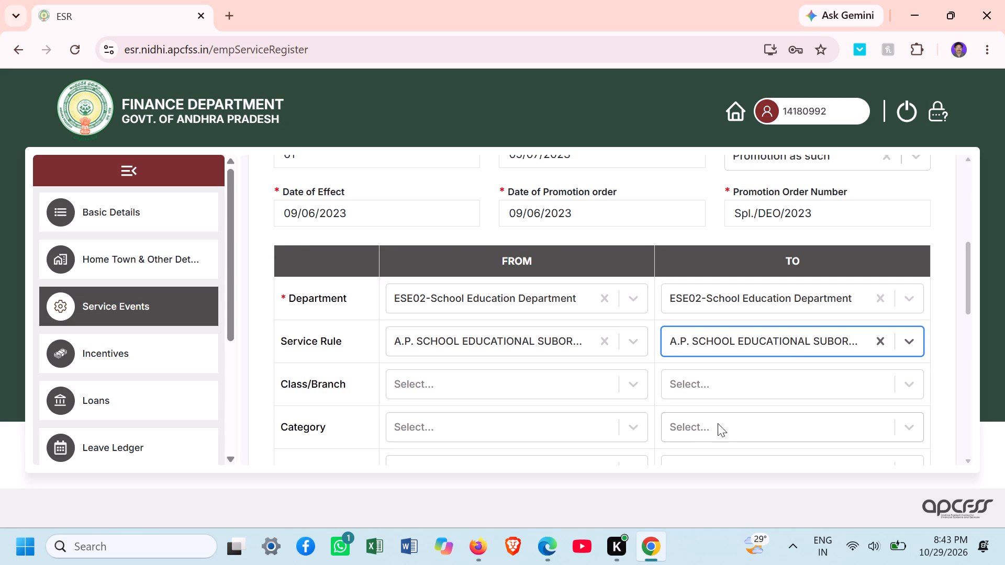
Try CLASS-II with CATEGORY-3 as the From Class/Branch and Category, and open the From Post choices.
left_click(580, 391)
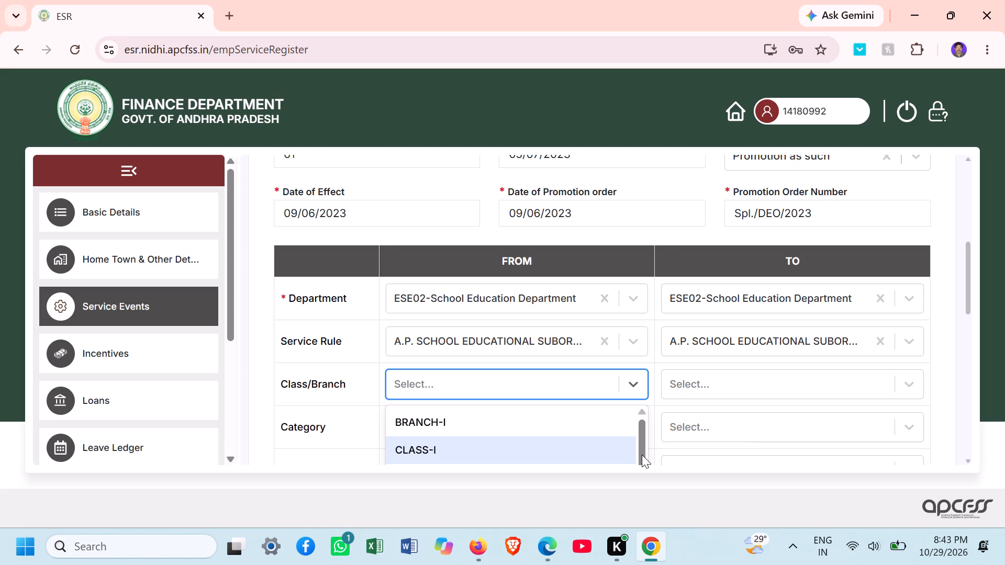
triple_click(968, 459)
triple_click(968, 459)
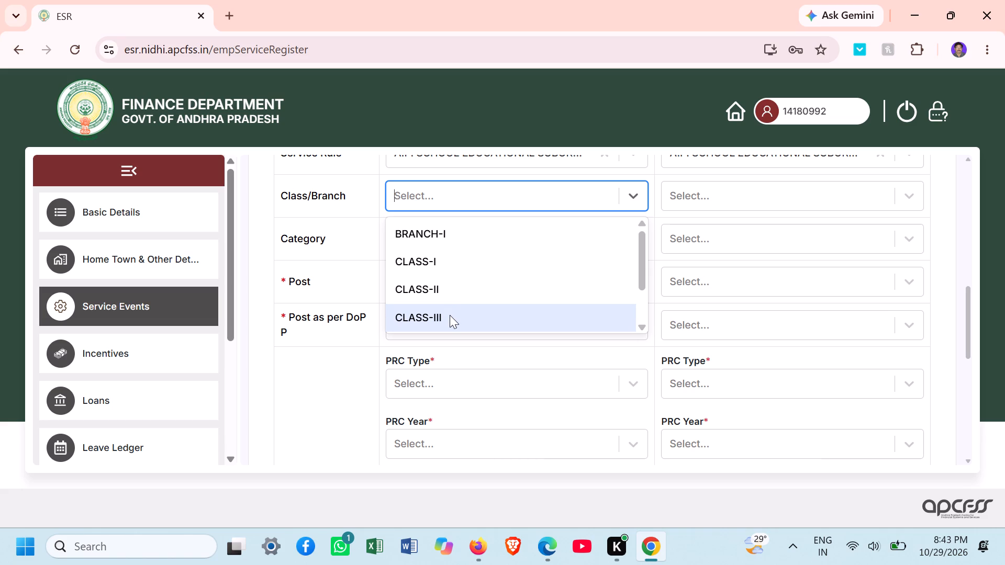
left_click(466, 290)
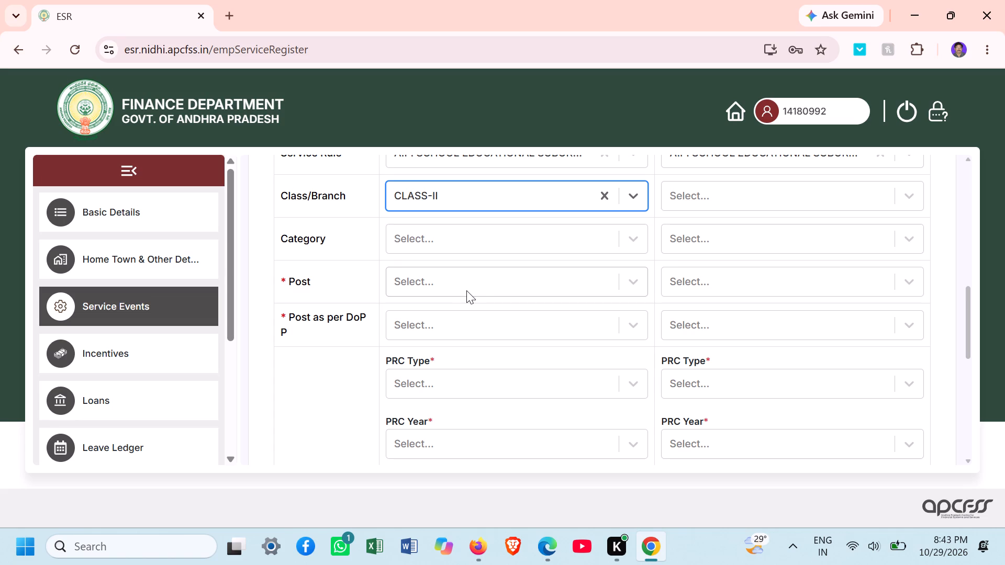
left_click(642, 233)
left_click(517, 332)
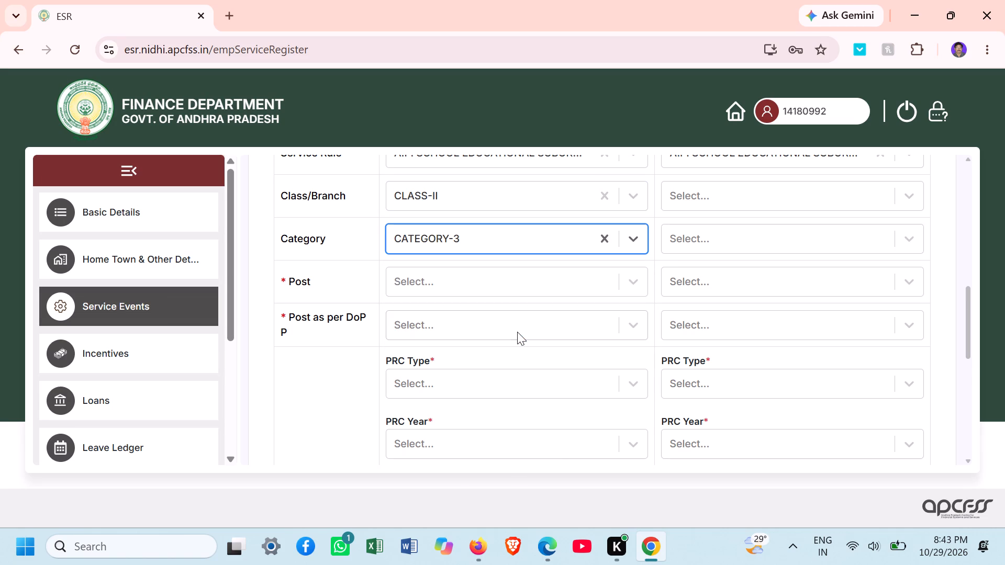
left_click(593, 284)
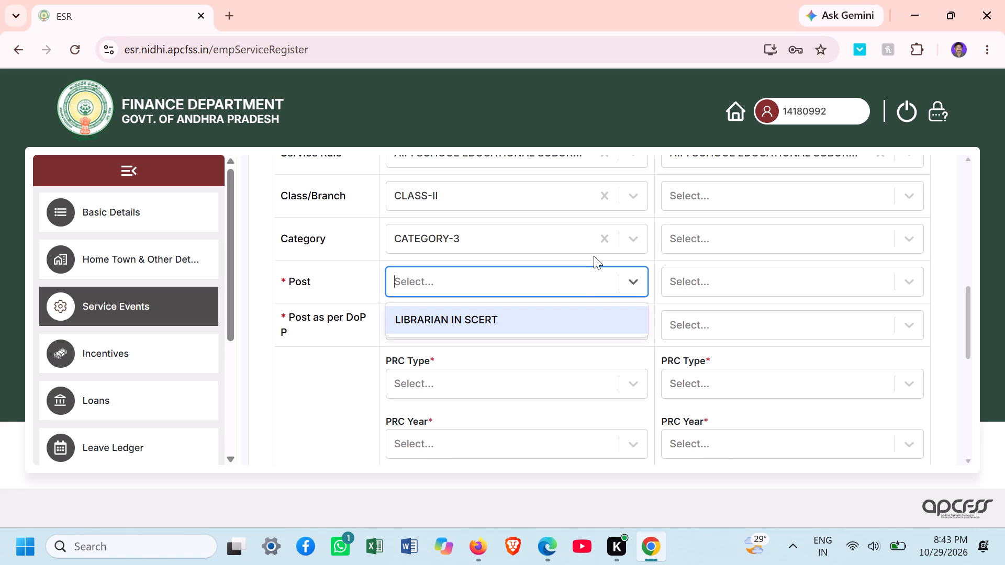
Set the From position to CLASS-III, CATEGORY-2, with SECONDARY GRADE TEACHER as the Post.
left_click(637, 197)
left_click(530, 310)
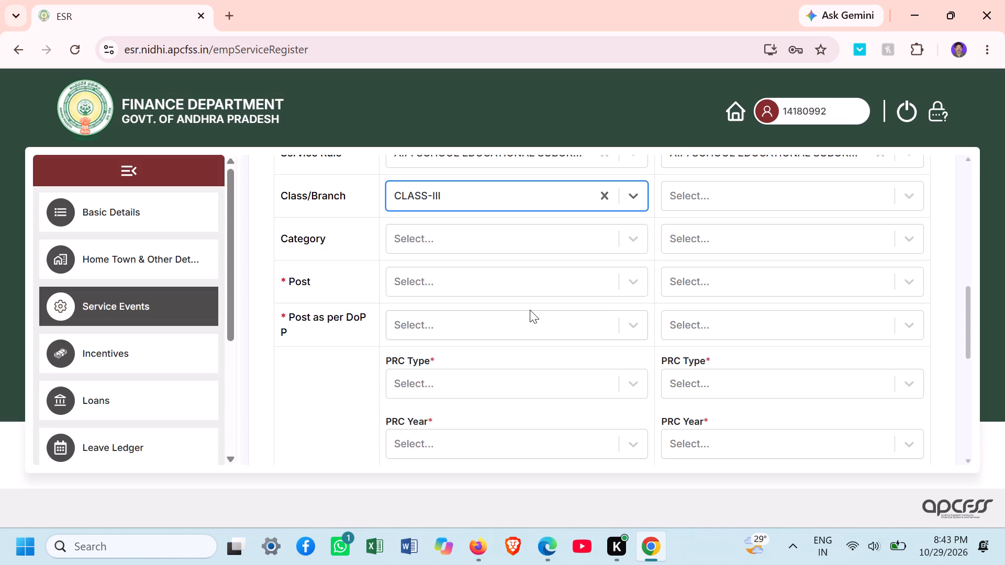
left_click(631, 242)
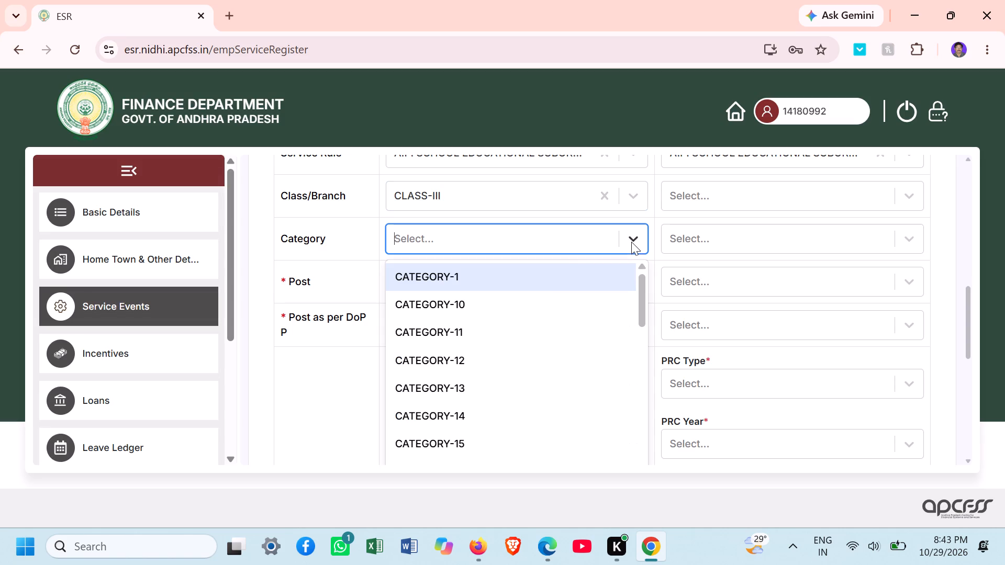
left_click(640, 418)
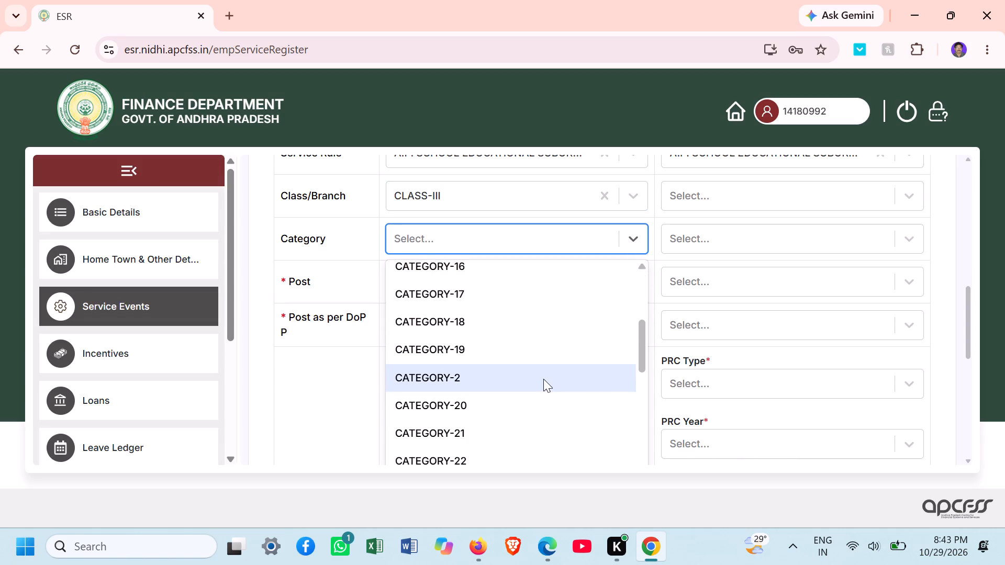
left_click(543, 379)
left_click(541, 285)
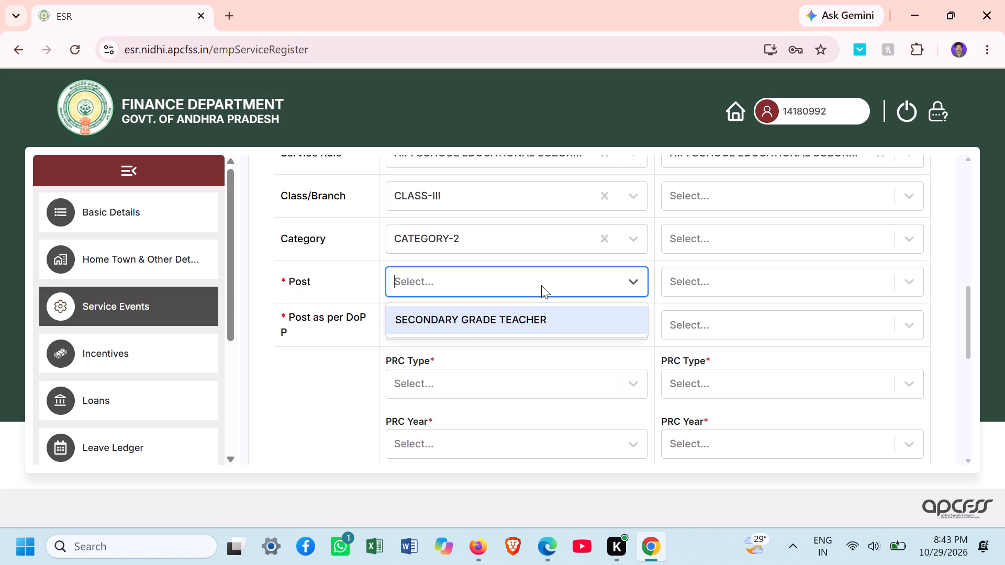
left_click(521, 320)
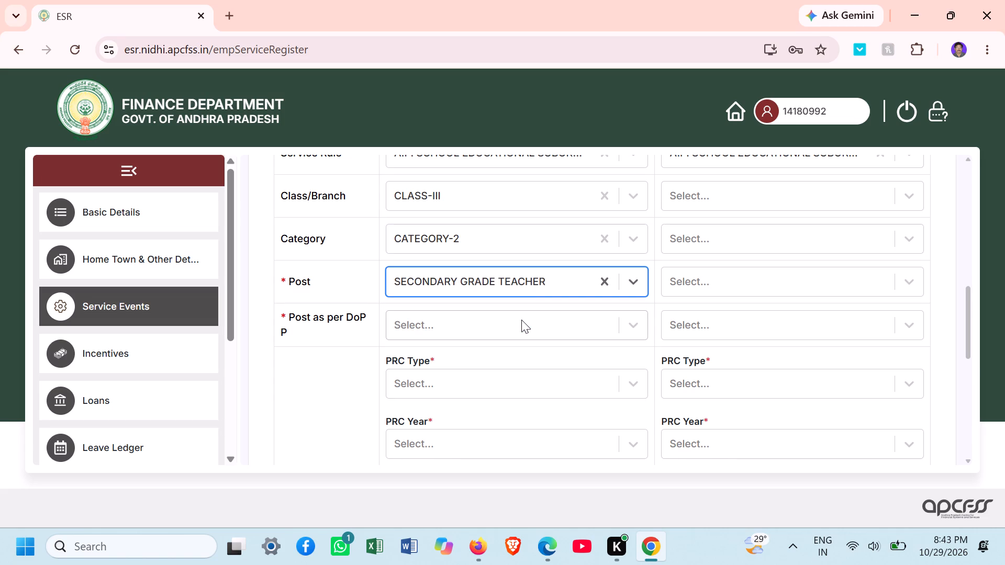
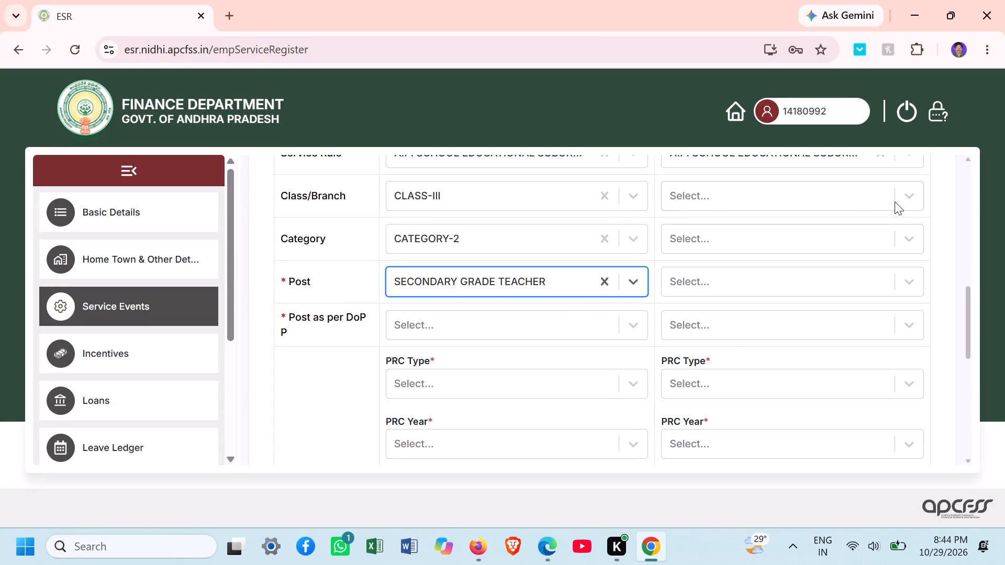
Set the To position to CLASS-I, CATEGORY-1 (E), with SCHOOL ASSISTANT (ENGLISH) as the Post.
left_click(909, 191)
left_click(778, 265)
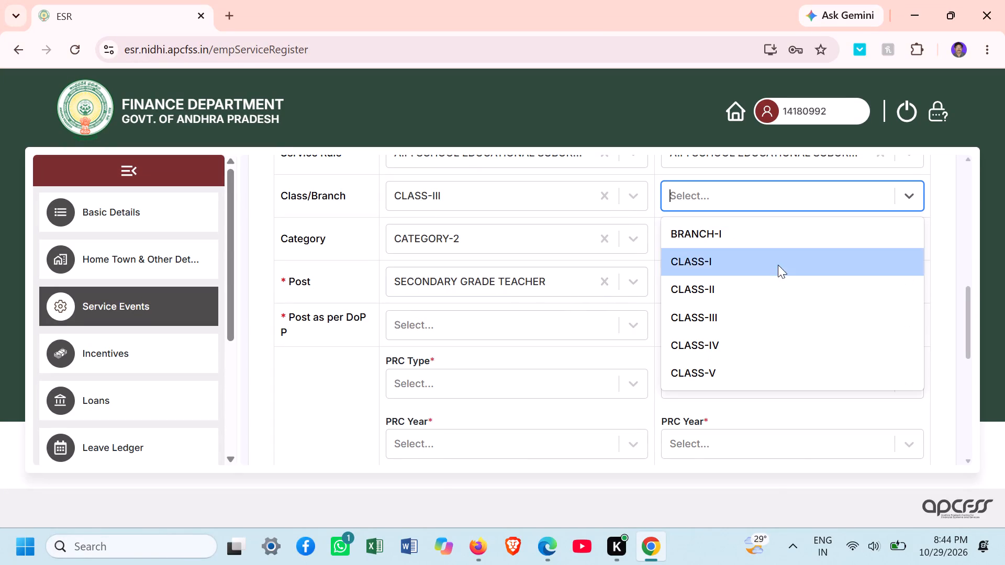
left_click(786, 246)
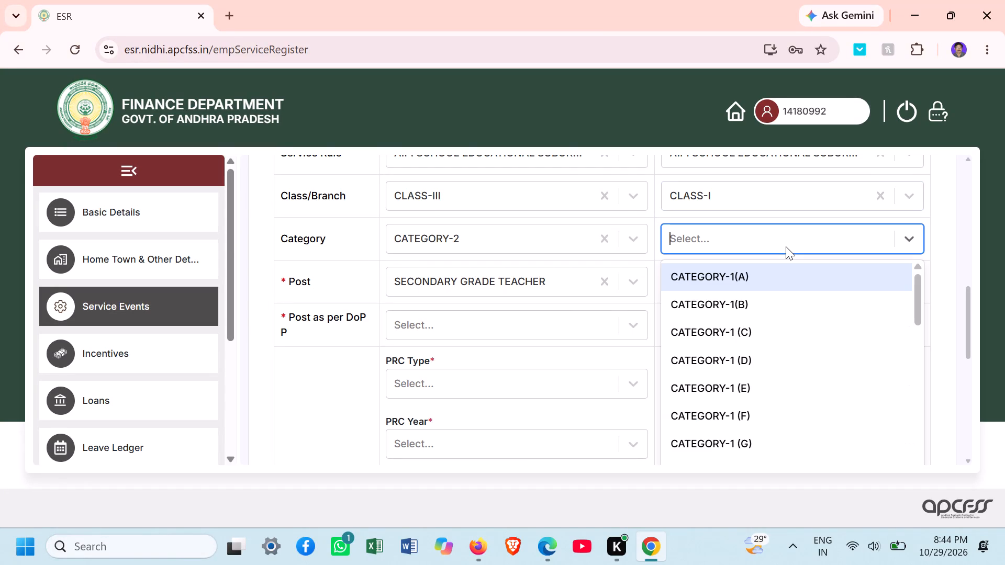
left_click(736, 381)
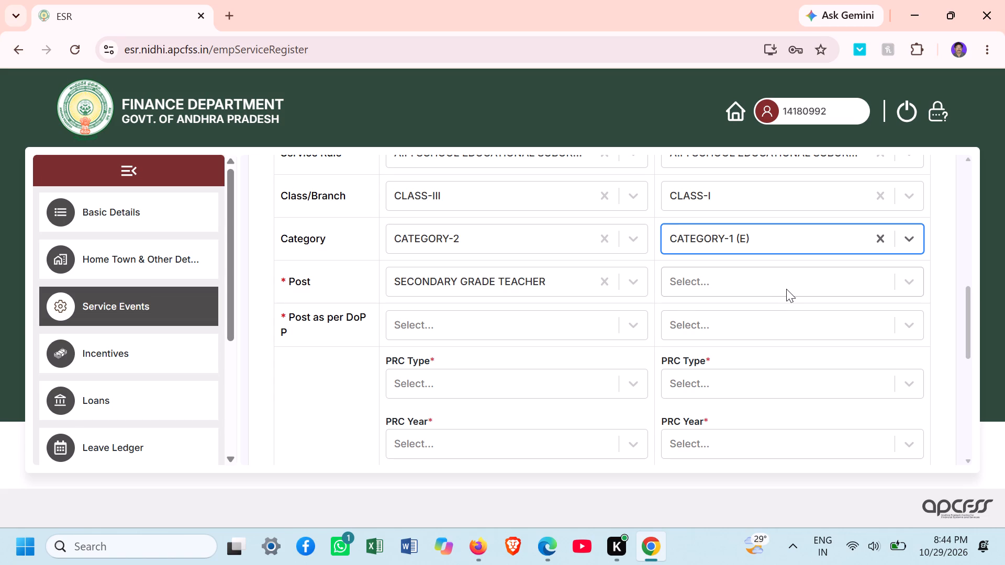
left_click(786, 288)
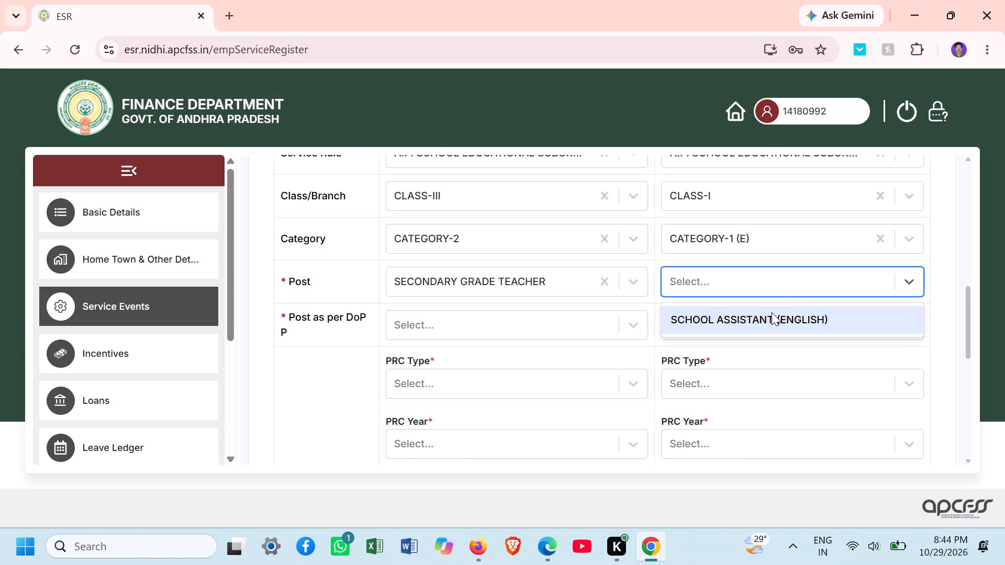
left_click(762, 323)
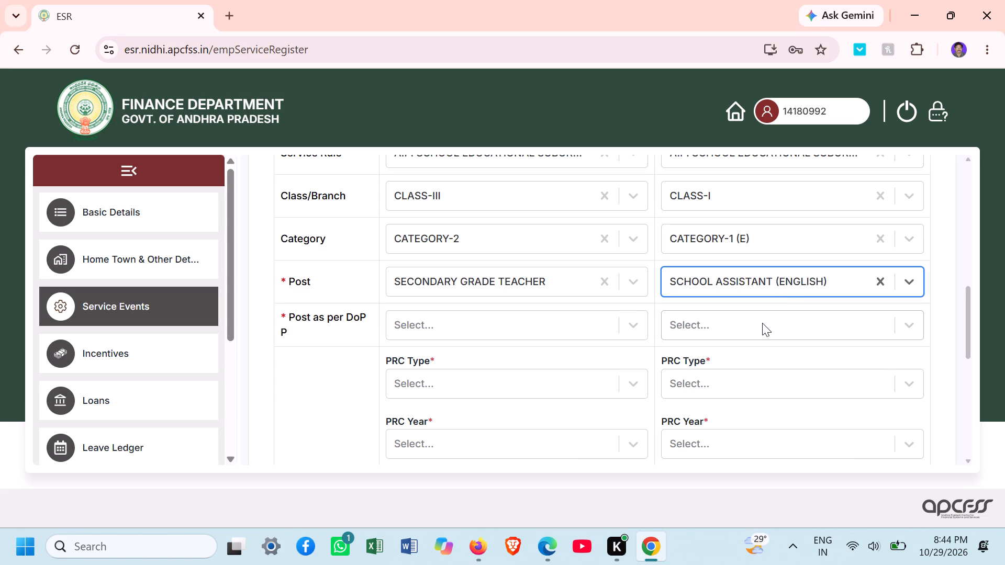
Set both the From and To Post as per DoPP to Mandal Educational Officer I.
left_click(628, 329)
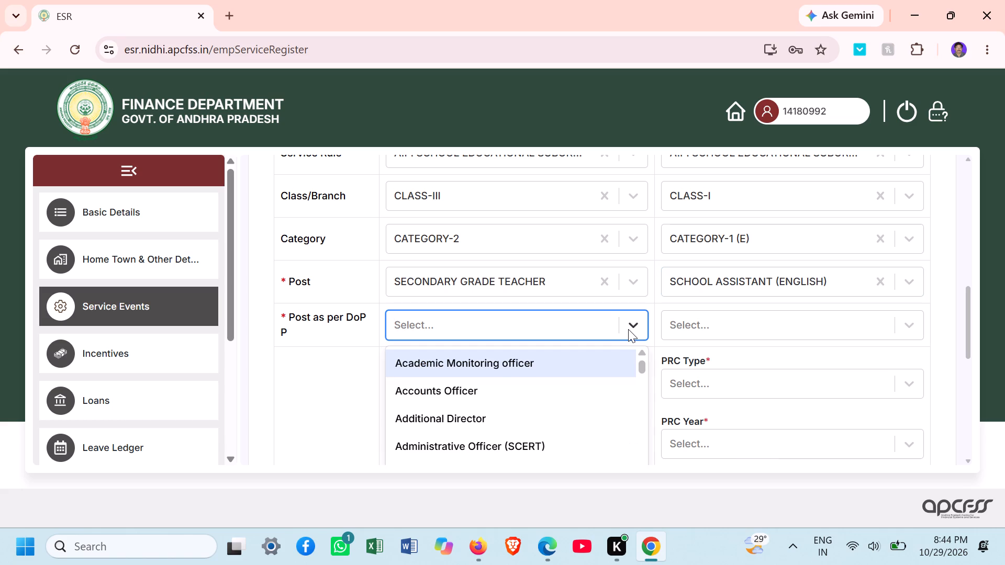
key("m")
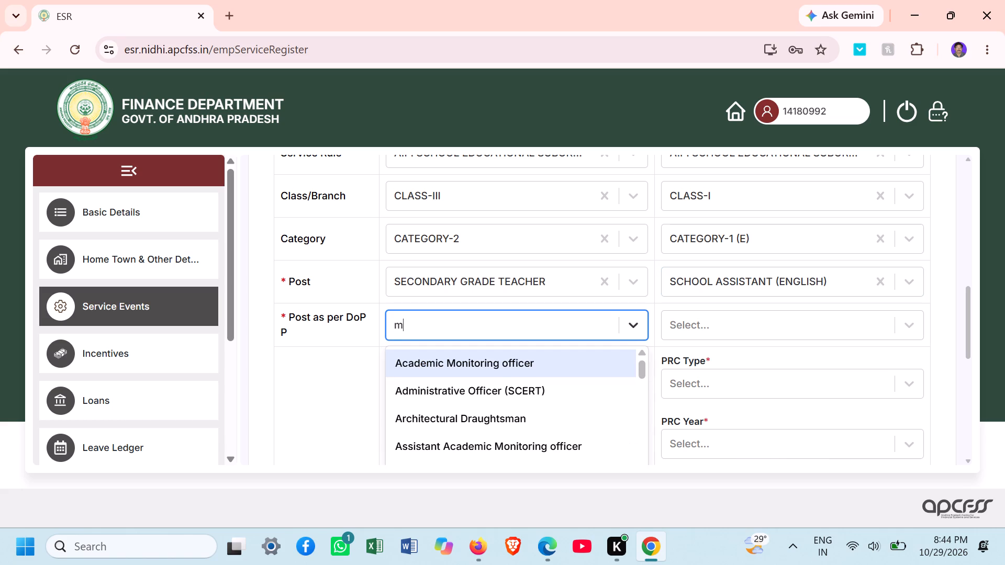
key("a")
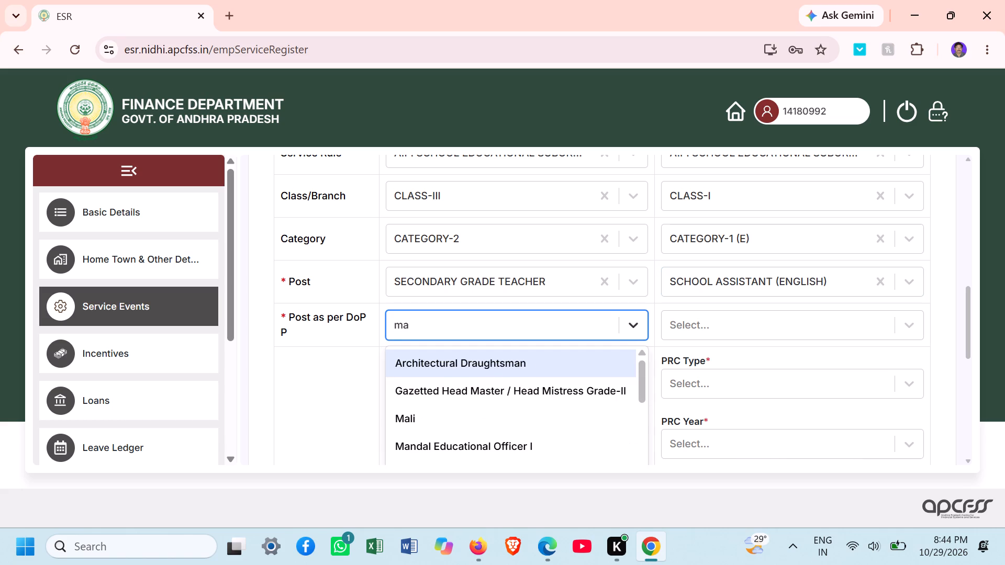
key("n")
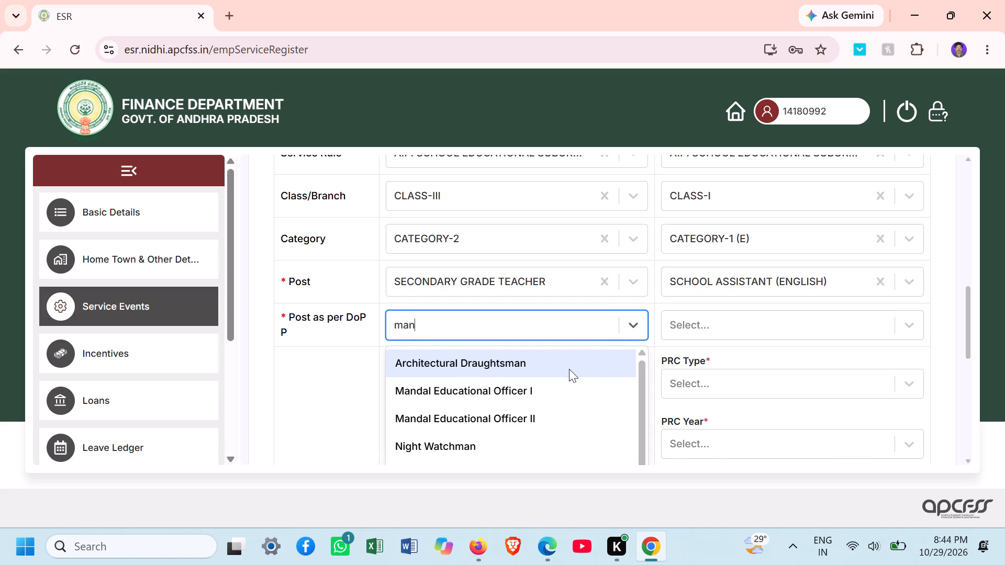
left_click(557, 385)
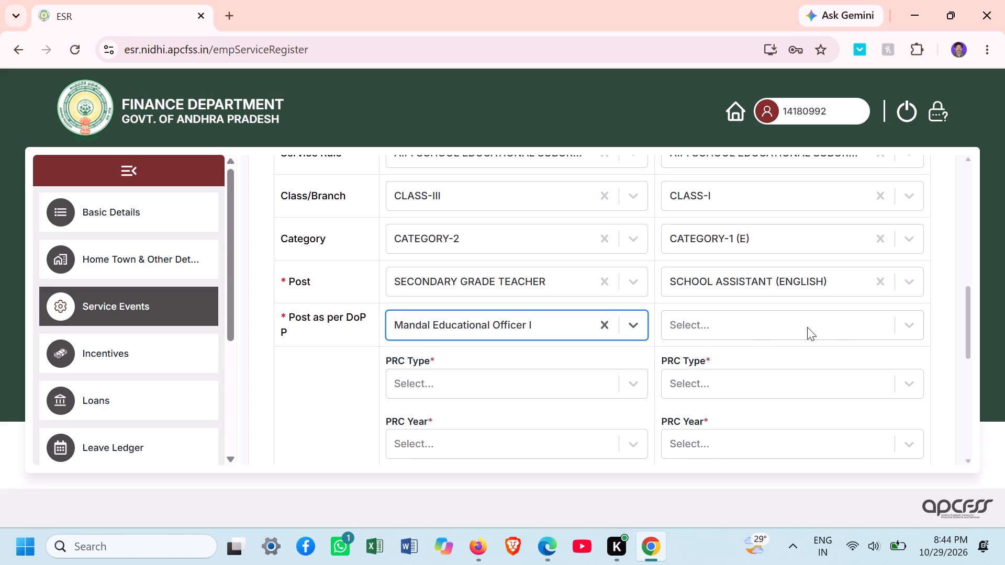
left_click(903, 326)
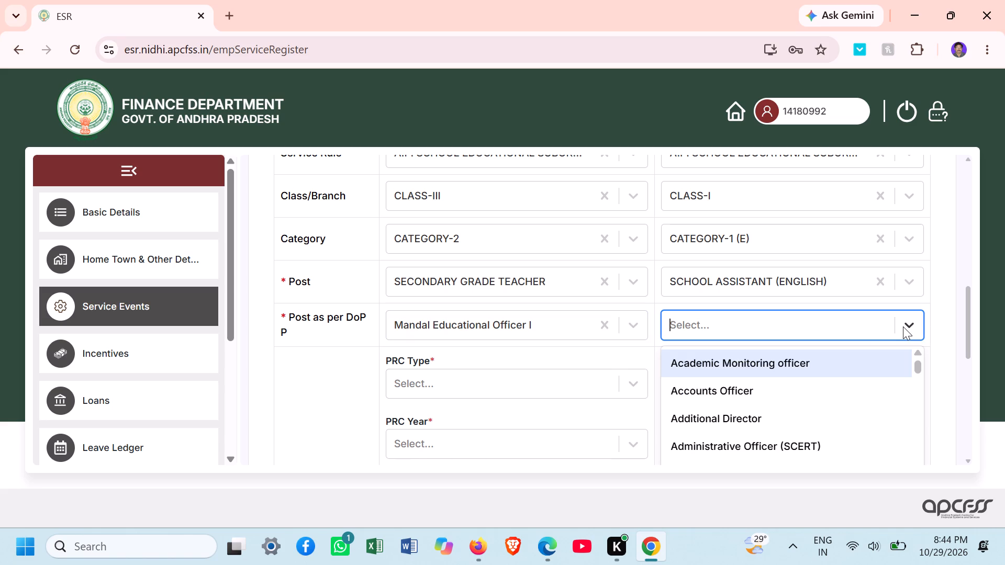
type("mand")
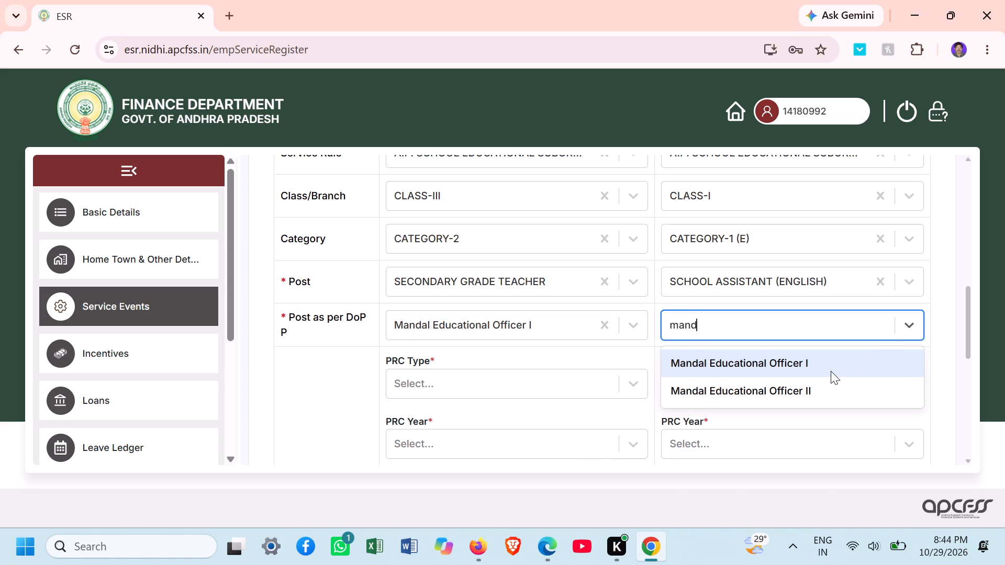
left_click(831, 371)
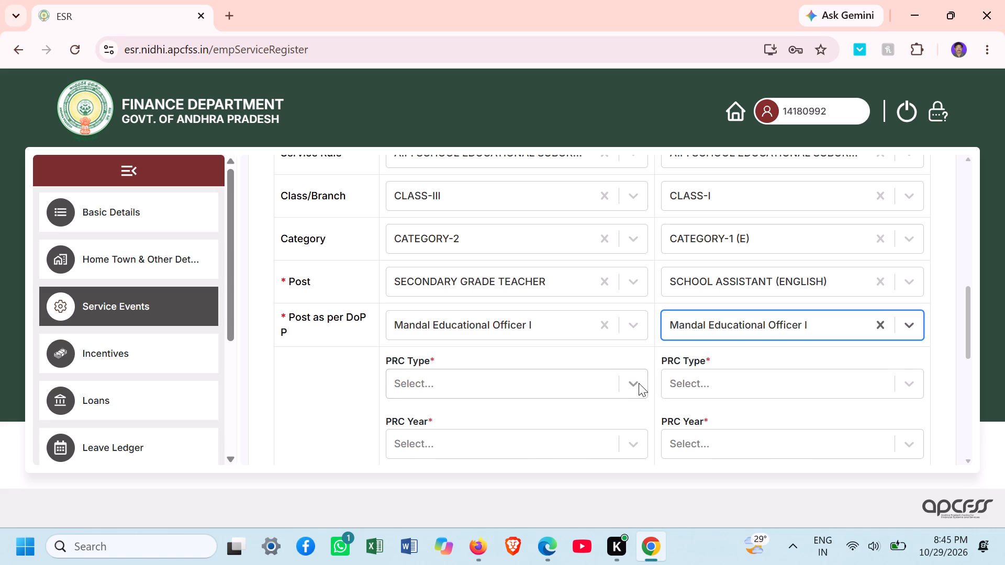
Set the Time Scale PRC Type to State and PRC Year to 2022 for both the From and To positions.
left_click(639, 383)
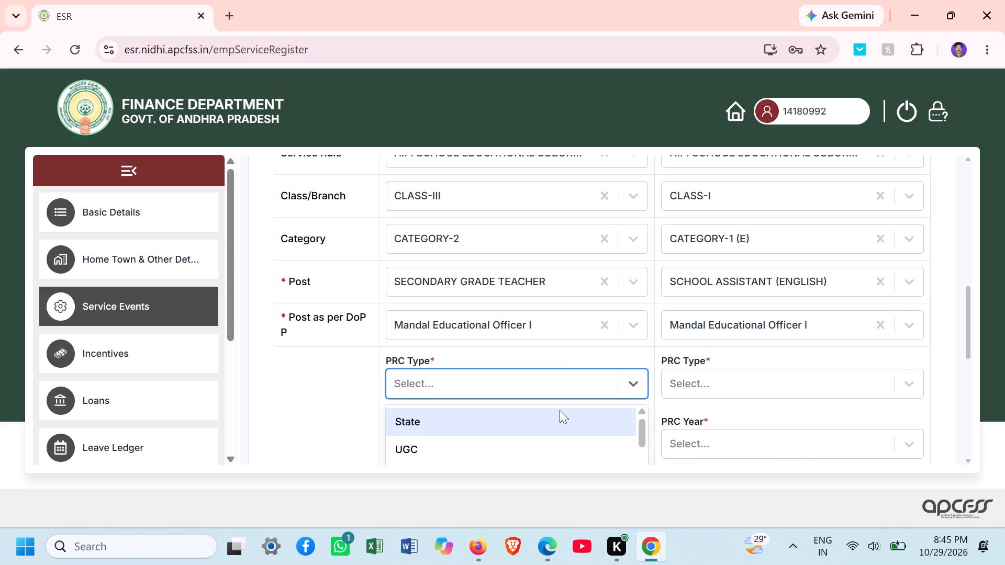
left_click(550, 420)
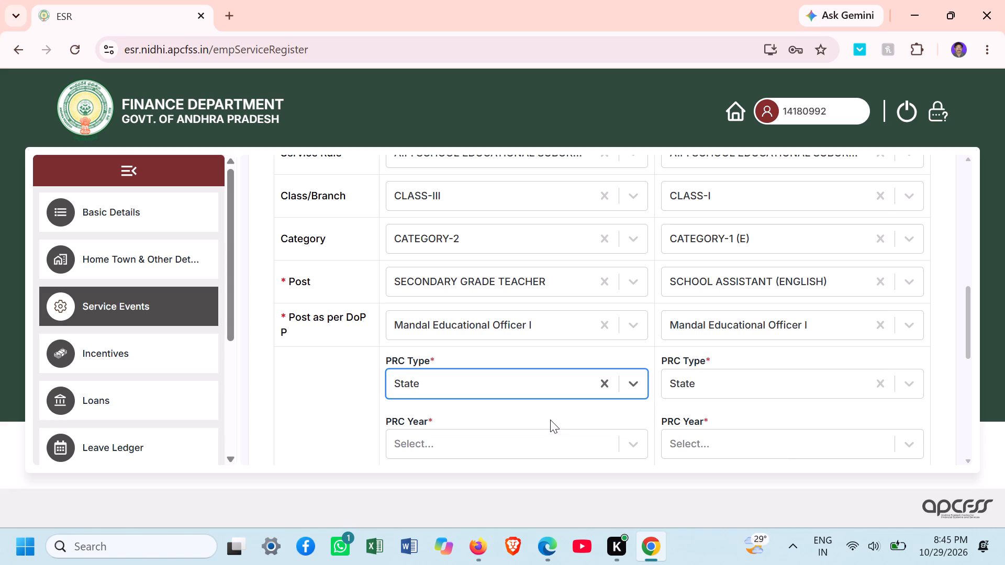
left_click(820, 380)
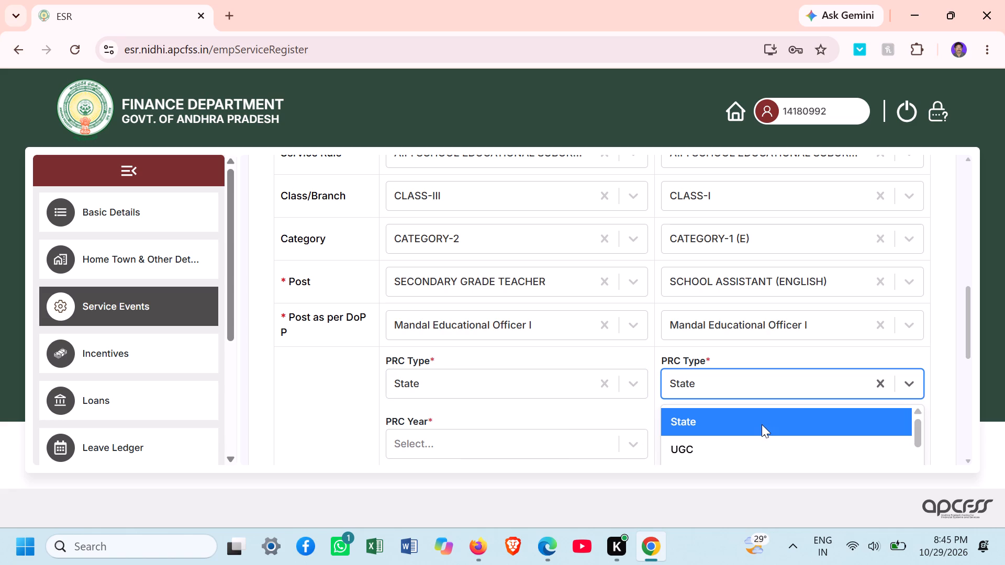
left_click(762, 422)
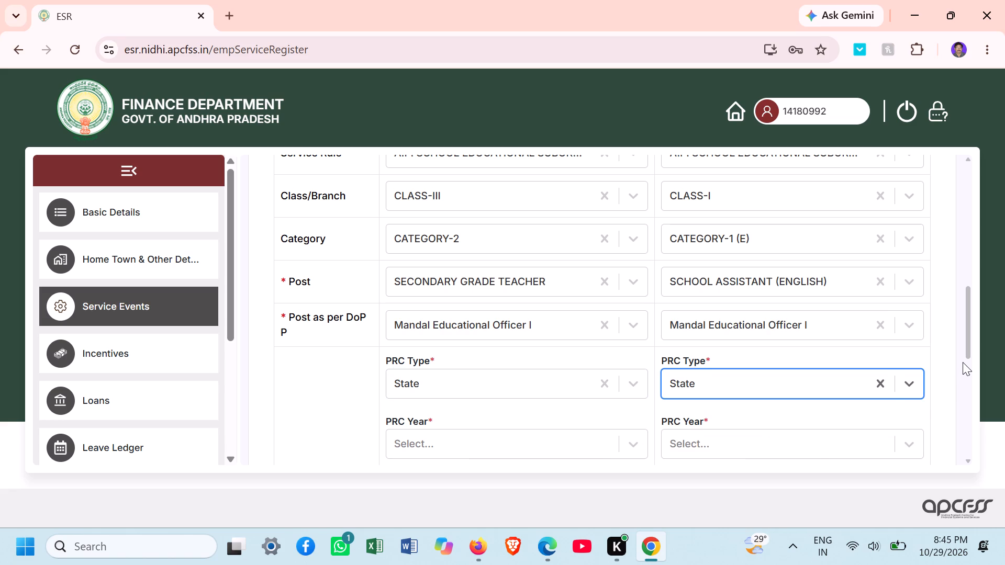
left_click_drag(967, 348, 964, 392)
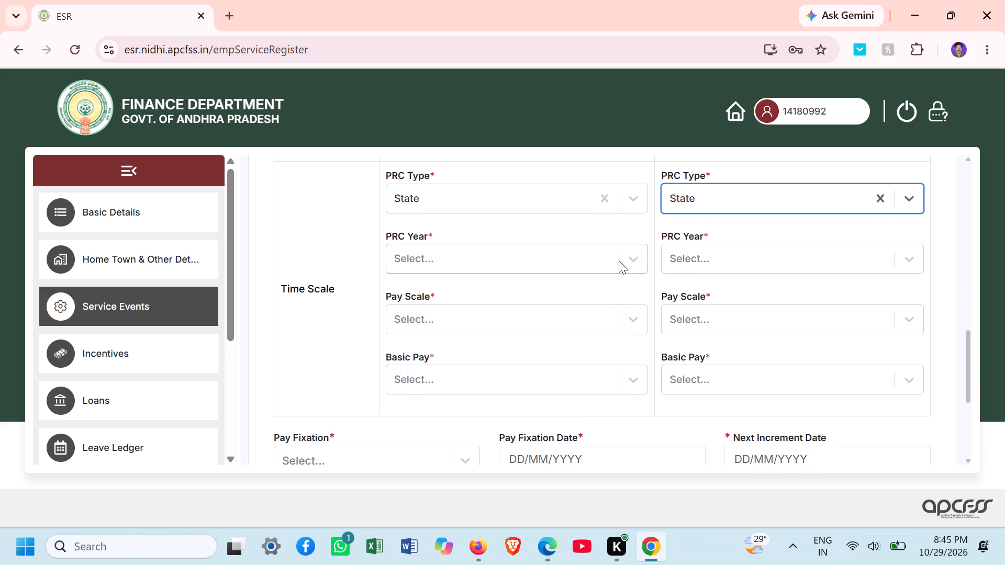
left_click(630, 264)
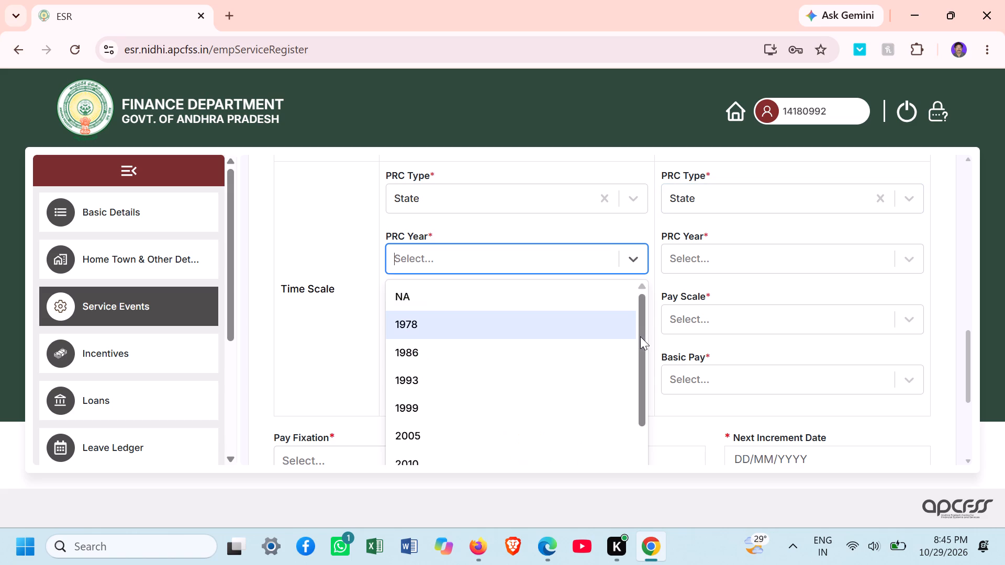
left_click_drag(641, 342, 643, 367)
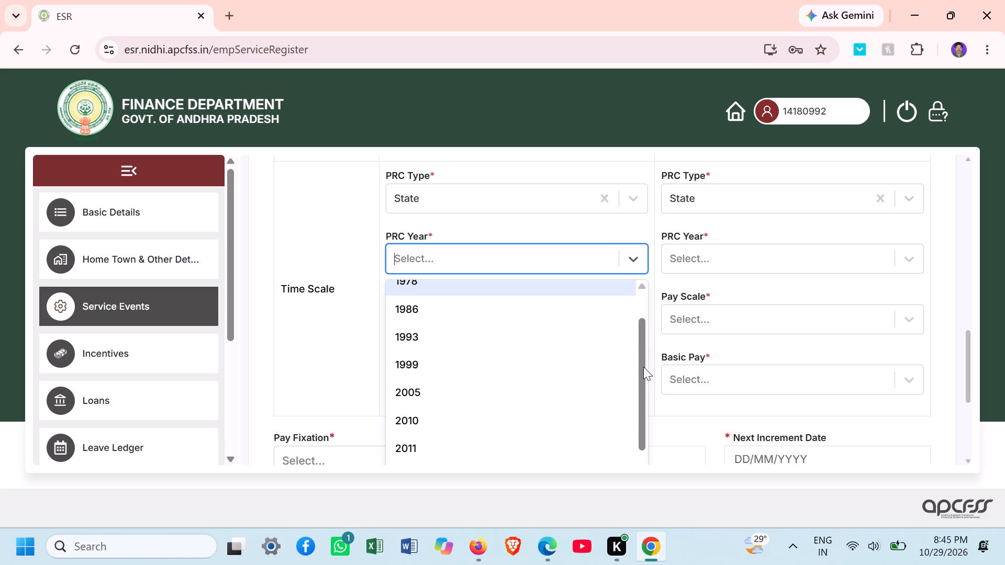
left_click_drag(643, 367, 645, 387)
left_click_drag(645, 387, 644, 407)
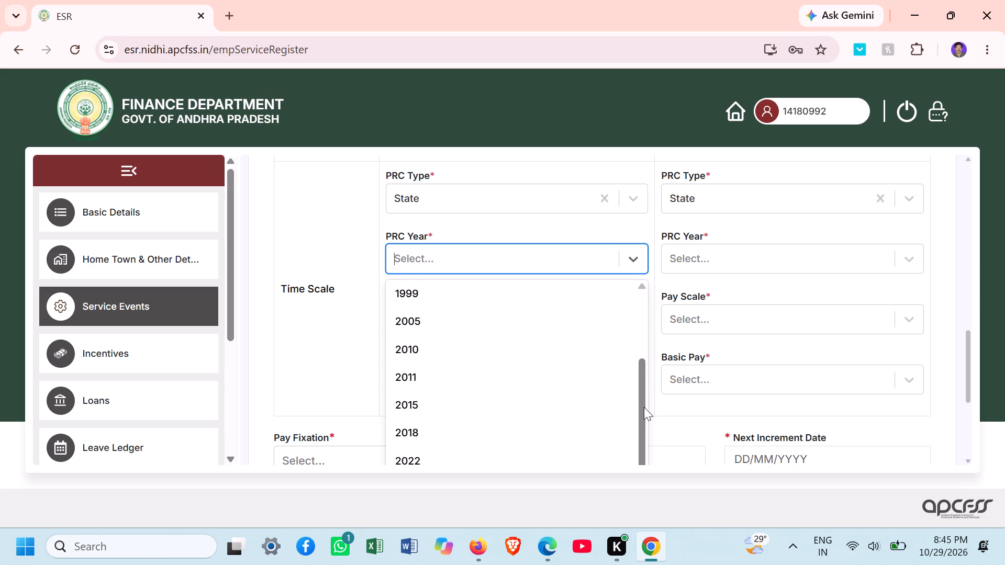
left_click_drag(644, 407, 644, 426)
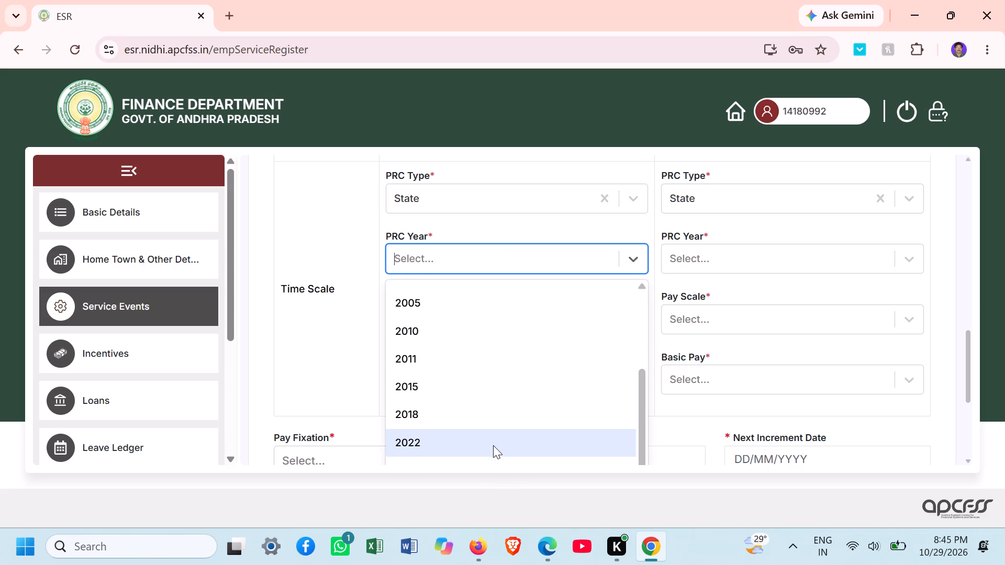
left_click(493, 445)
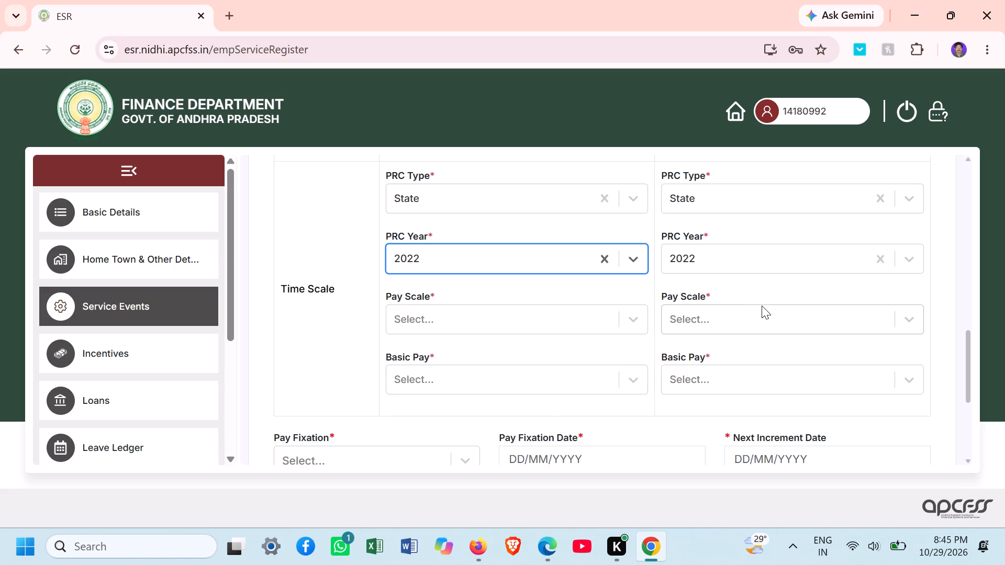
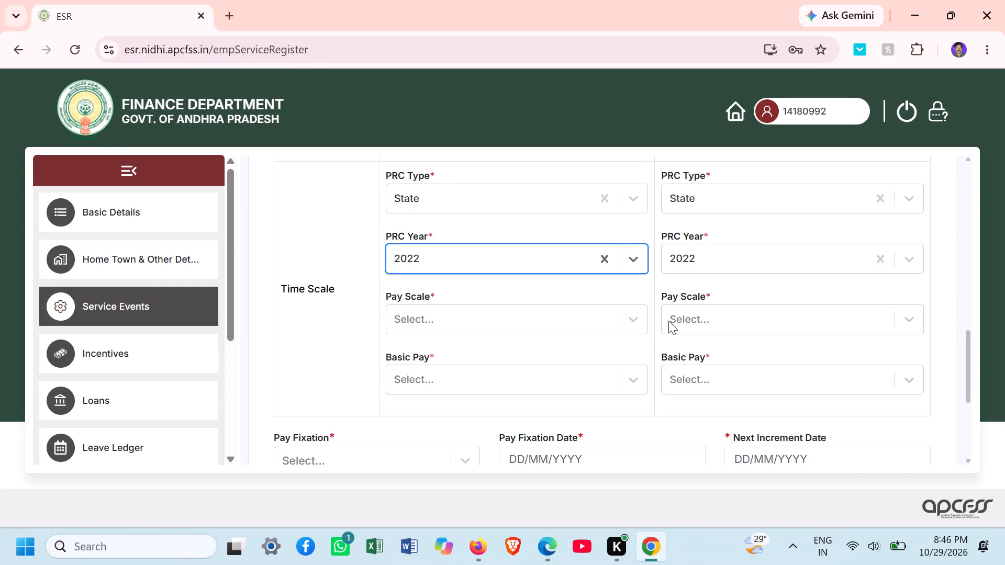
left_click(635, 324)
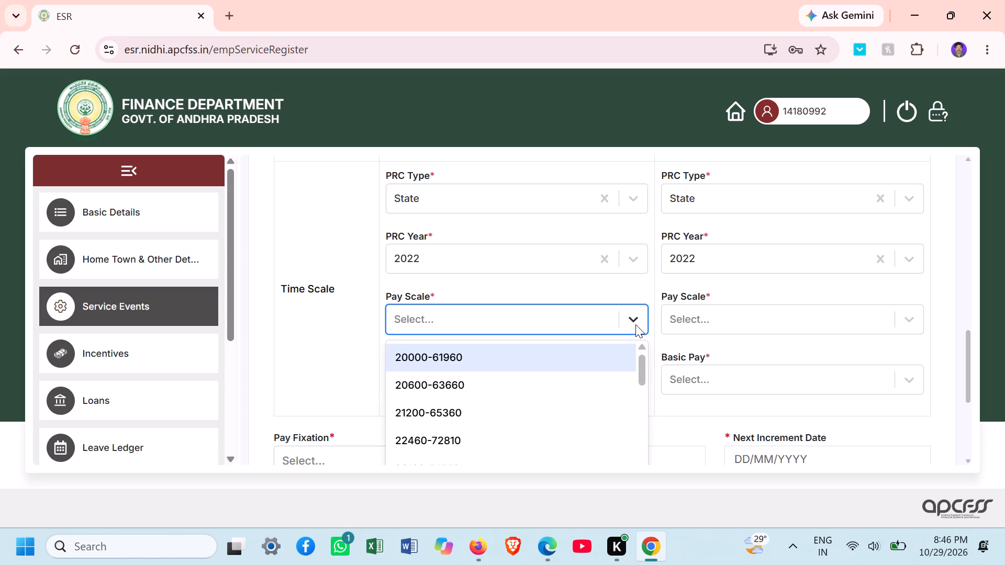
left_click(641, 425)
left_click(641, 425)
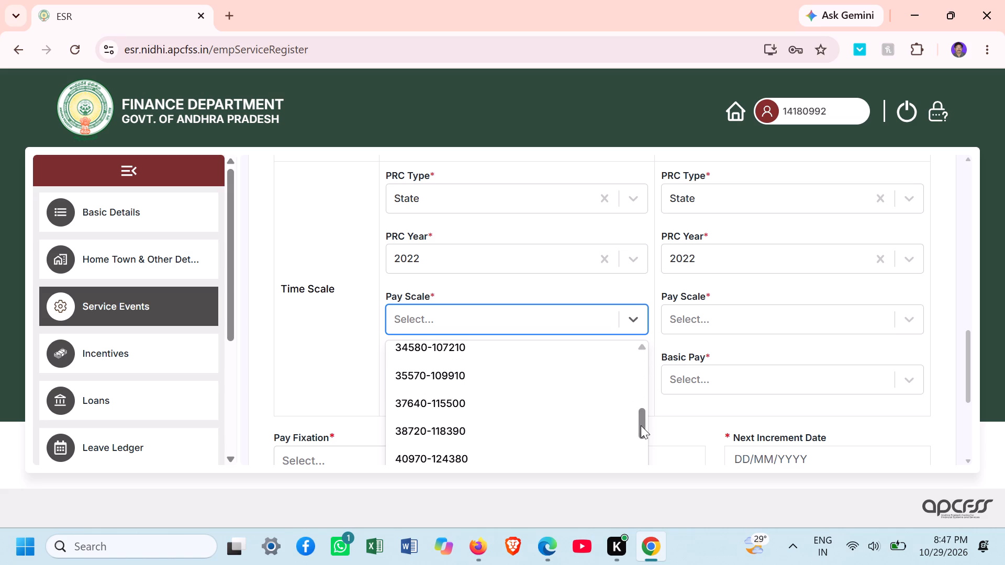
left_click(642, 440)
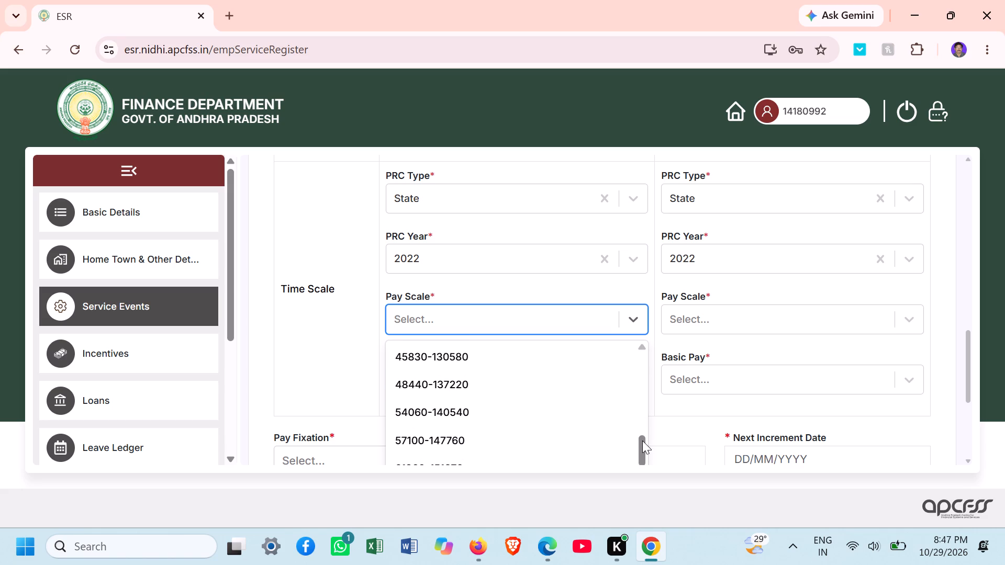
left_click(644, 351)
left_click(534, 358)
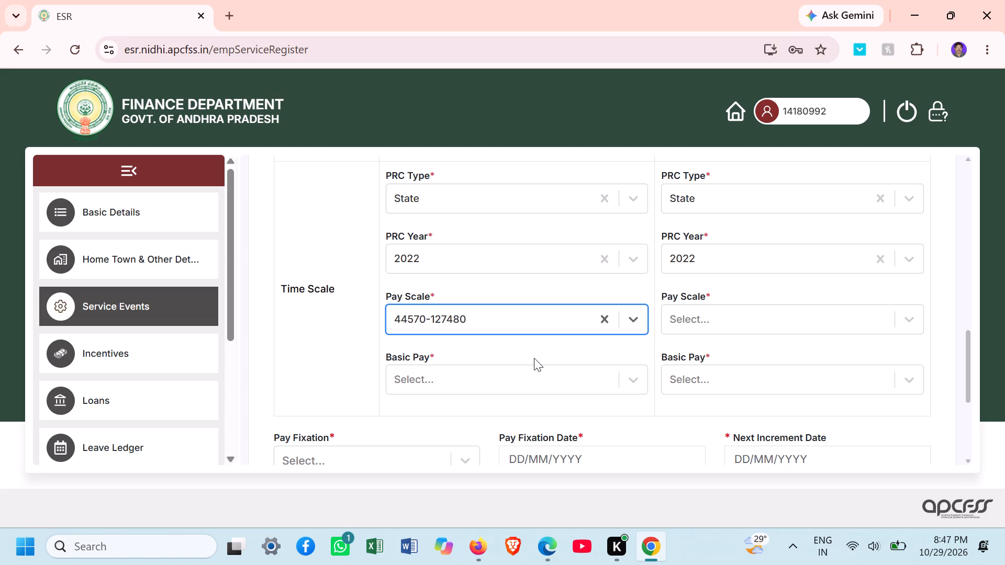
left_click(909, 316)
triple_click(920, 440)
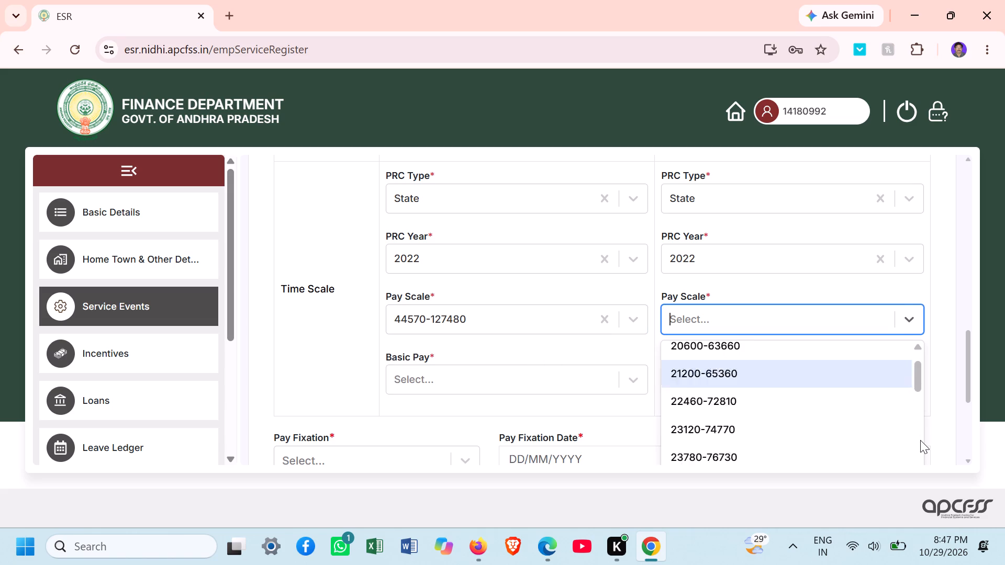
left_click(920, 440)
left_click(920, 440)
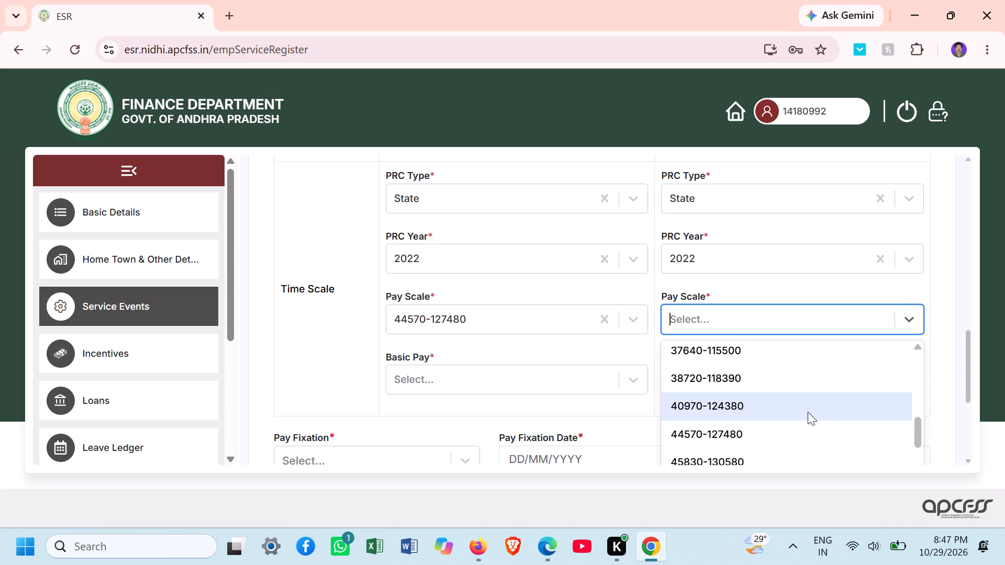
left_click(782, 427)
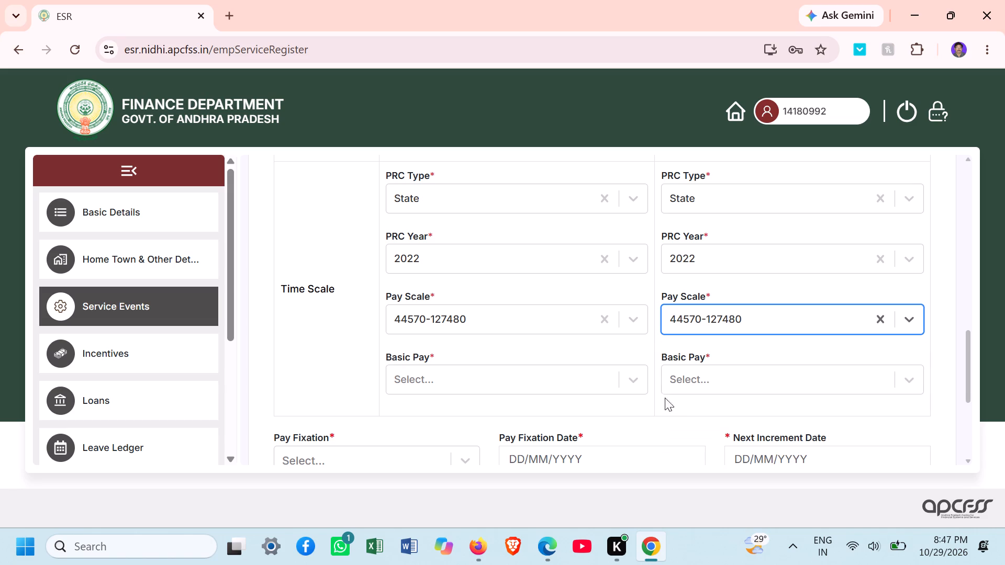
Set the From position's Basic Pay to 69020.
left_click(628, 377)
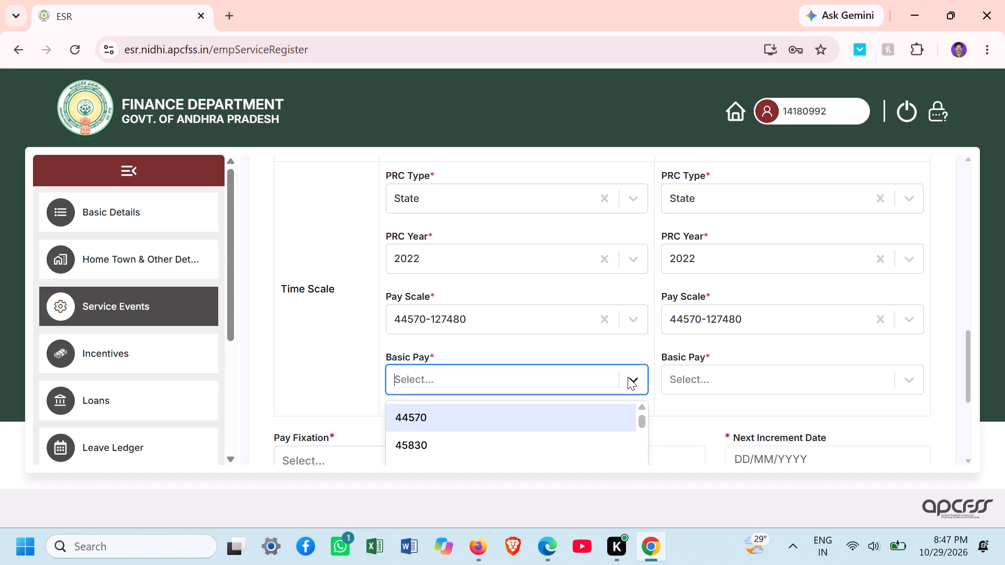
left_click(646, 445)
left_click(646, 445)
left_click(646, 445)
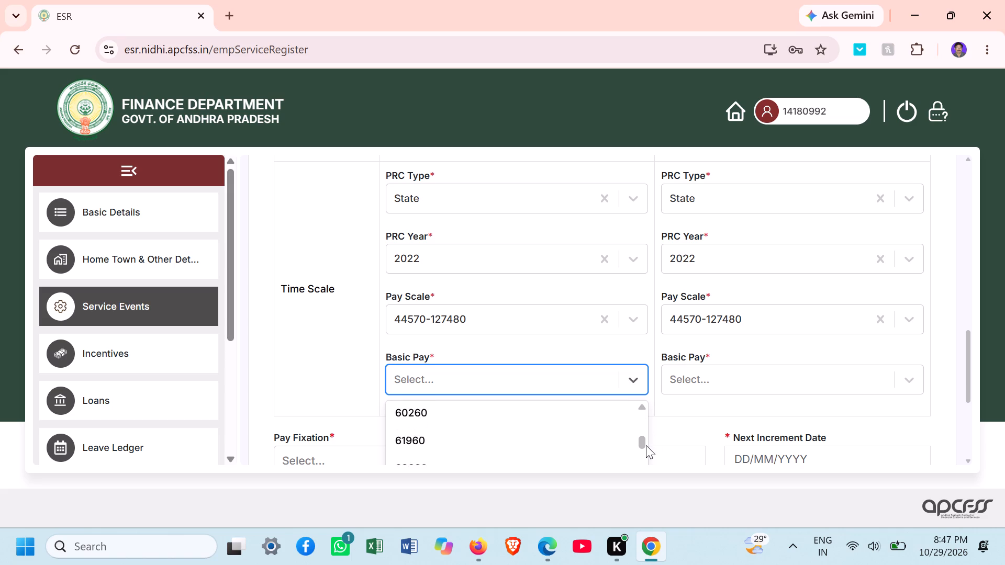
left_click(646, 460)
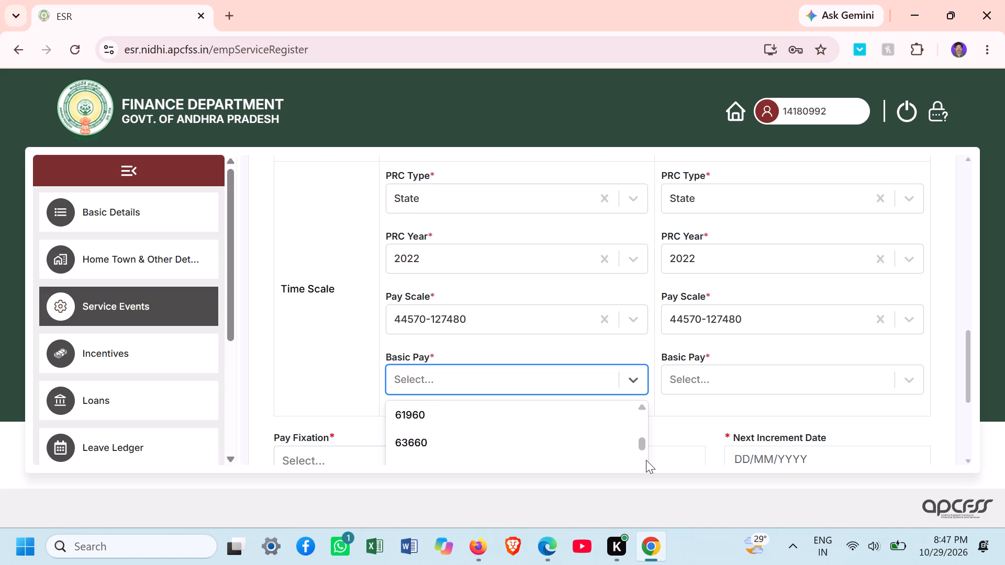
left_click(550, 432)
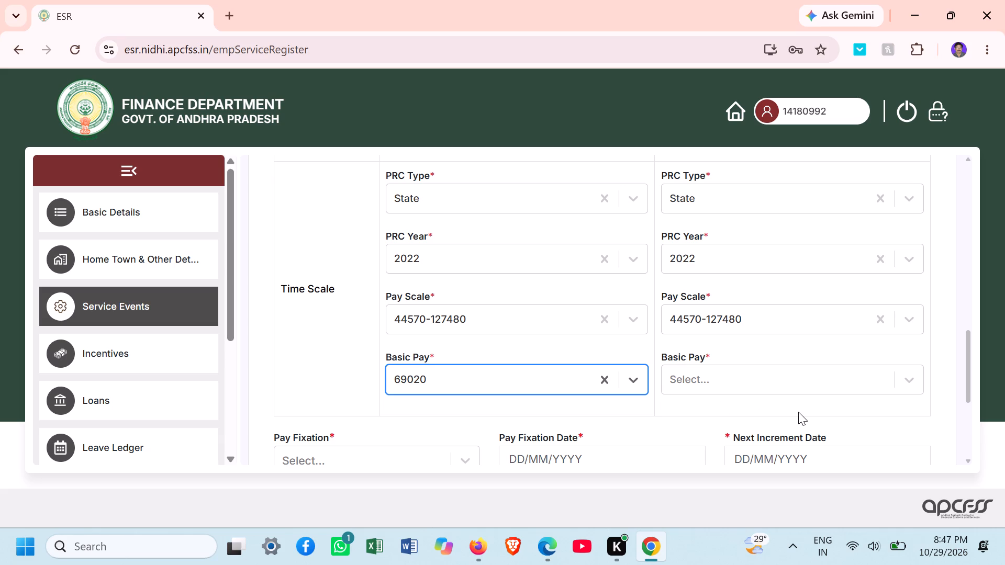
Set the To position's Basic Pay to 70850.
left_click(911, 379)
double_click(920, 450)
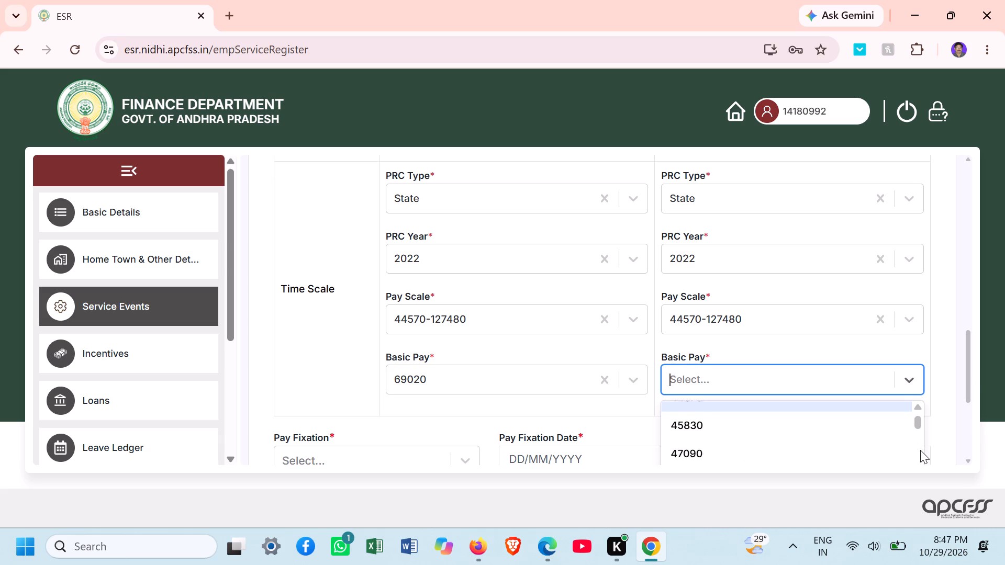
double_click(920, 450)
left_click(920, 450)
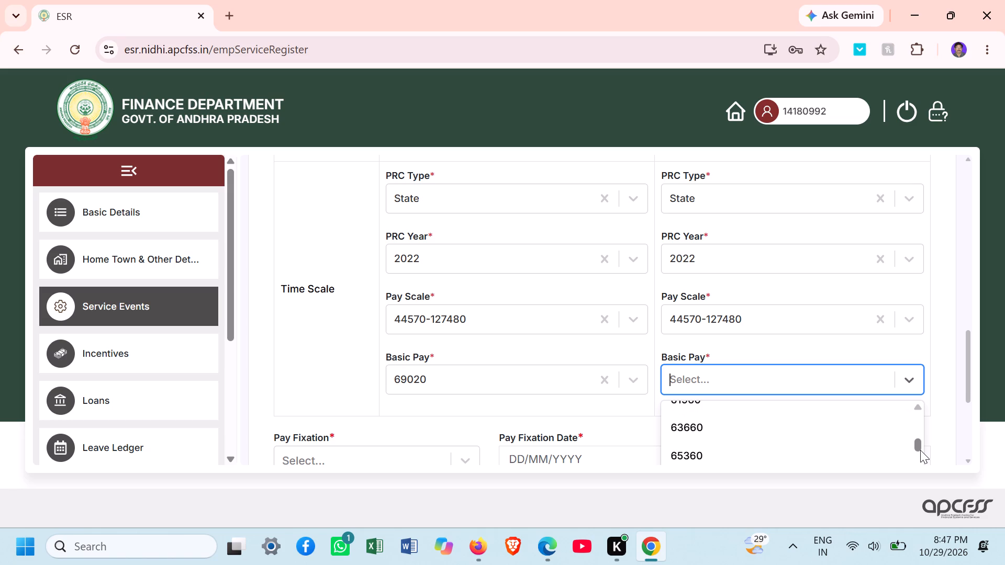
left_click(921, 453)
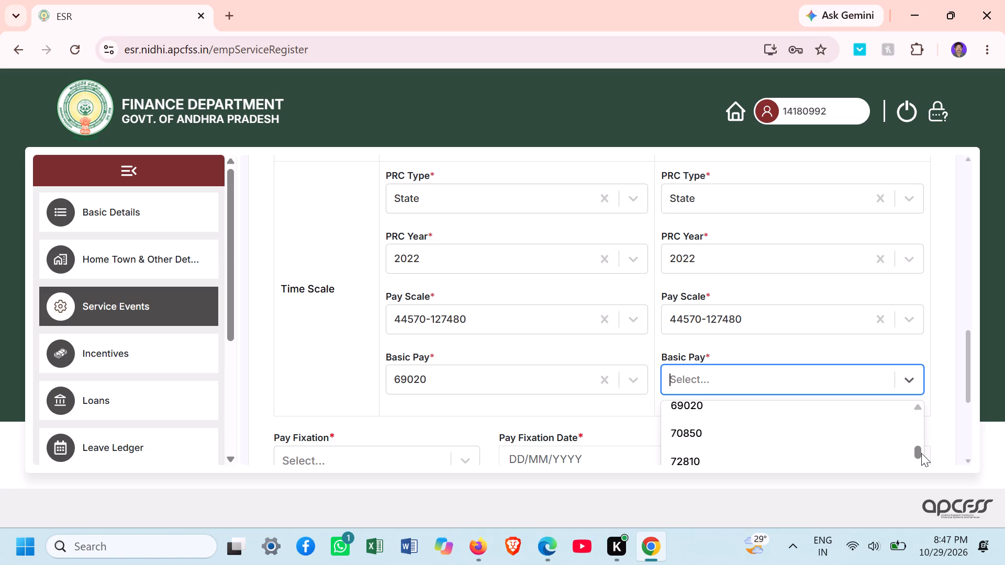
left_click(917, 462)
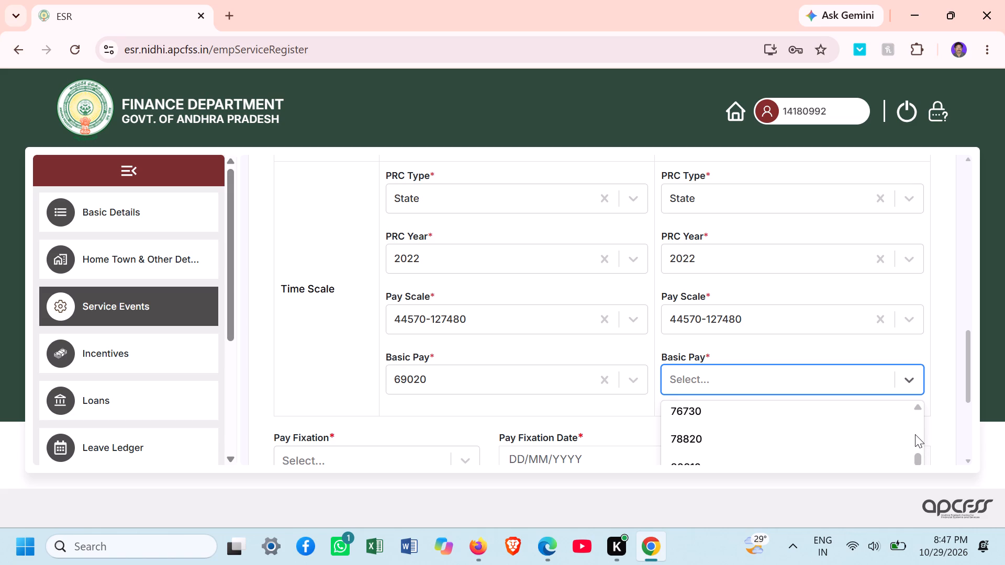
left_click(917, 410)
left_click(917, 410)
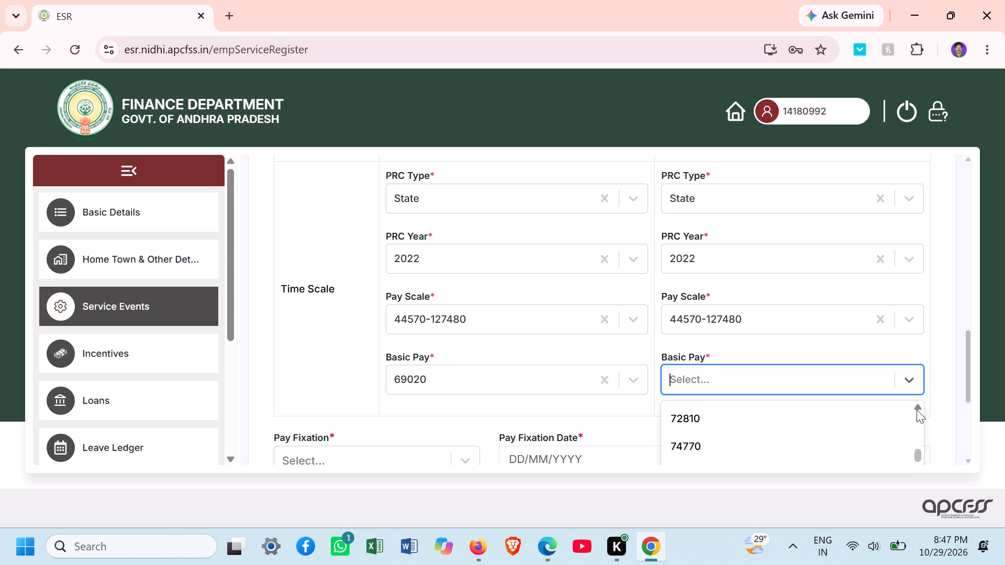
left_click(917, 410)
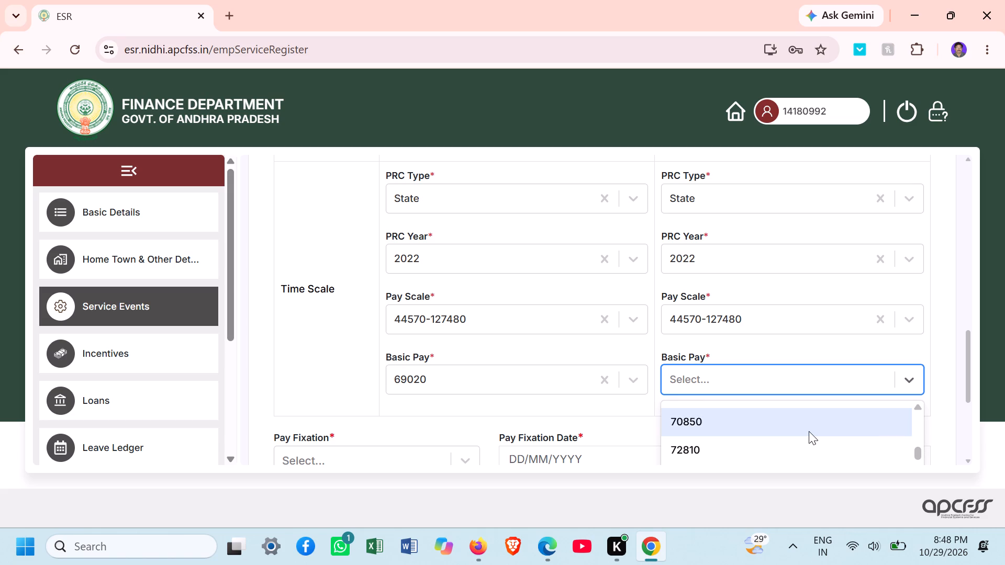
left_click(809, 431)
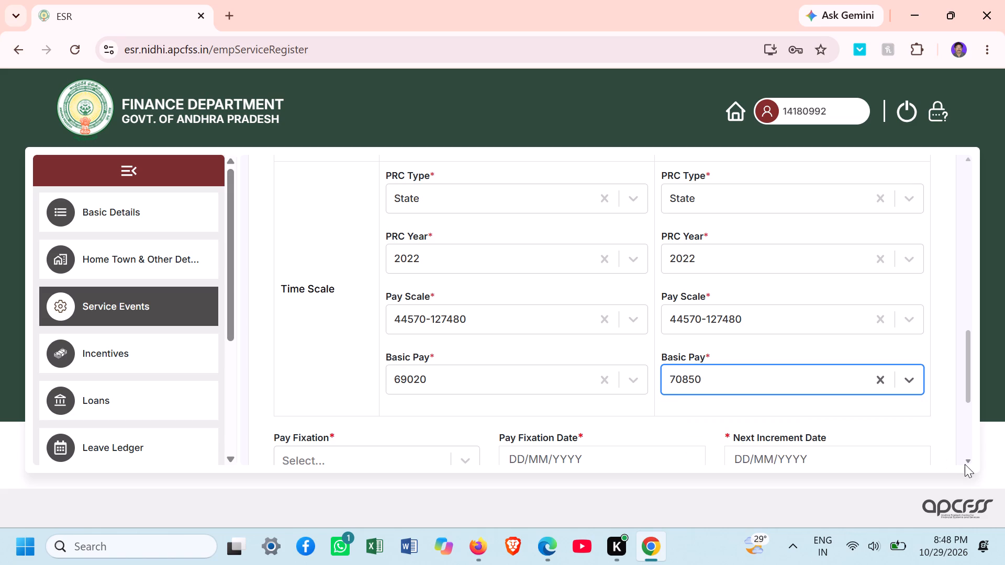
Set the Pay Fixation rule to FR 22(a)(i) with a Pay Fixation Date of 10/06/2023.
triple_click(969, 460)
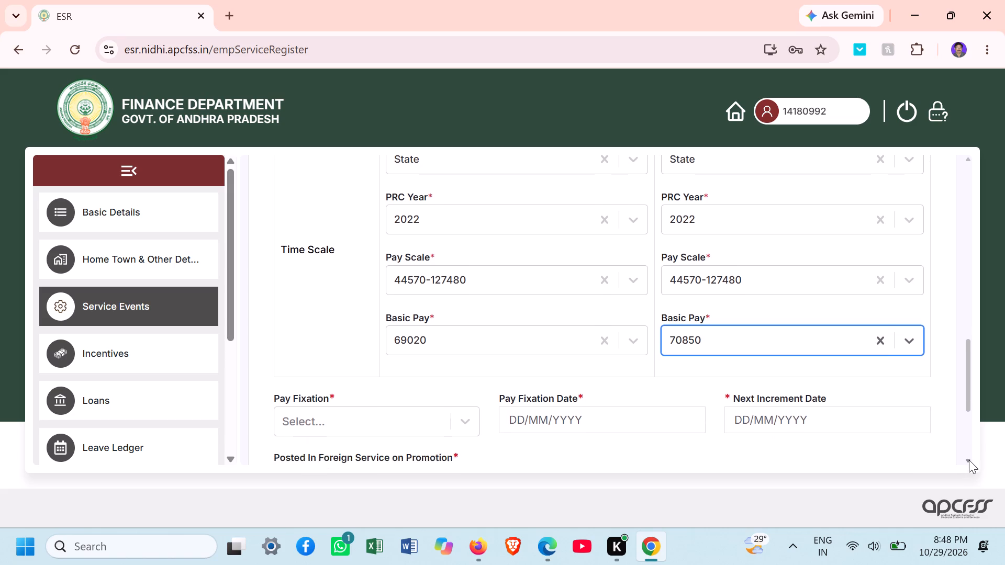
double_click(969, 460)
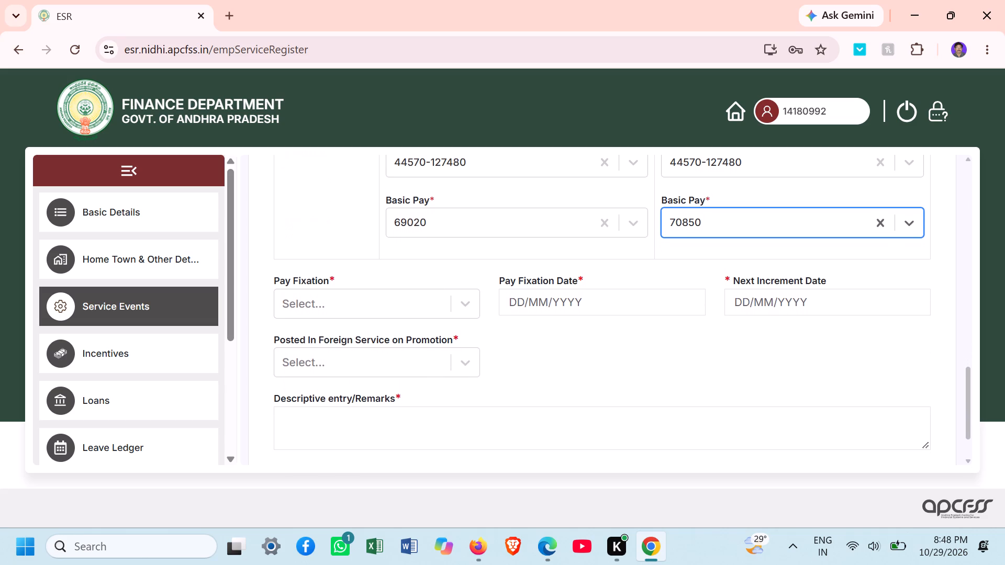
left_click(466, 301)
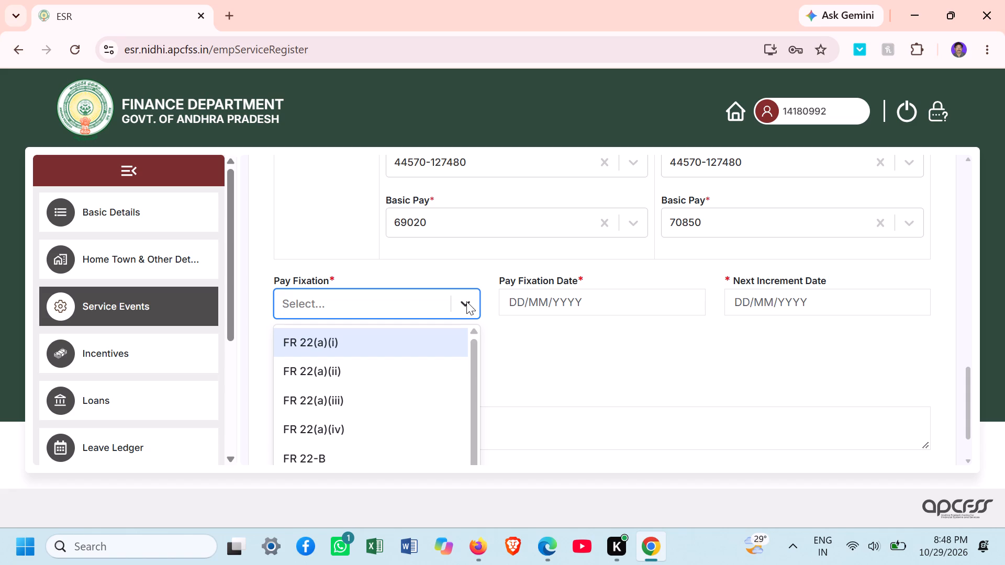
left_click(390, 338)
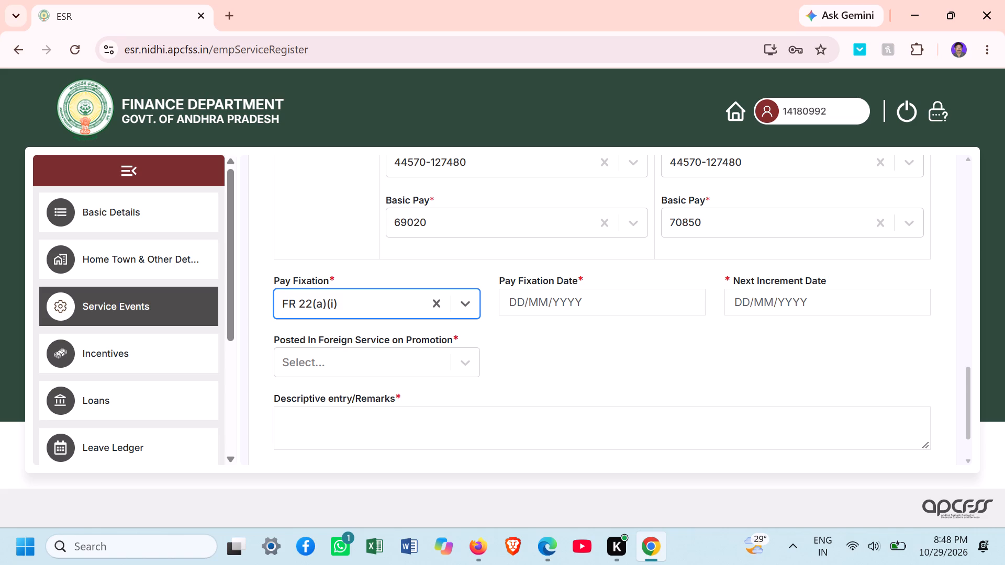
left_click(566, 302)
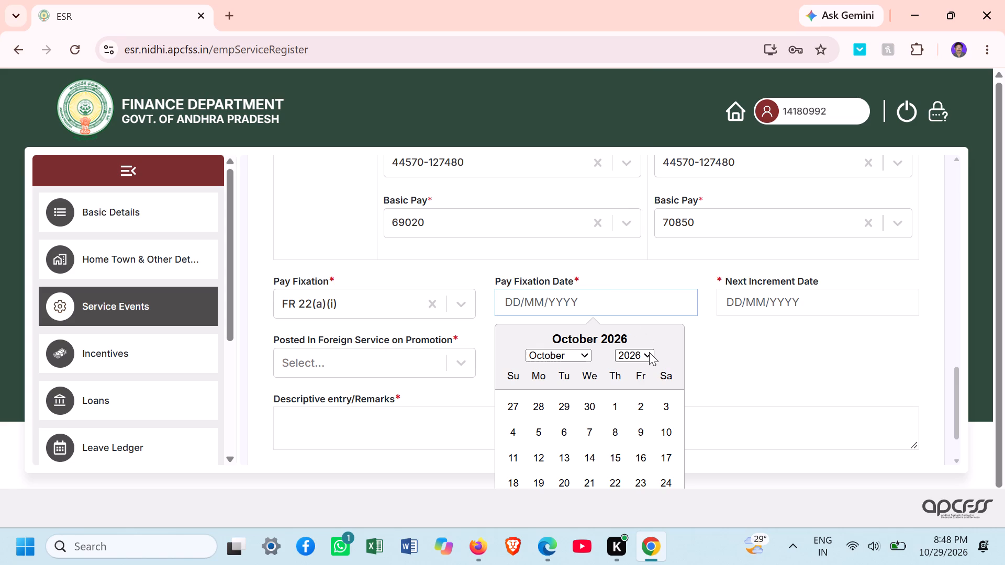
left_click(649, 352)
left_click(634, 346)
left_click(584, 360)
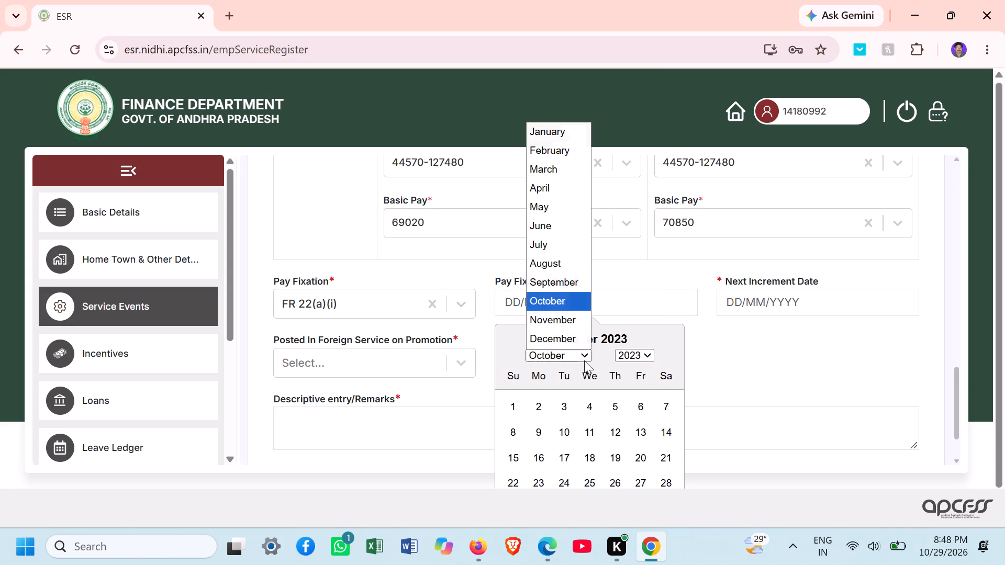
left_click(550, 232)
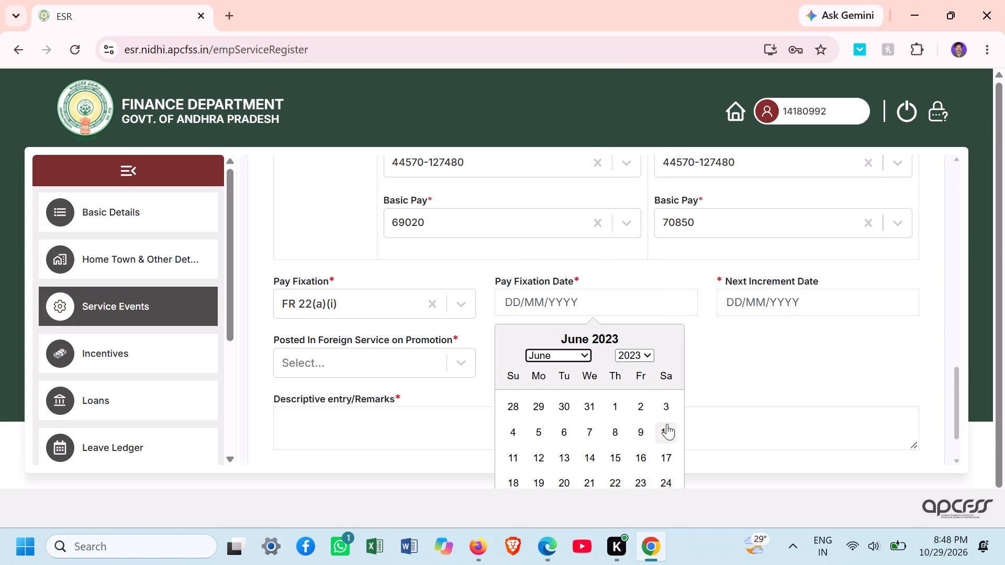
left_click(667, 424)
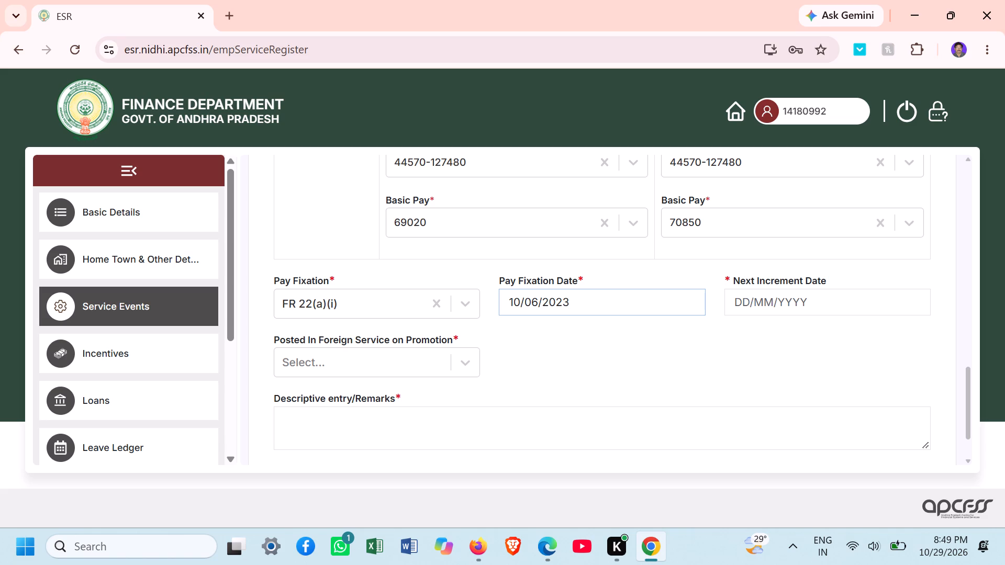
Set the Next Increment Date to 01/08/2023.
left_click(797, 298)
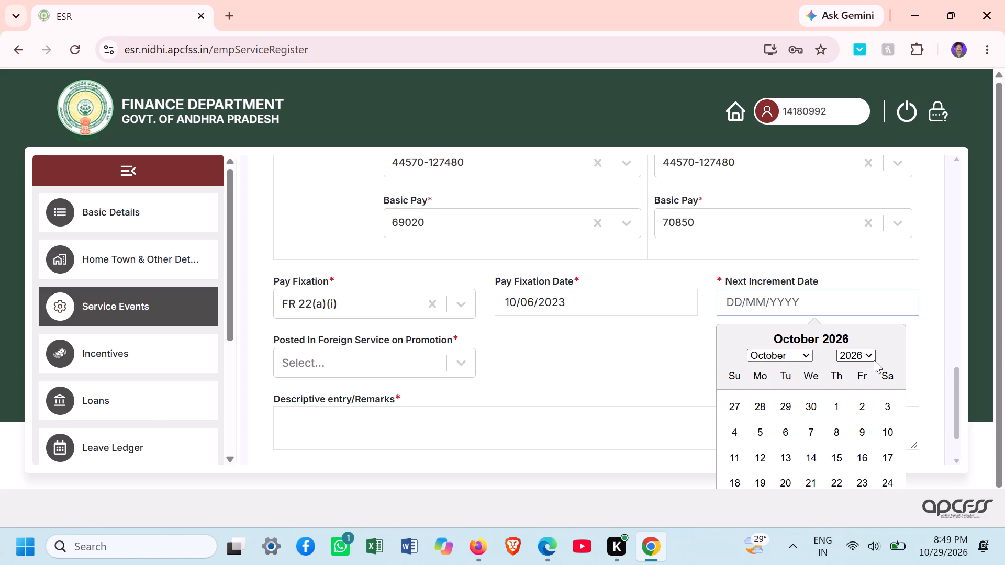
left_click(870, 352)
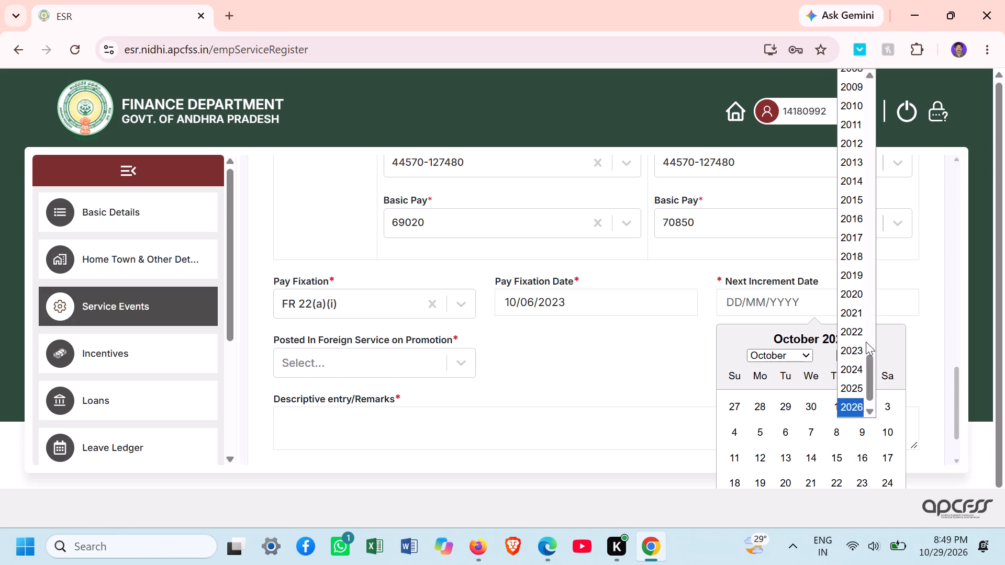
left_click(855, 348)
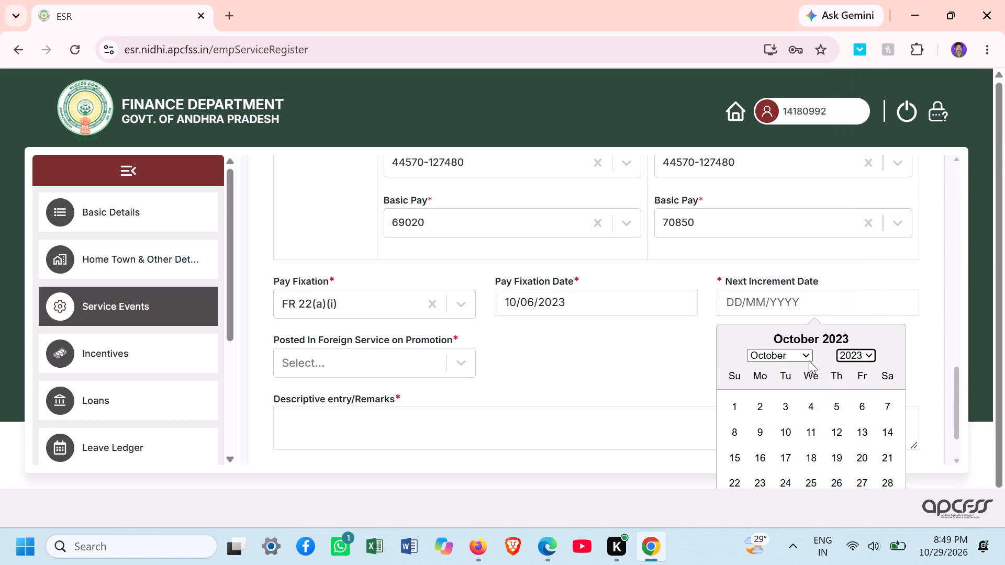
left_click(806, 353)
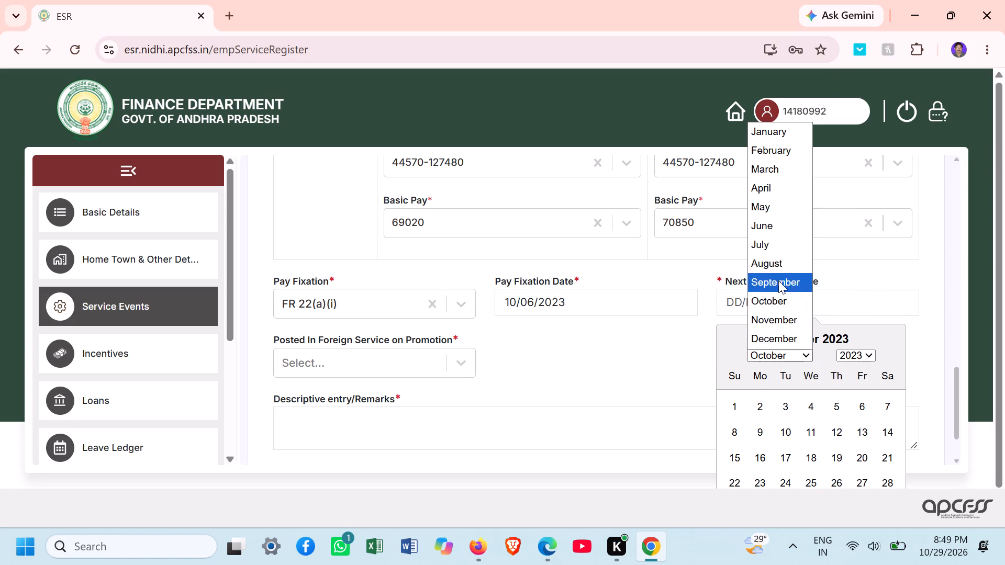
left_click(776, 266)
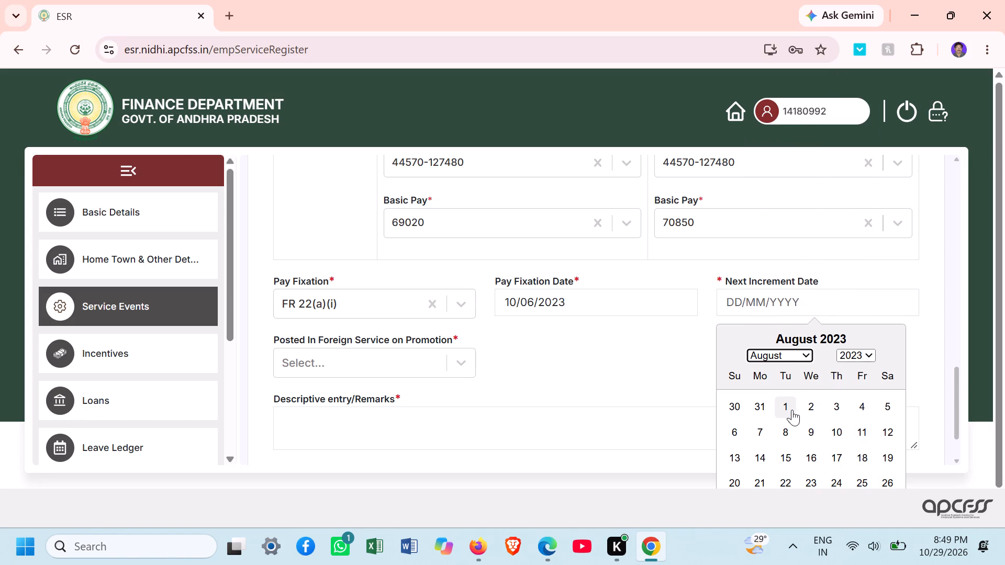
left_click(792, 409)
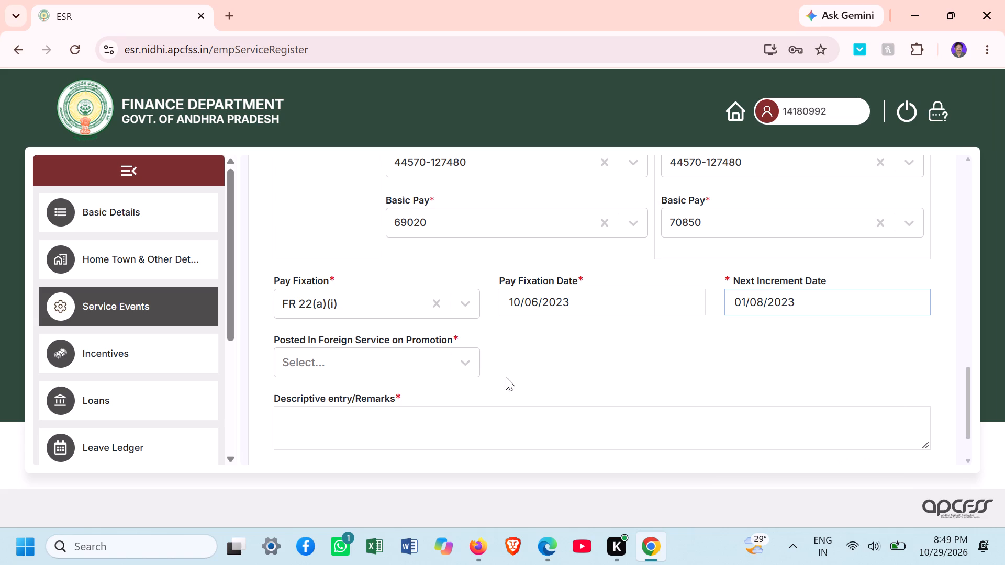
Set Posted In Foreign Service on Promotion to NO.
left_click(468, 365)
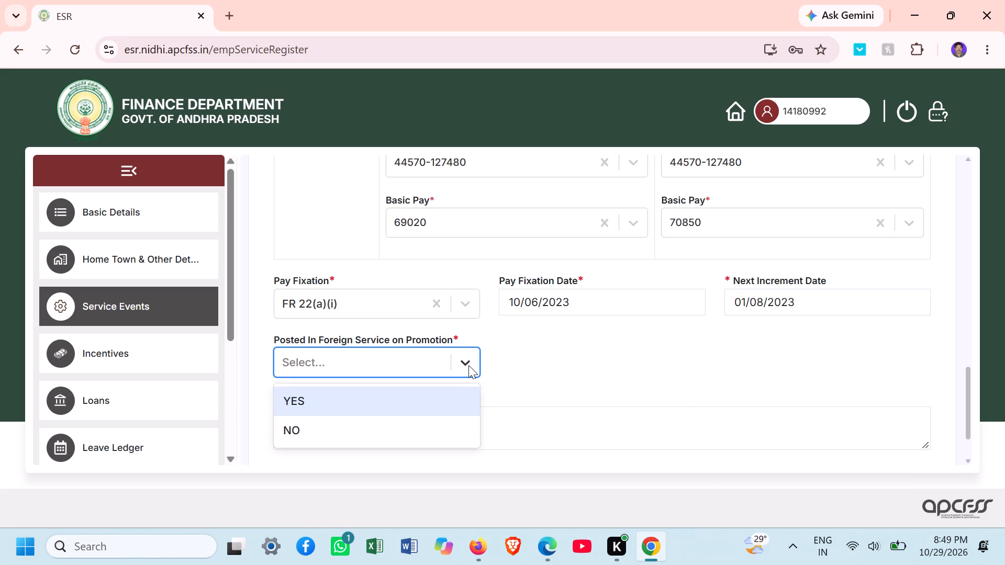
left_click(405, 434)
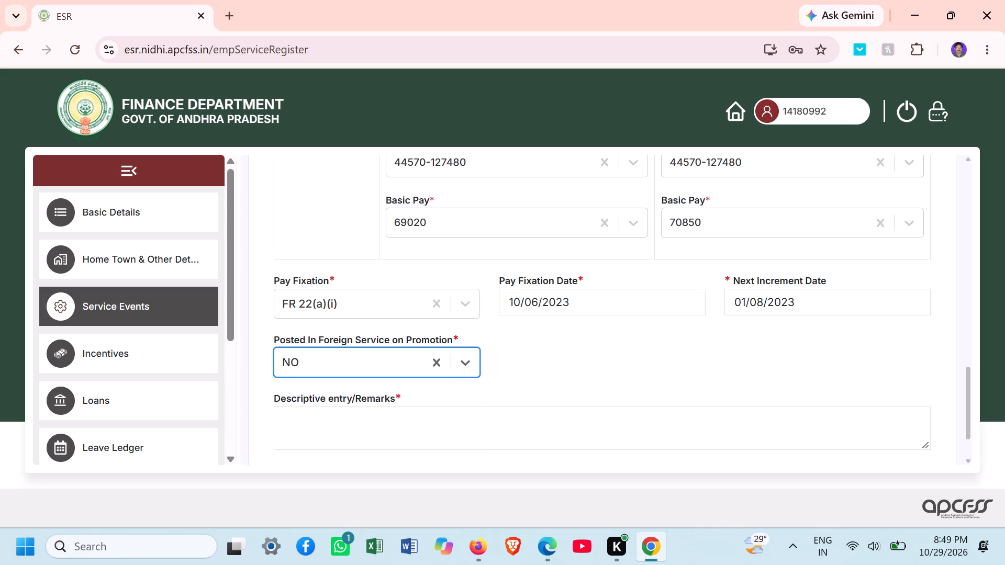
Enter "promotion as SA(Eng.)" as the promotion's Descriptive entry/Remarks.
left_click(405, 434)
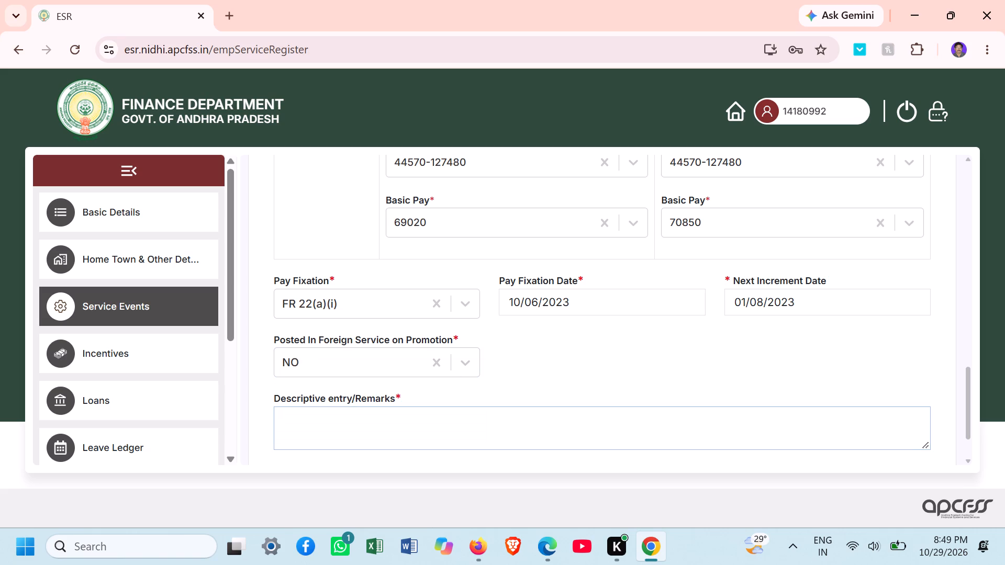
type("pr")
type("omotion")
key("space")
type("as")
key("space")
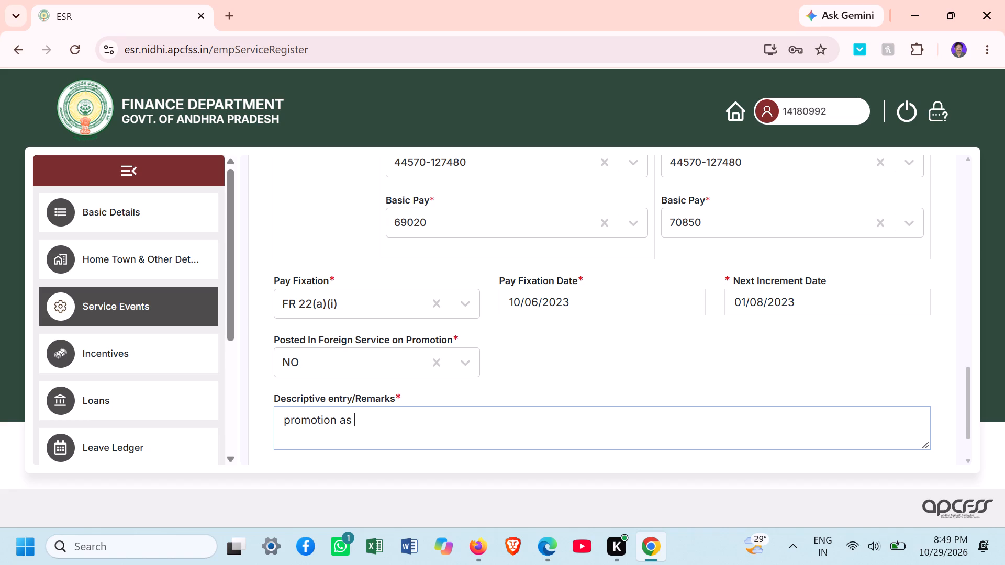
key("shift+s")
key("shift+a")
key("shift+parenleft")
type("Eng)")
left_click(393, 423)
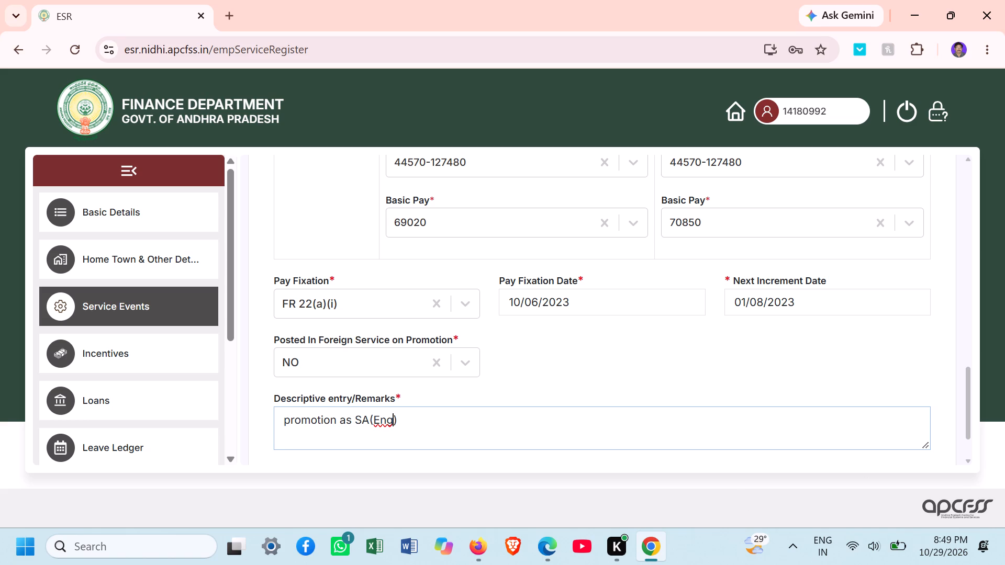
key("period")
Save the completed promotion entry and dismiss the confirmation.
left_click_drag(971, 410, 975, 475)
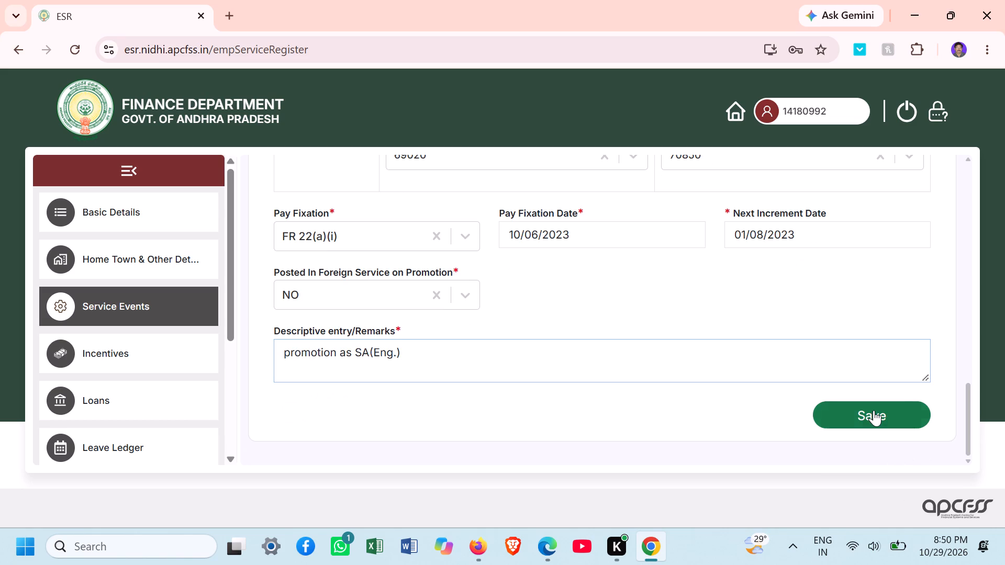
left_click(874, 410)
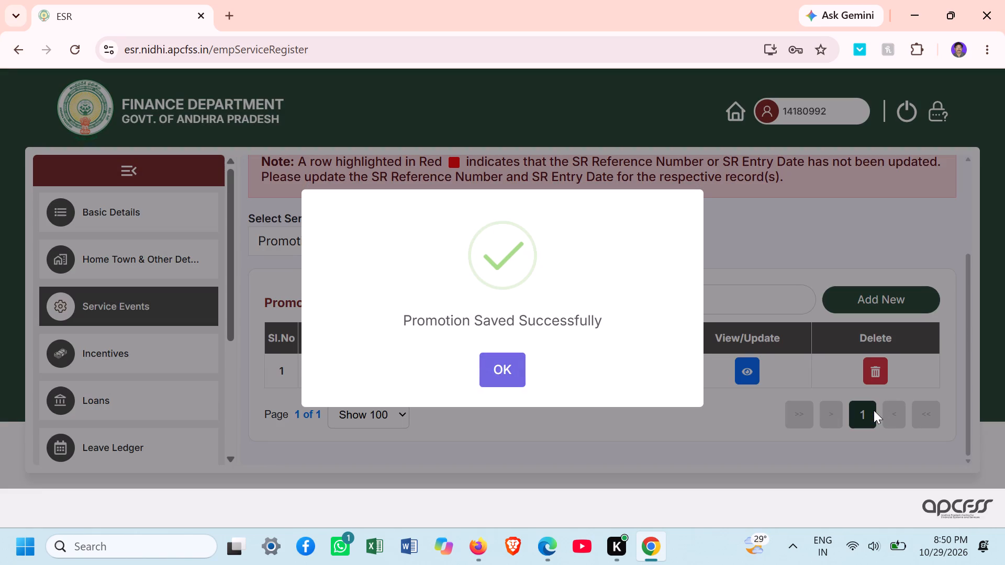
left_click(515, 366)
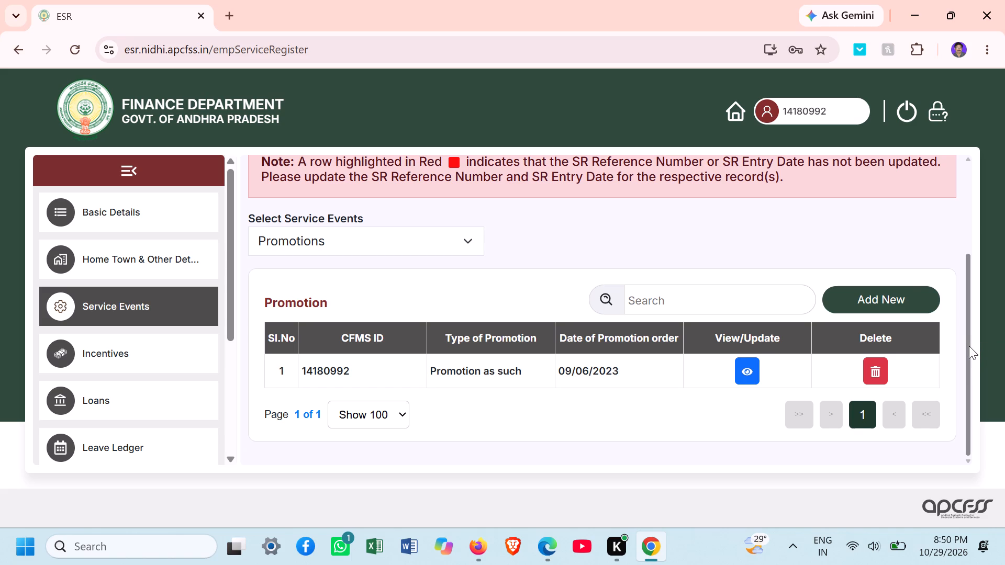
Switch the selected service event from Promotions to Regularization.
left_click_drag(969, 346, 966, 338)
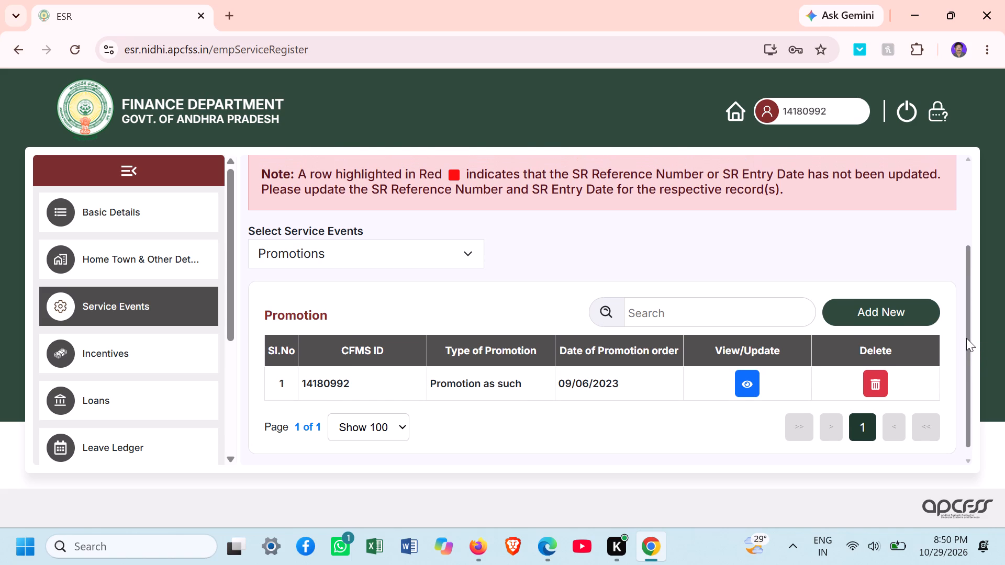
left_click_drag(966, 338, 962, 373)
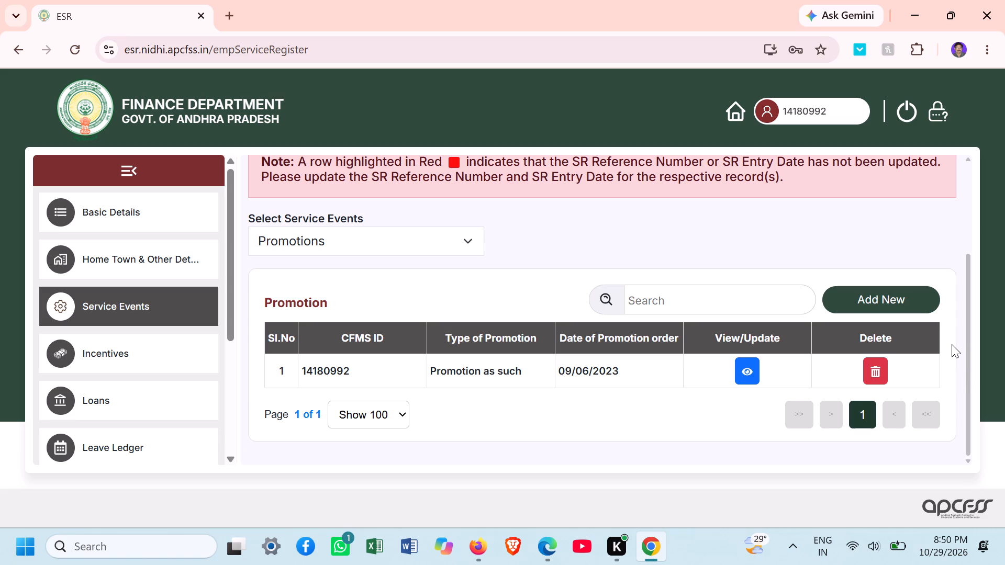
left_click(468, 242)
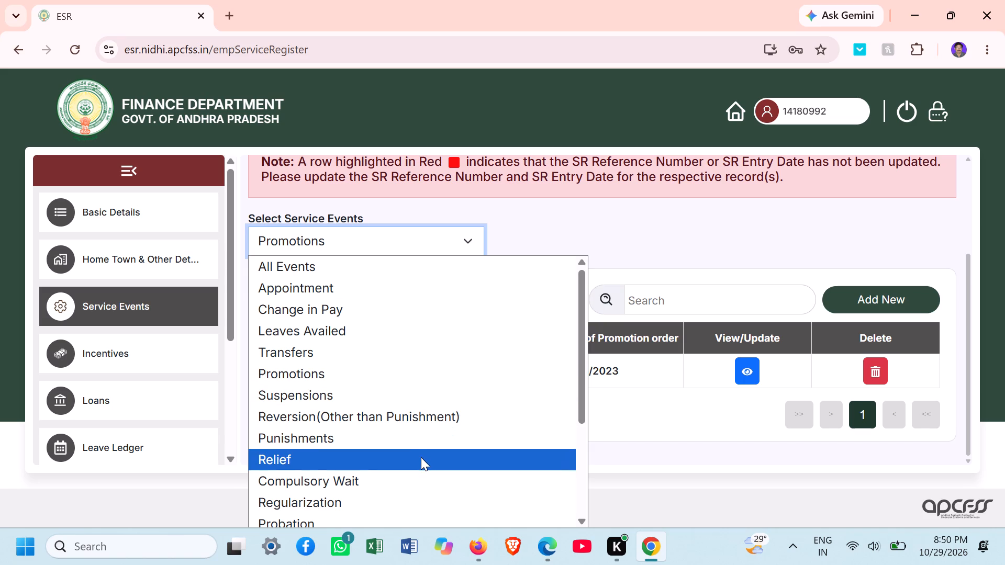
left_click_drag(582, 400, 584, 421)
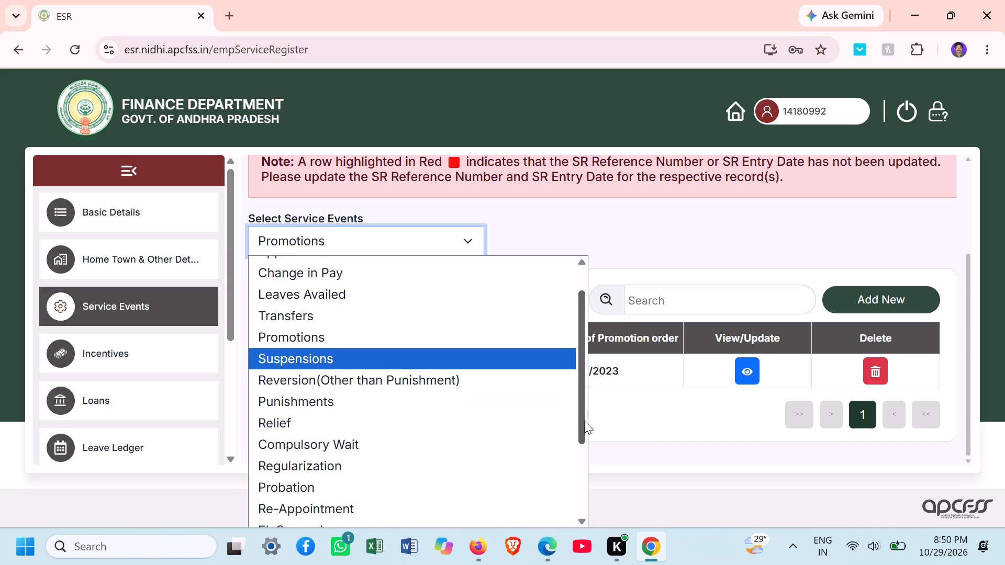
left_click_drag(584, 421, 585, 440)
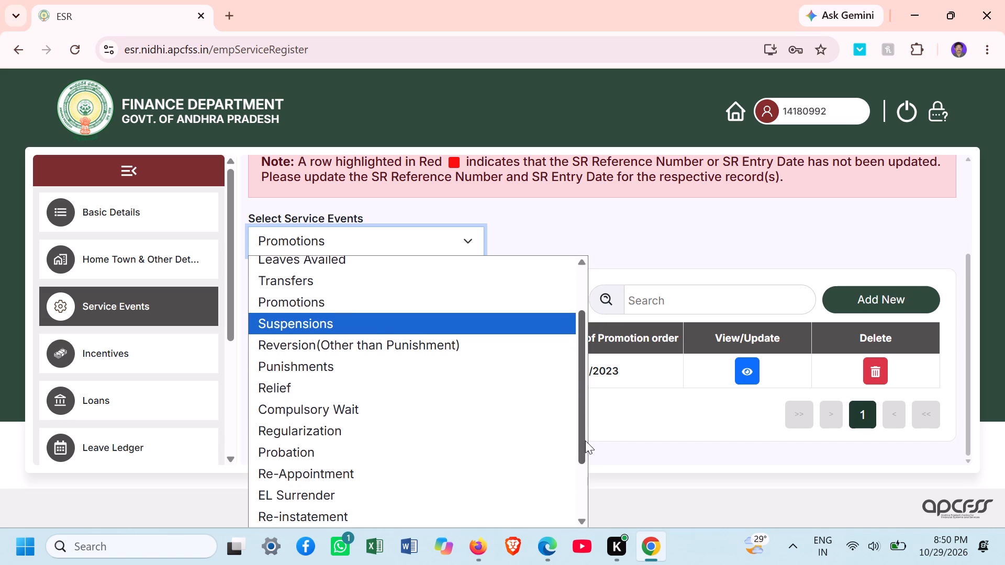
left_click_drag(585, 440, 586, 449)
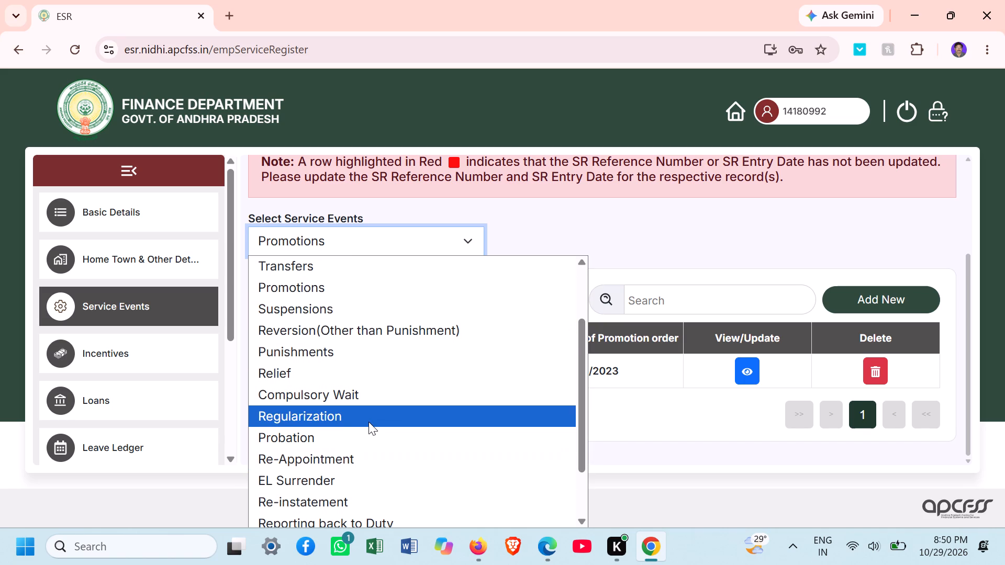
left_click(368, 422)
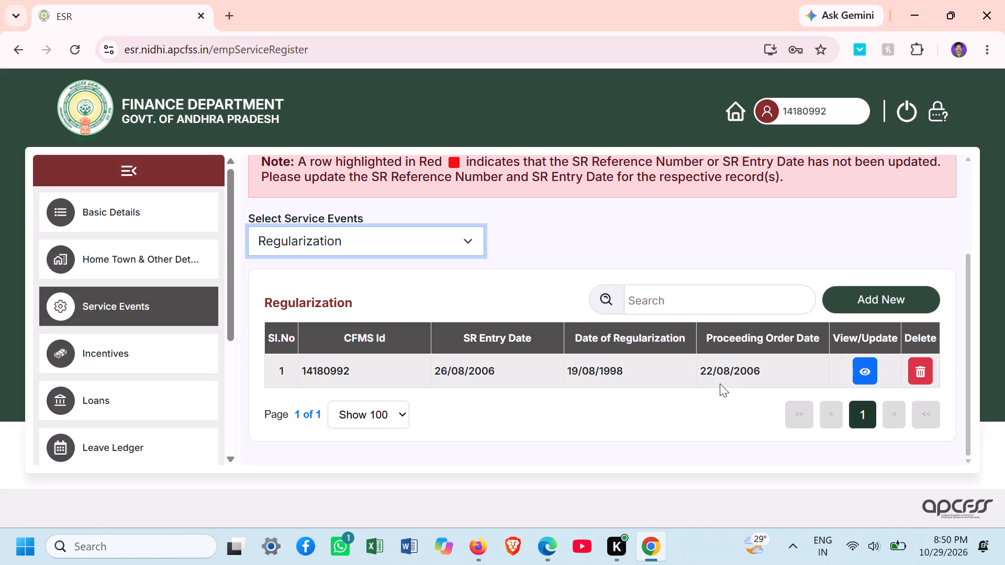
Start a new Regularization entry and look over the fields of its blank form.
left_click_drag(971, 347, 971, 348)
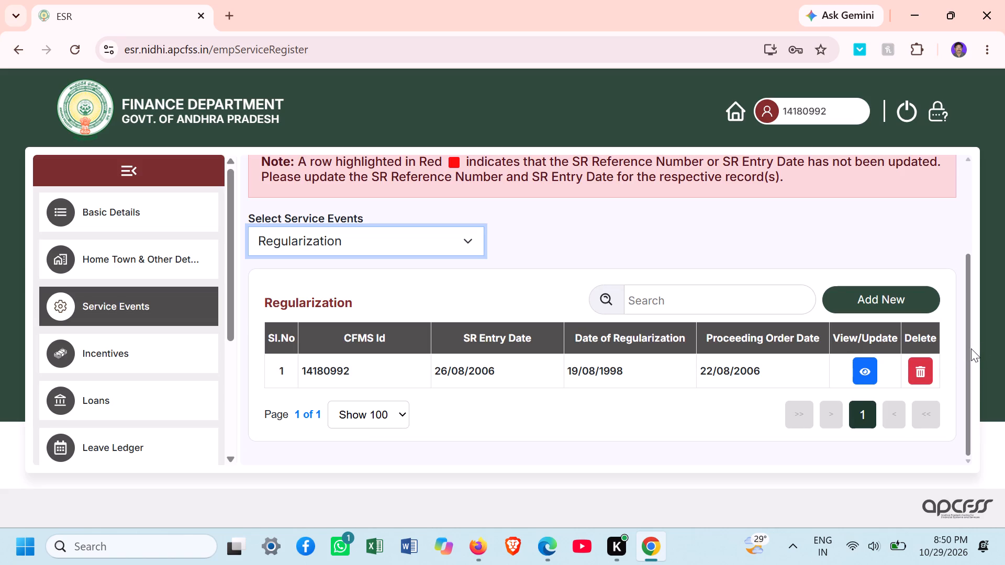
left_click_drag(971, 348, 974, 392)
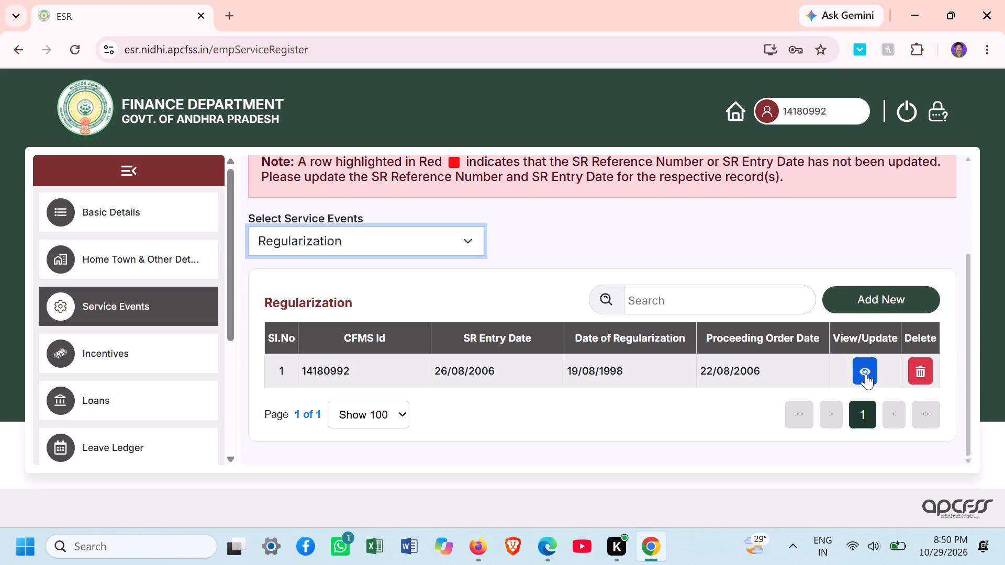
left_click(874, 304)
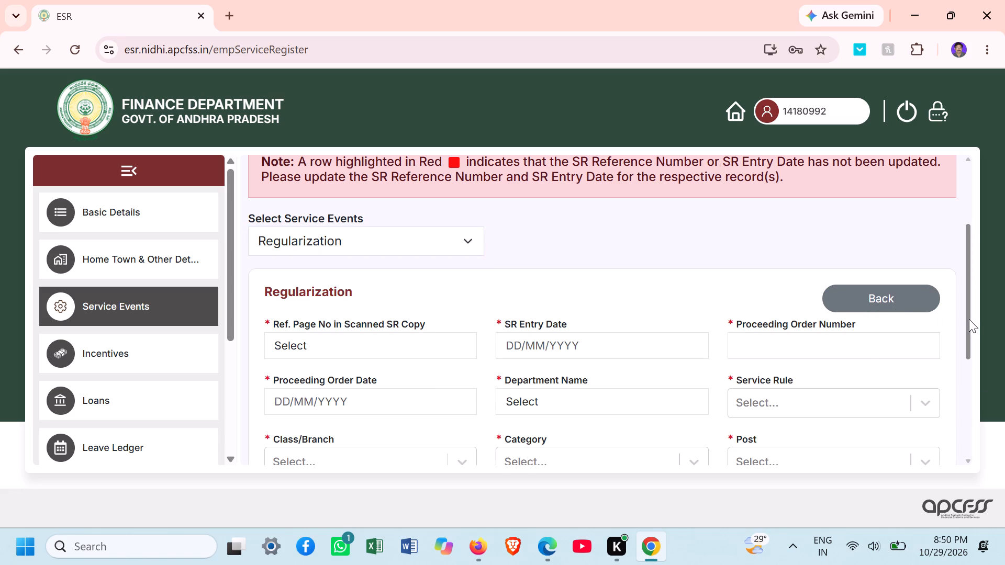
left_click_drag(969, 319, 965, 384)
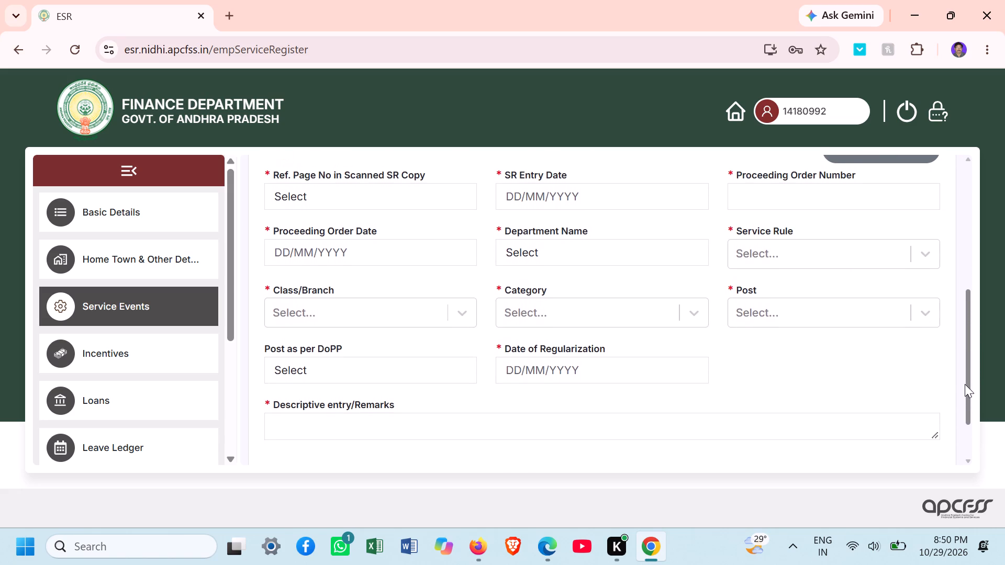
left_click_drag(965, 384, 964, 371)
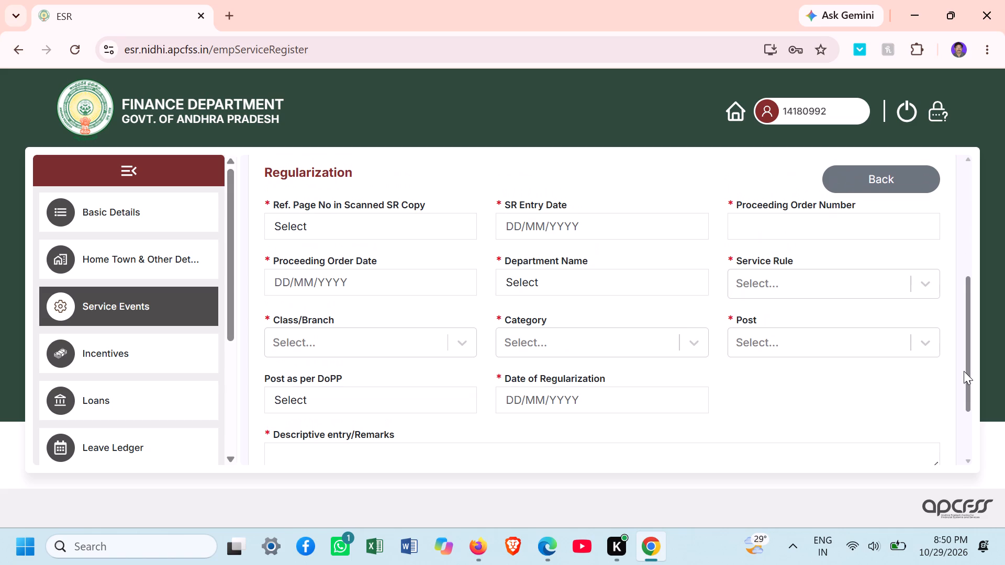
left_click_drag(964, 371, 962, 332)
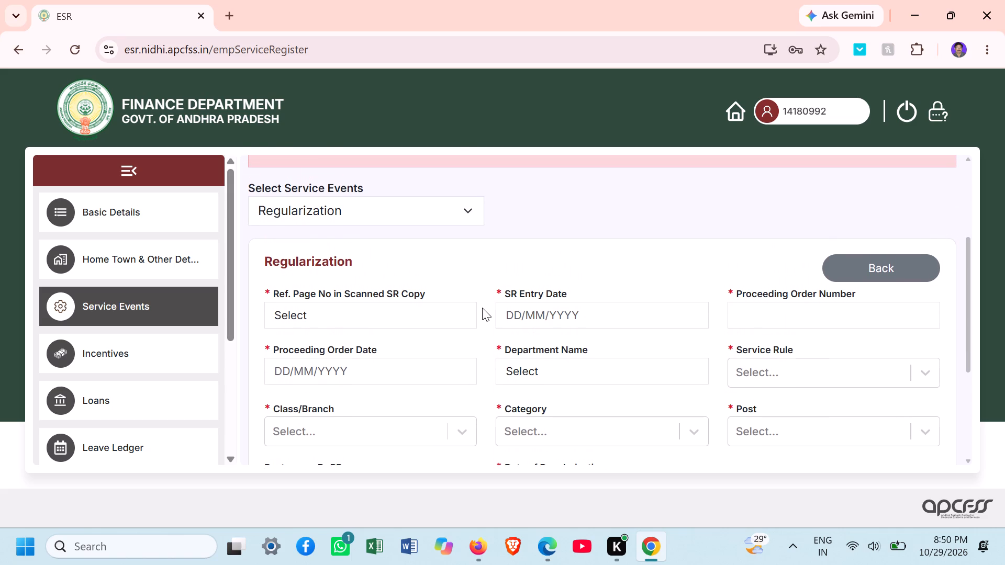
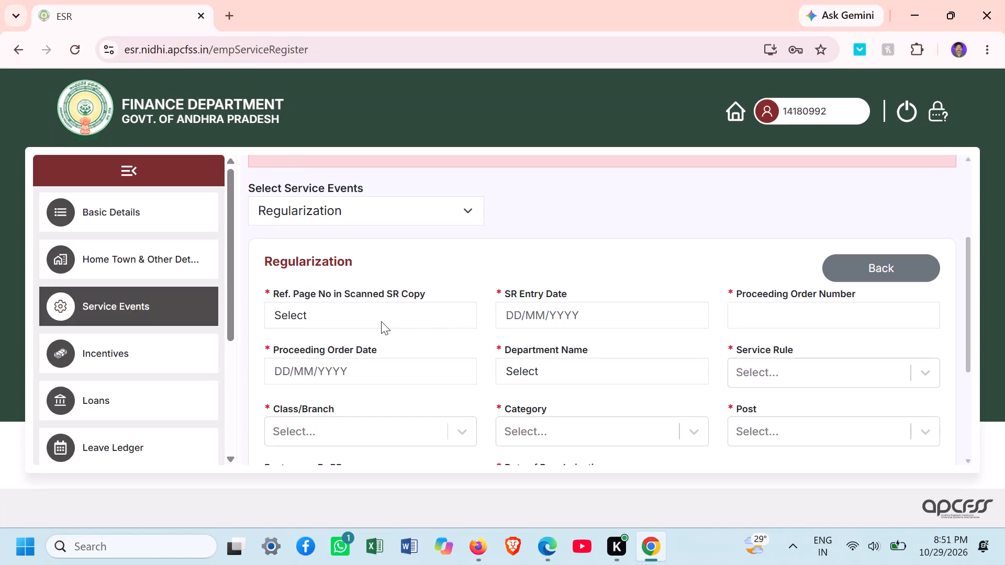
Set the Regularization entry's Ref. Page No in Scanned SR Copy to 65.
left_click(381, 321)
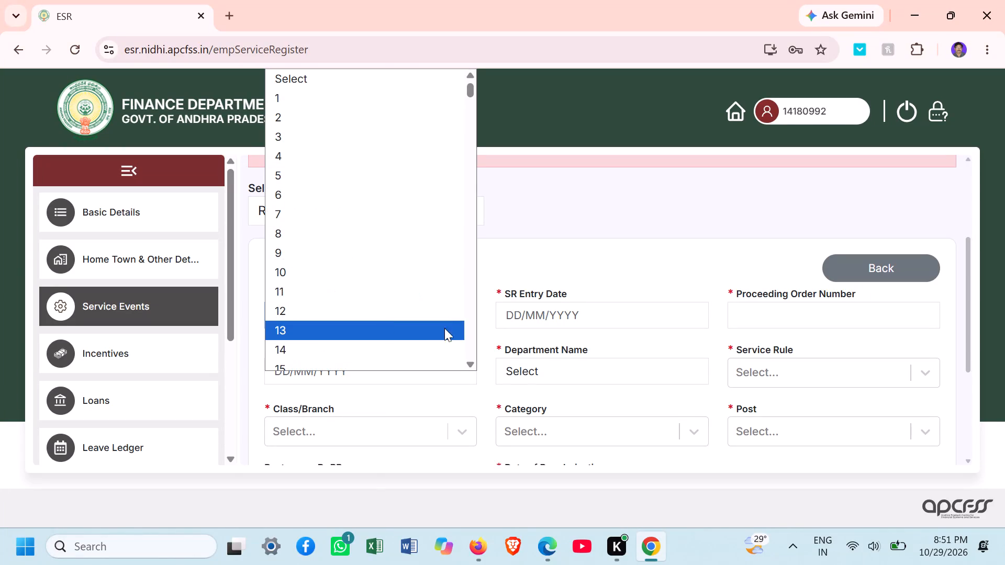
double_click(475, 338)
left_click(475, 338)
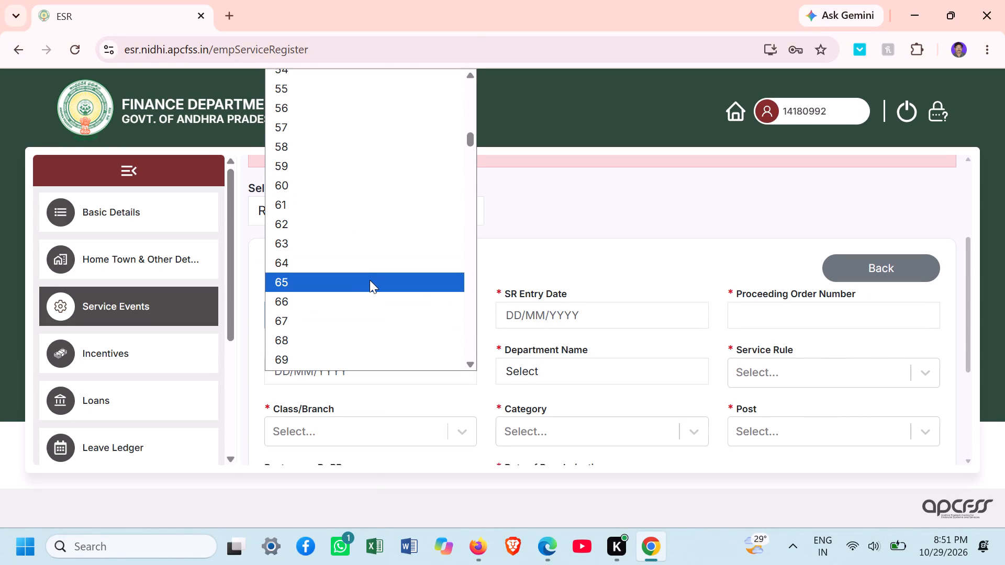
left_click(370, 280)
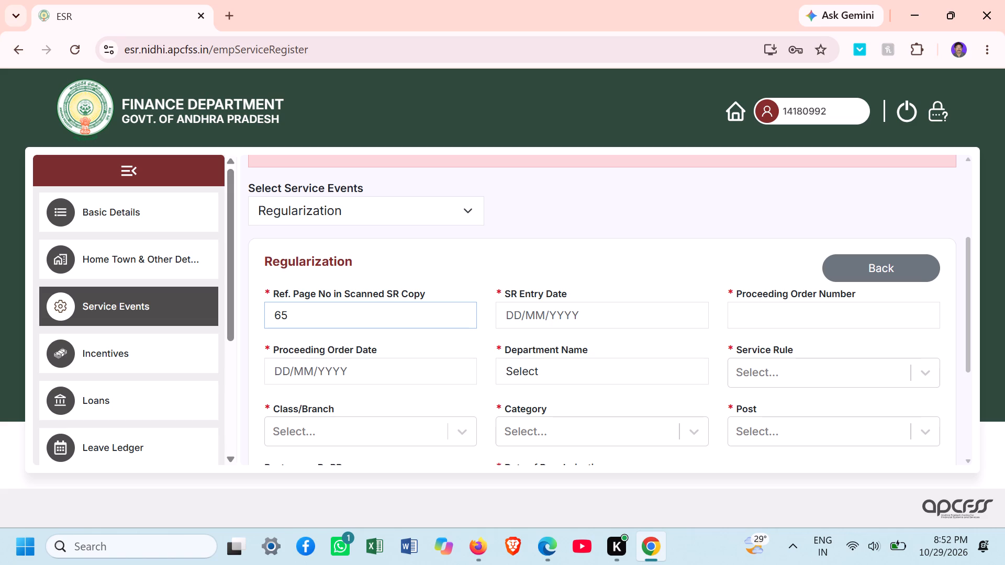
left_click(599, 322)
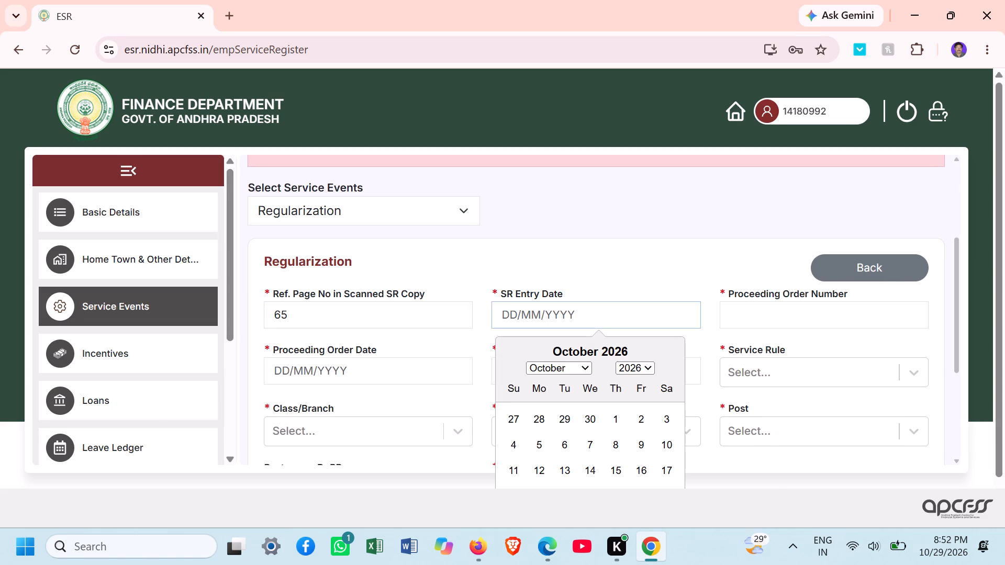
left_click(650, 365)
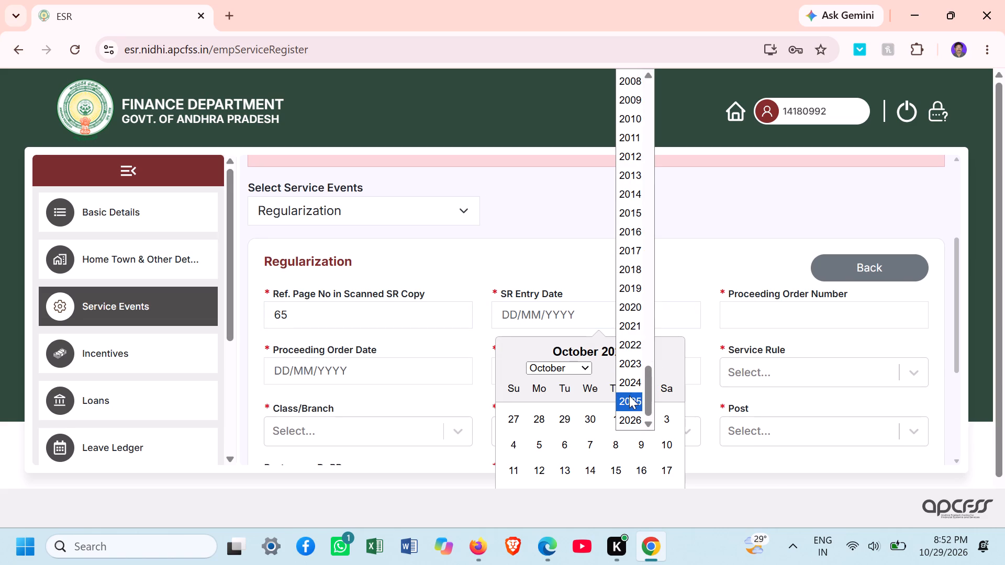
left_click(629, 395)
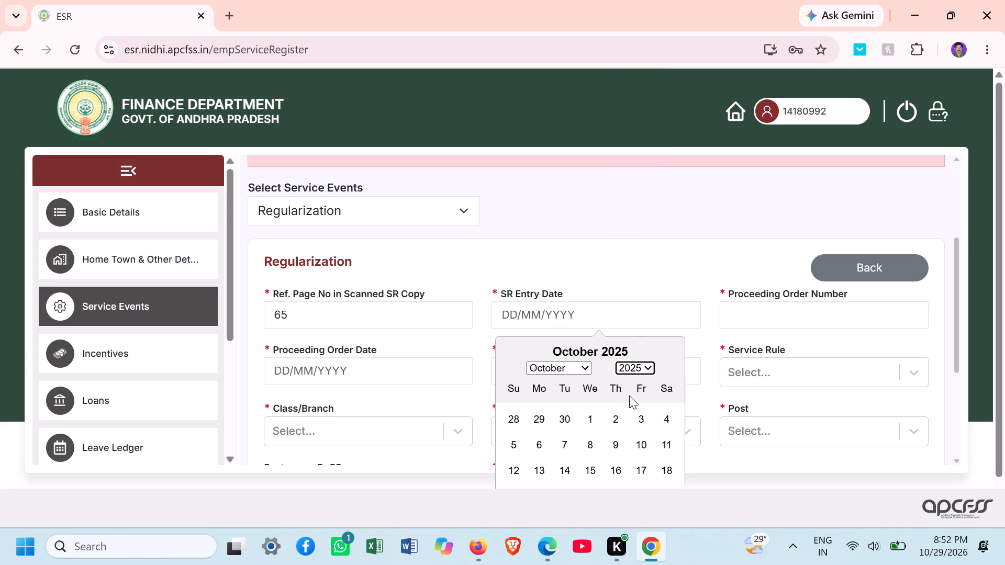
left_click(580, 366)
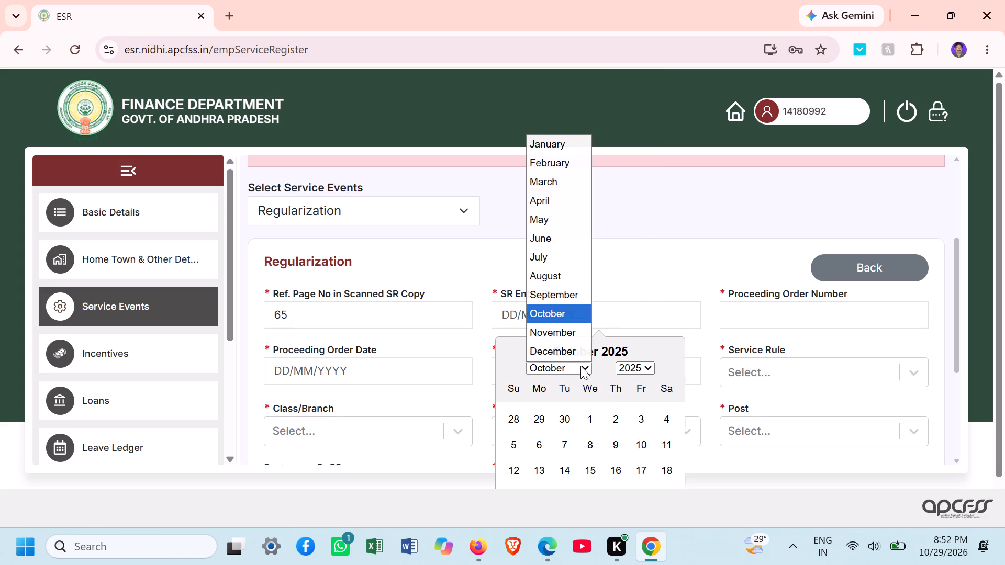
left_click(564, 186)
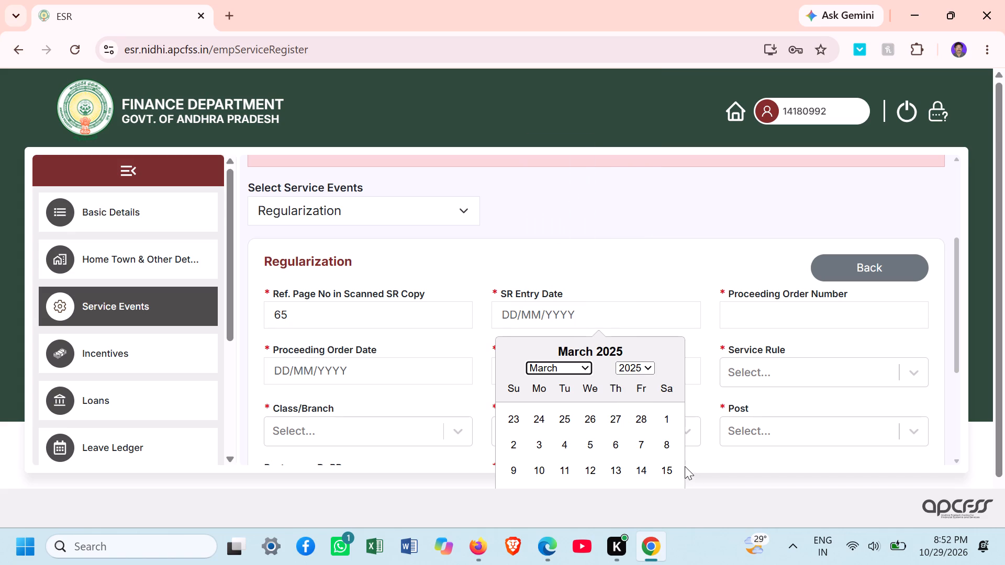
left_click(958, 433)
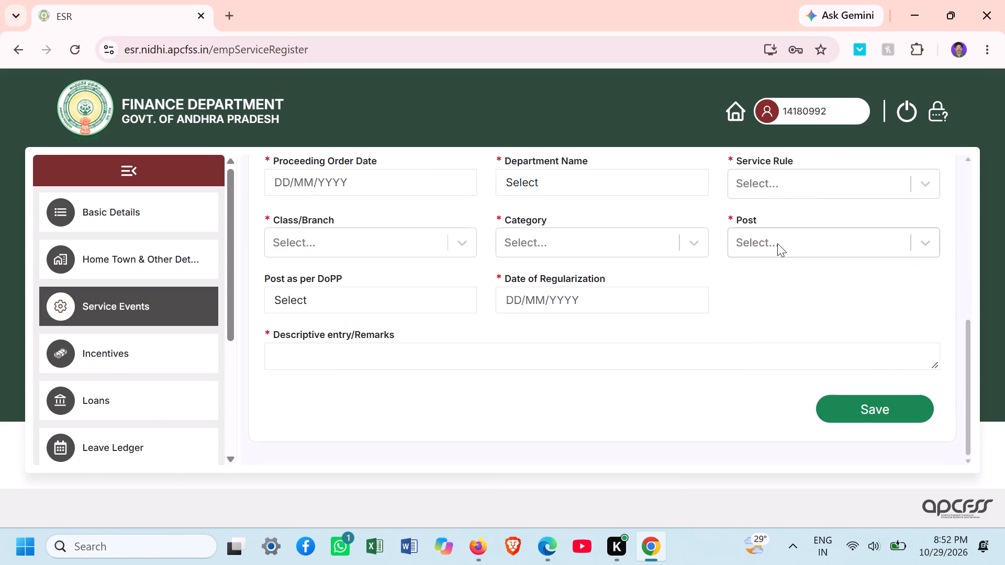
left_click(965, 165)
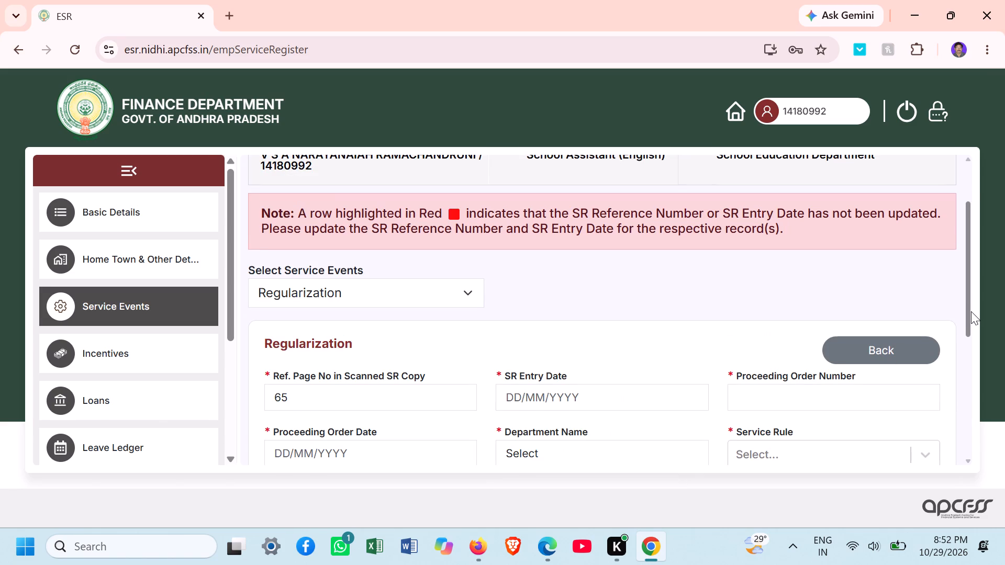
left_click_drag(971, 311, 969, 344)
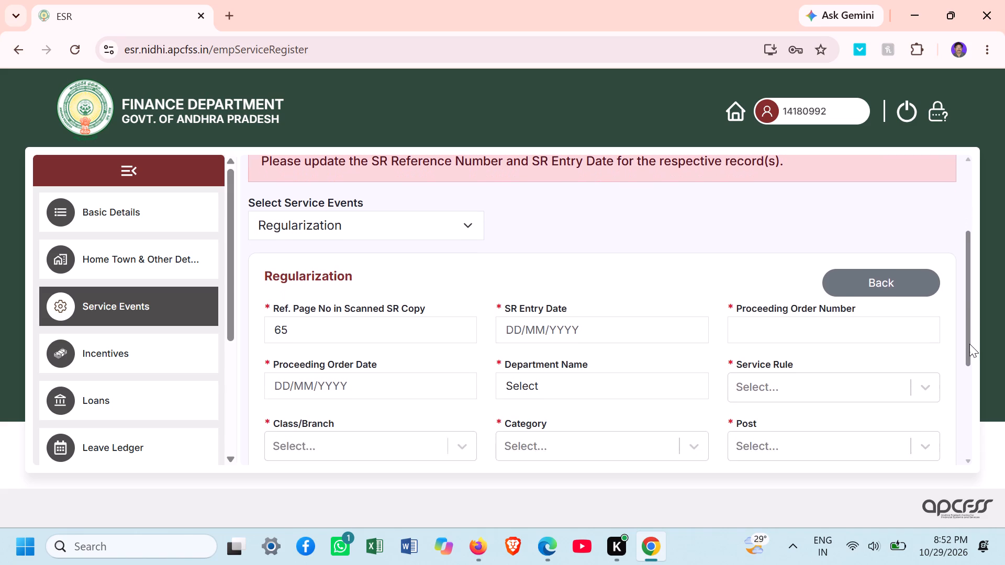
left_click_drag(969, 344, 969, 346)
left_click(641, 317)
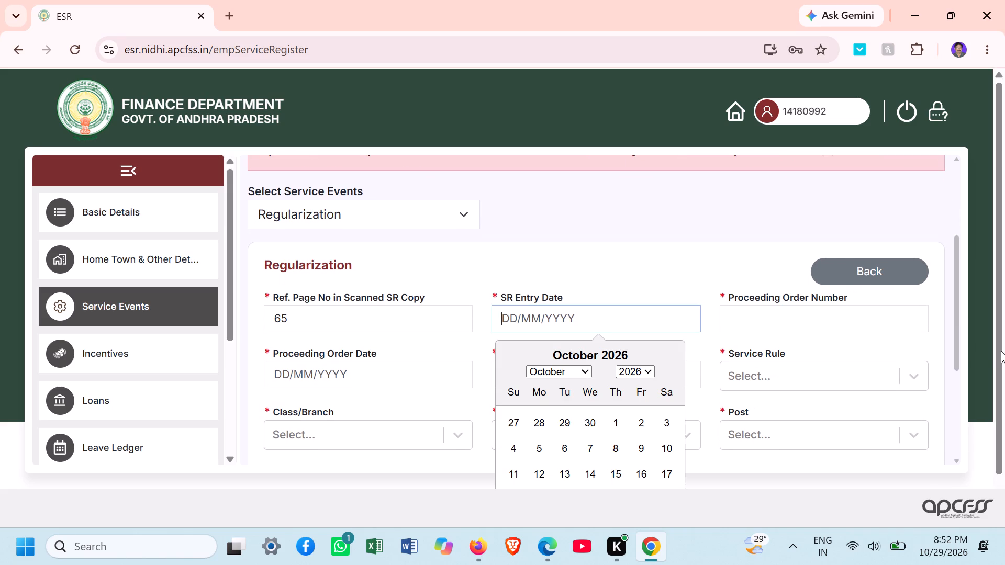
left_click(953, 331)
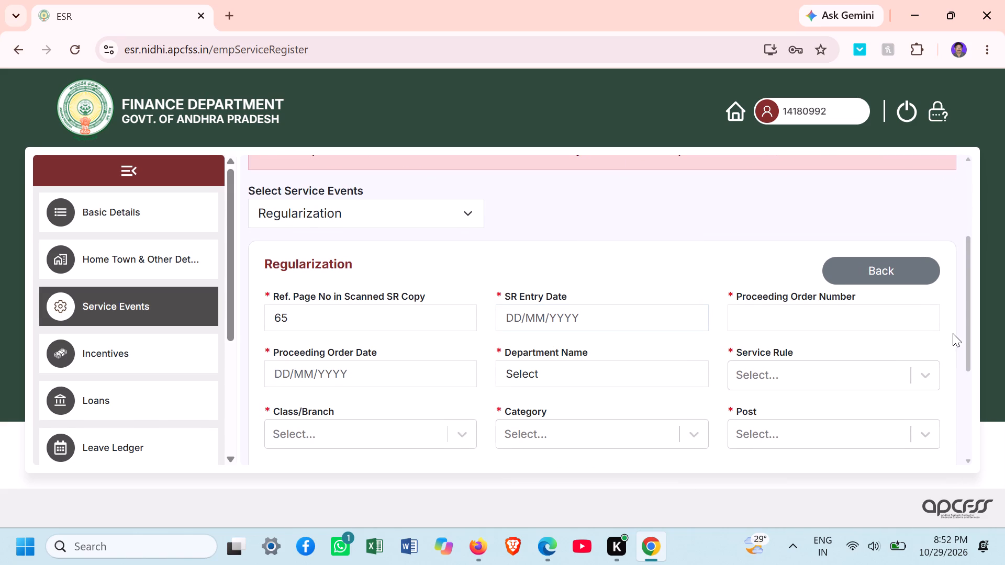
Set the Regularization entry's SR Entry Date to 18/03/2025.
left_click_drag(971, 341, 968, 349)
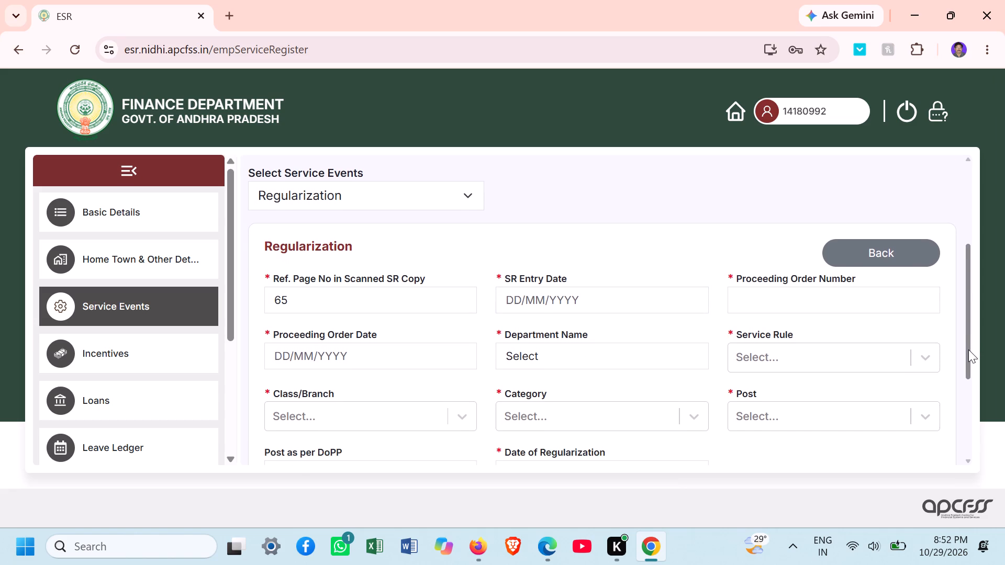
left_click_drag(968, 349, 968, 353)
left_click(704, 295)
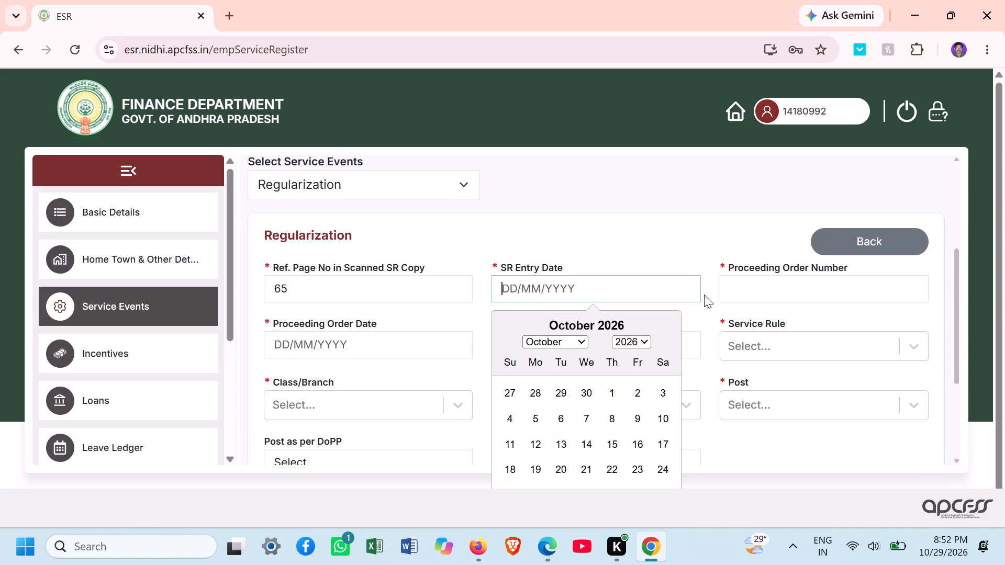
left_click(642, 344)
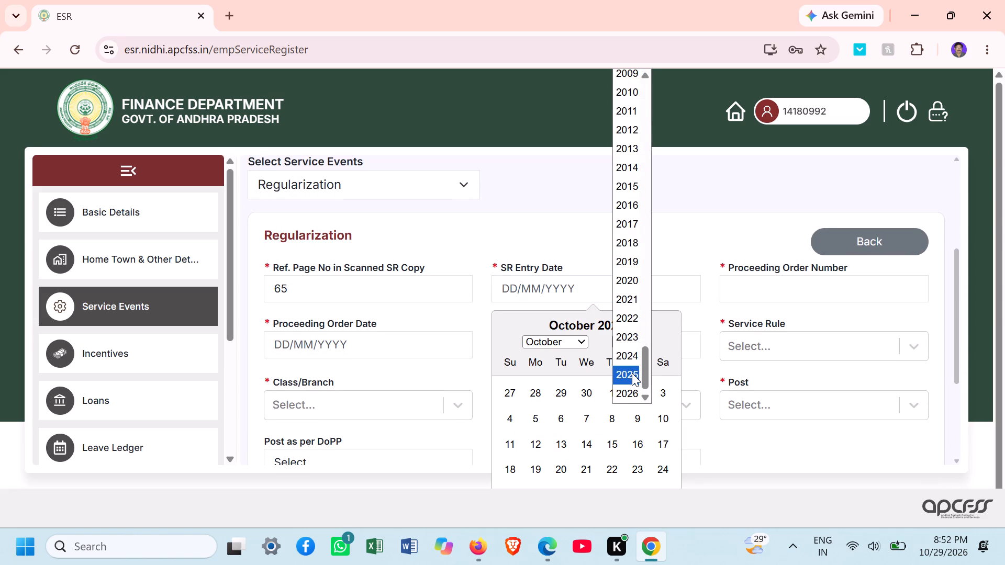
left_click(632, 373)
left_click(577, 340)
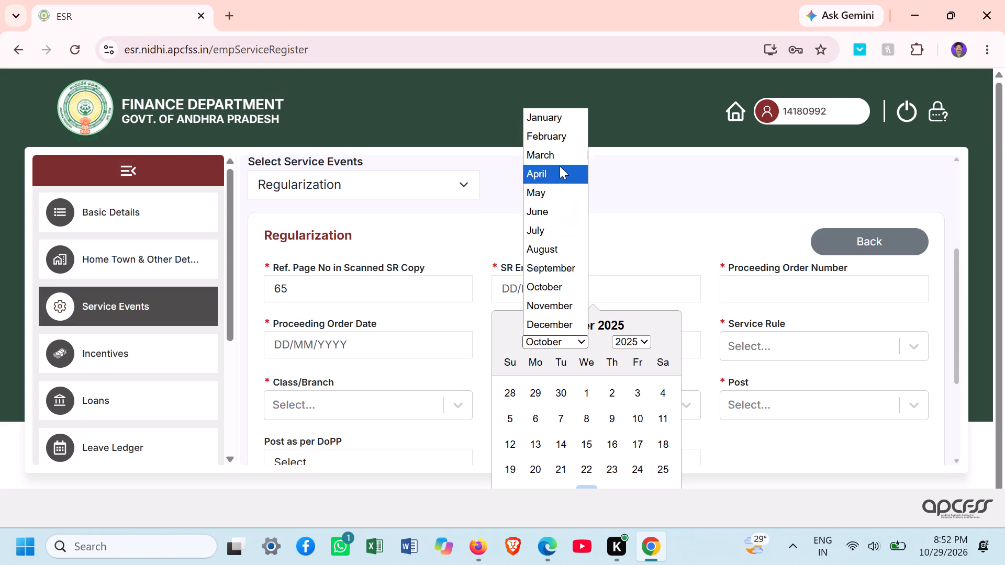
left_click(560, 161)
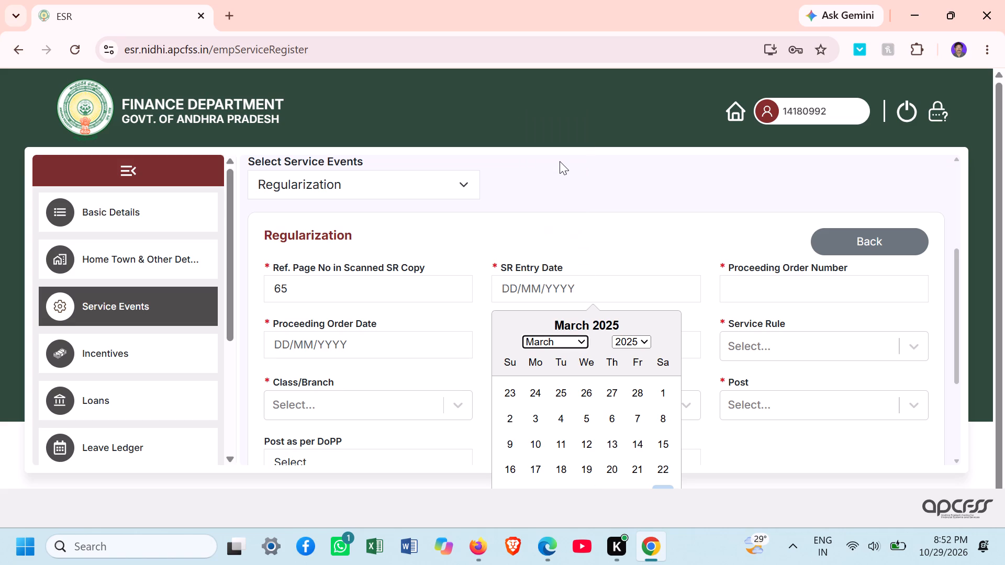
left_click(559, 465)
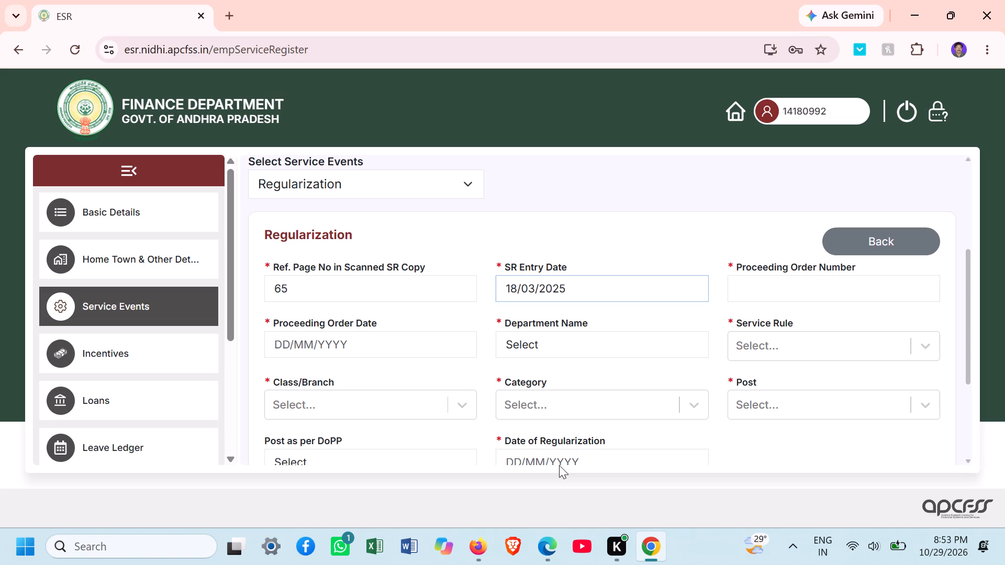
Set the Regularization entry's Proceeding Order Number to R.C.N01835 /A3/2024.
left_click(784, 288)
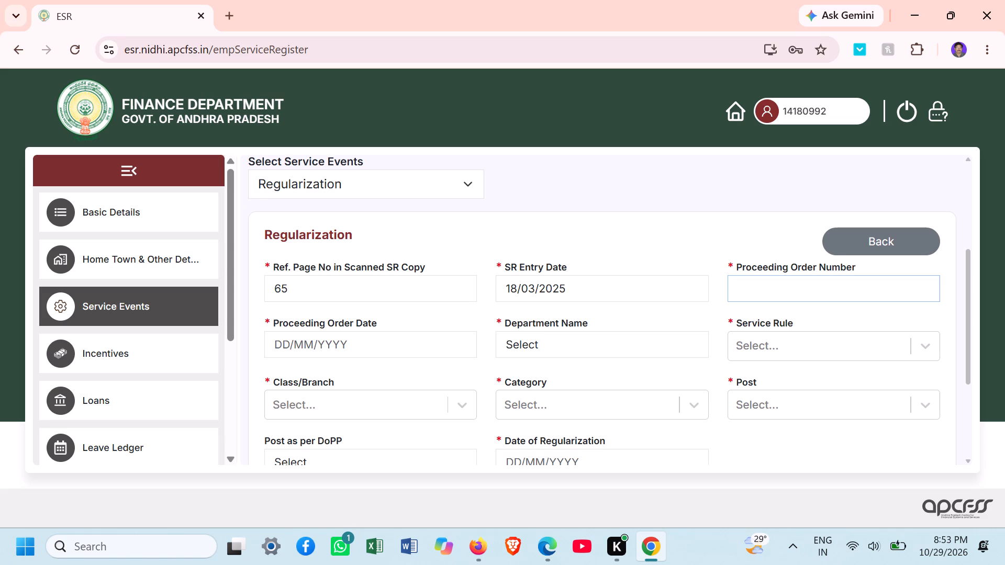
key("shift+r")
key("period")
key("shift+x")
key("Delete")
key("BackSpace")
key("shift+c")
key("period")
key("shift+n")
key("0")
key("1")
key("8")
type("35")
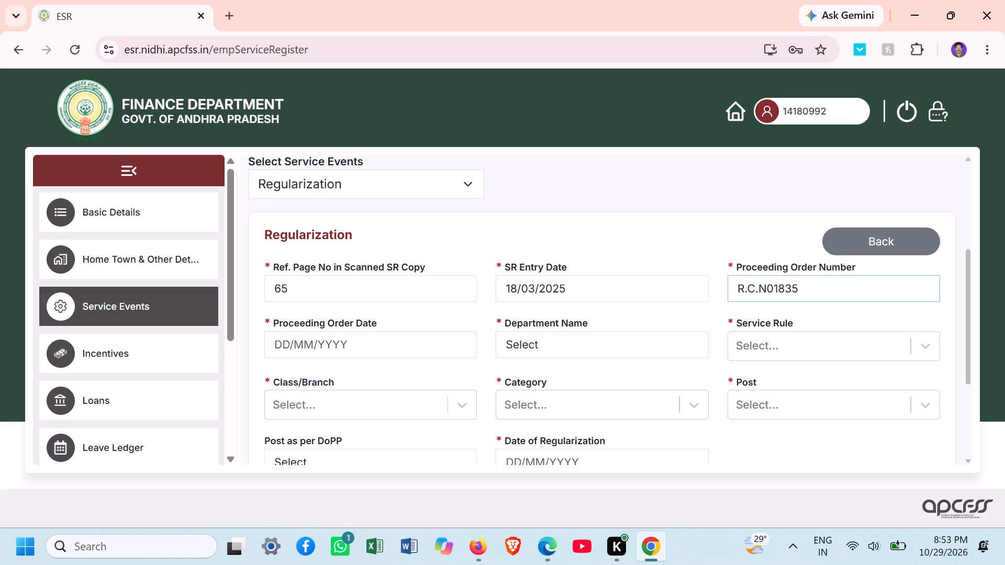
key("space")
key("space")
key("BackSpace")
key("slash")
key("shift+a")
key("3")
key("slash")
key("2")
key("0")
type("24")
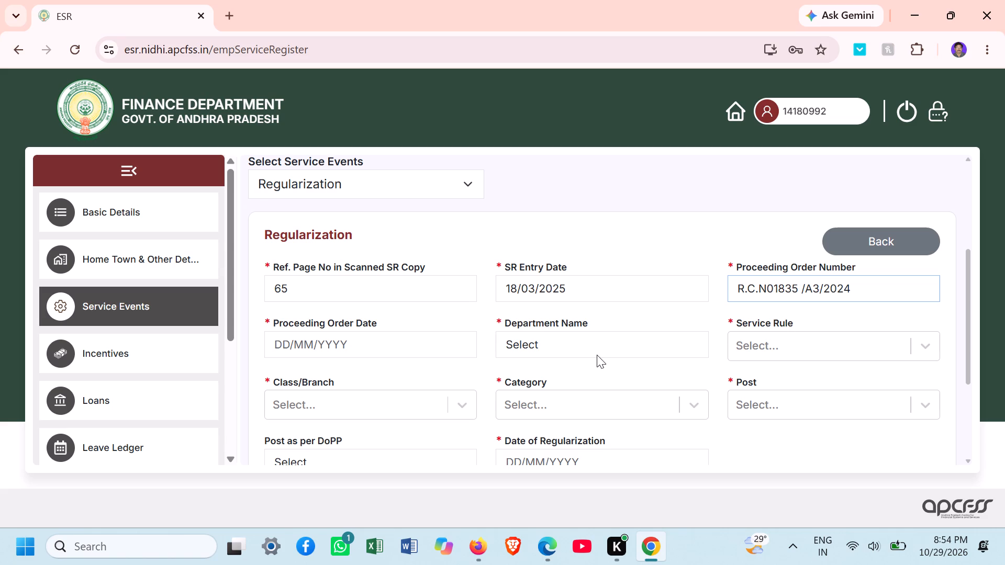
Set the Regularization entry's Proceeding Order Date to 11/03/2025.
left_click(384, 351)
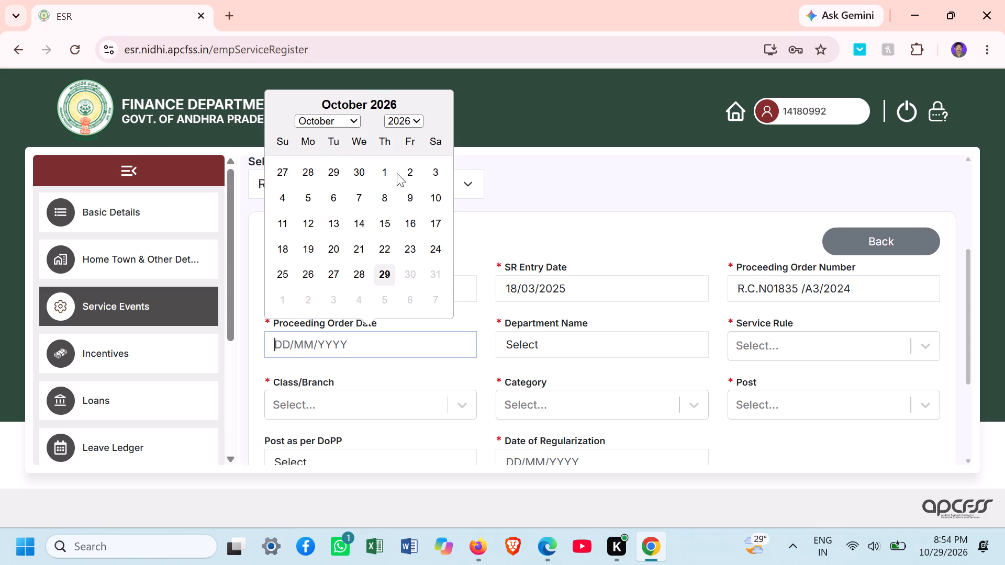
left_click(415, 122)
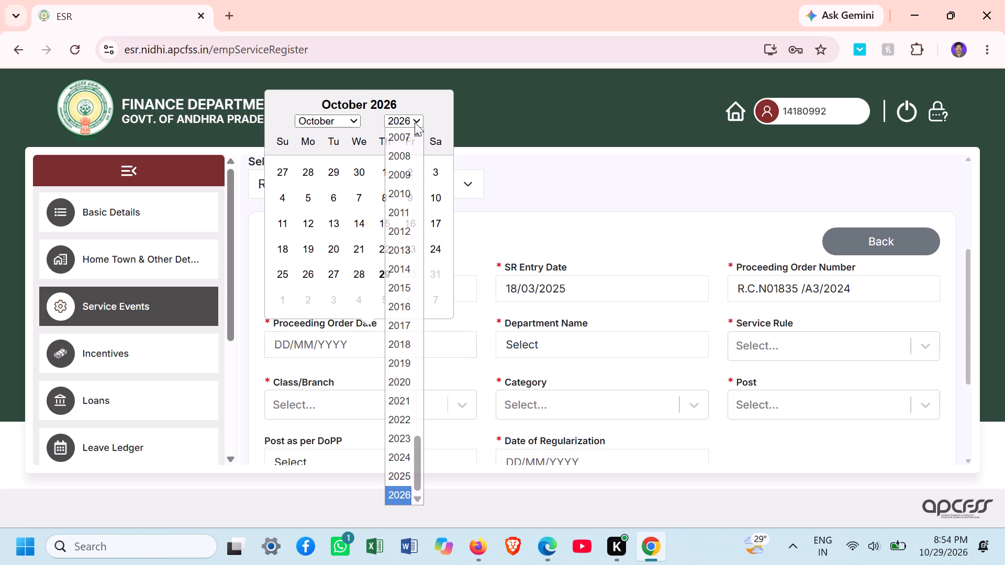
left_click(403, 472)
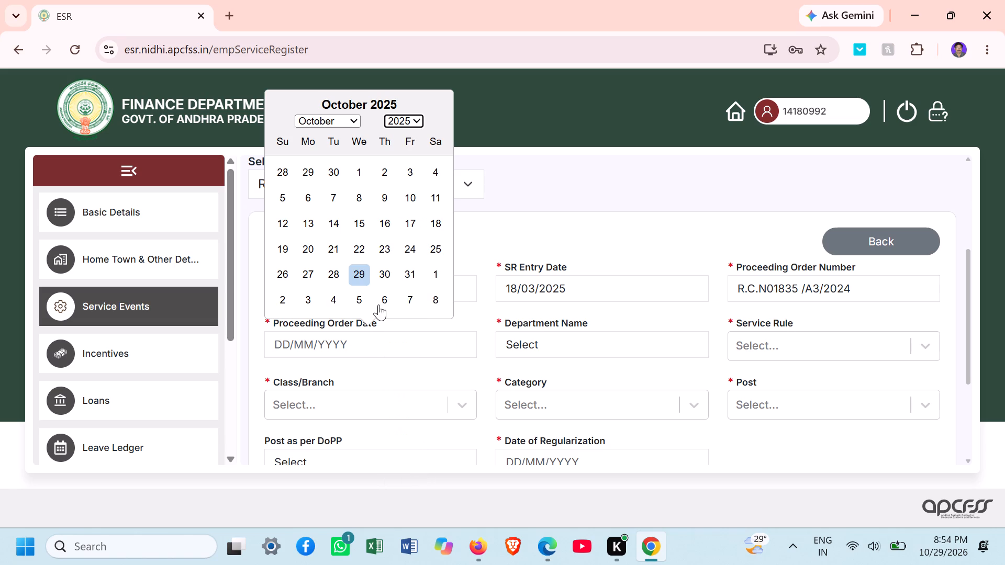
left_click(353, 120)
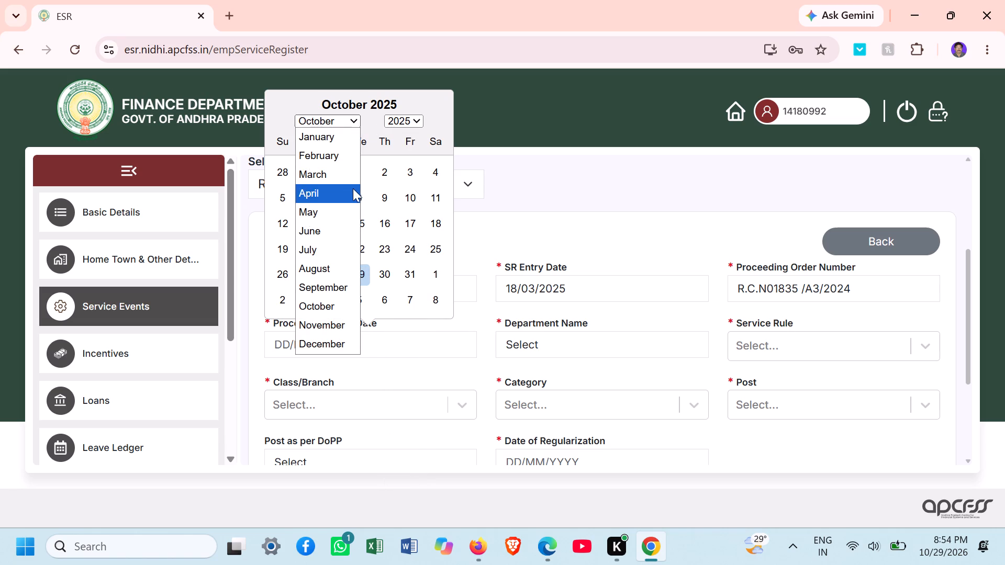
left_click(350, 174)
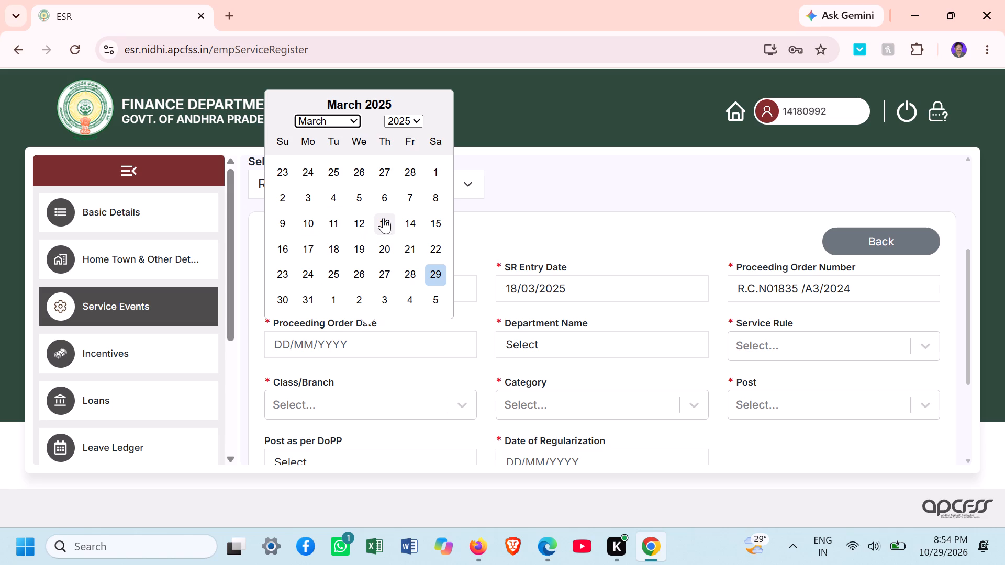
left_click(335, 220)
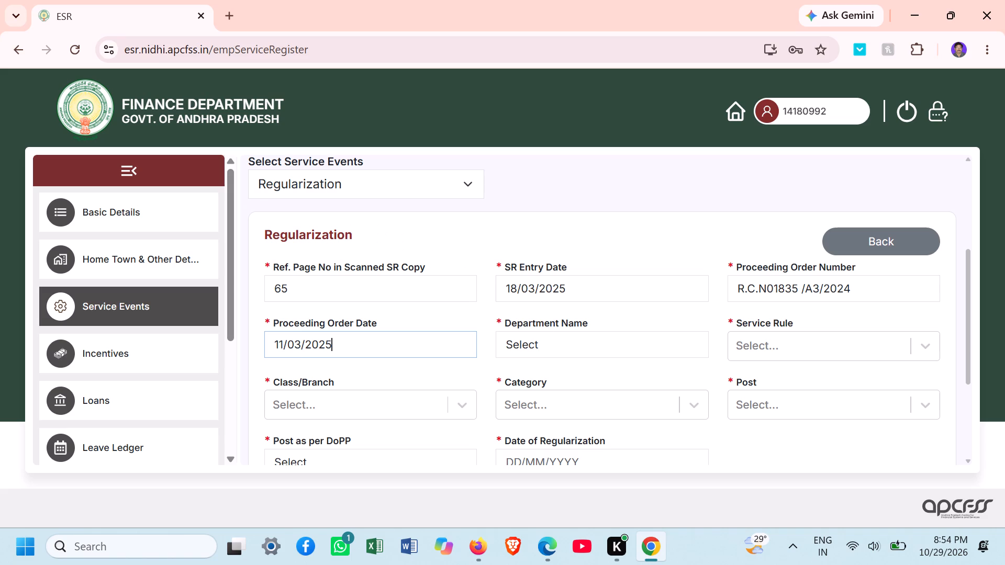
Set the Regularization entry's Department Name to ESE02-School Education Department.
left_click(555, 347)
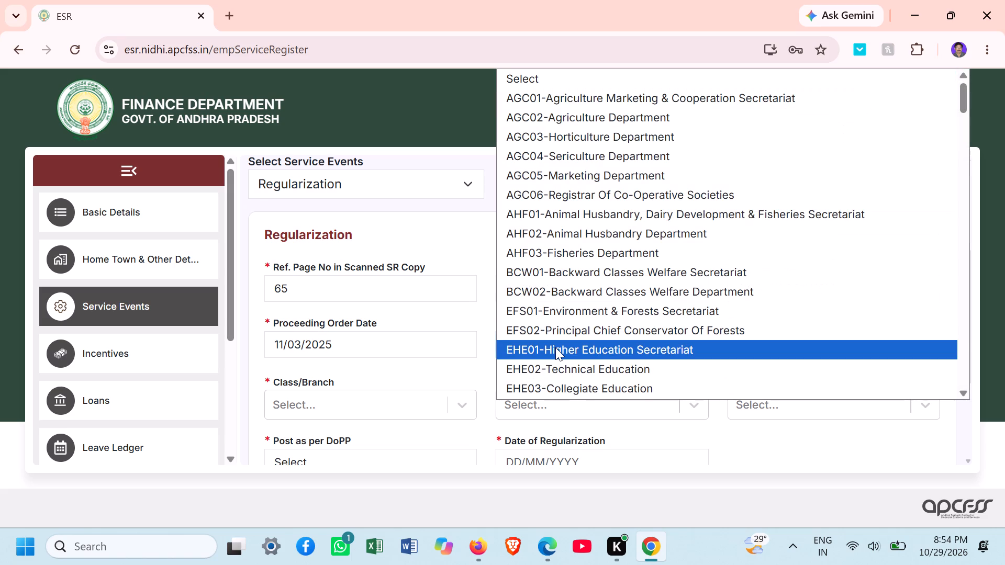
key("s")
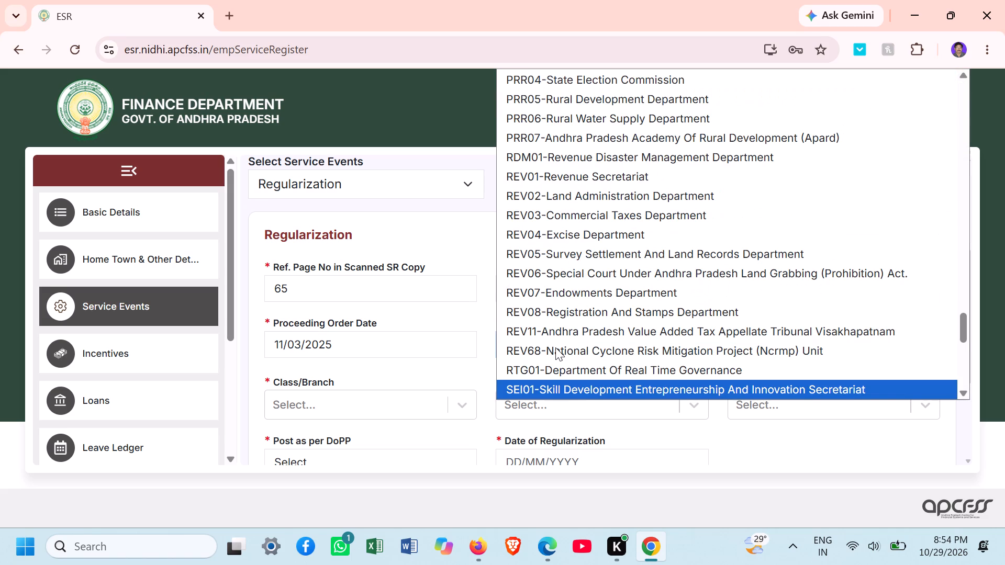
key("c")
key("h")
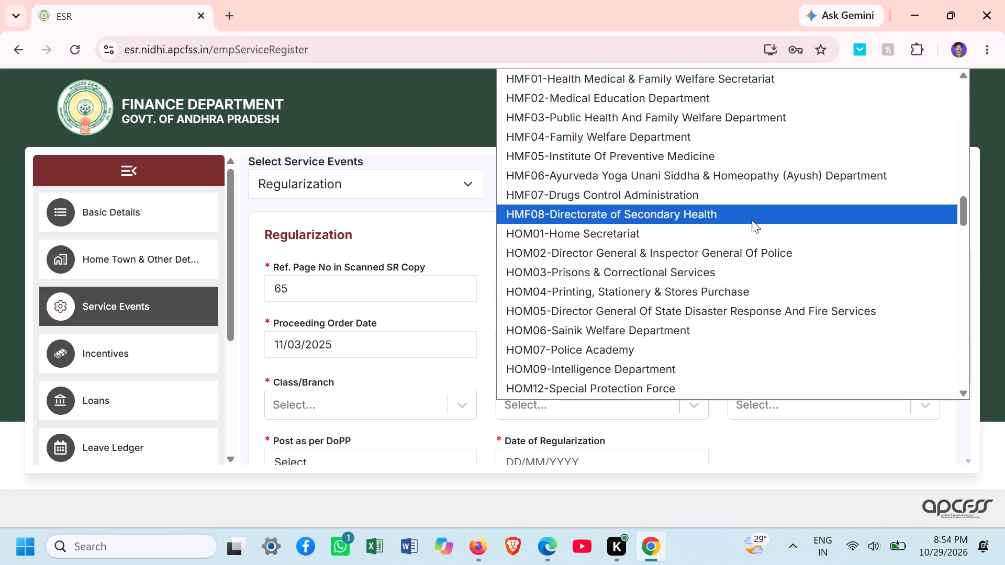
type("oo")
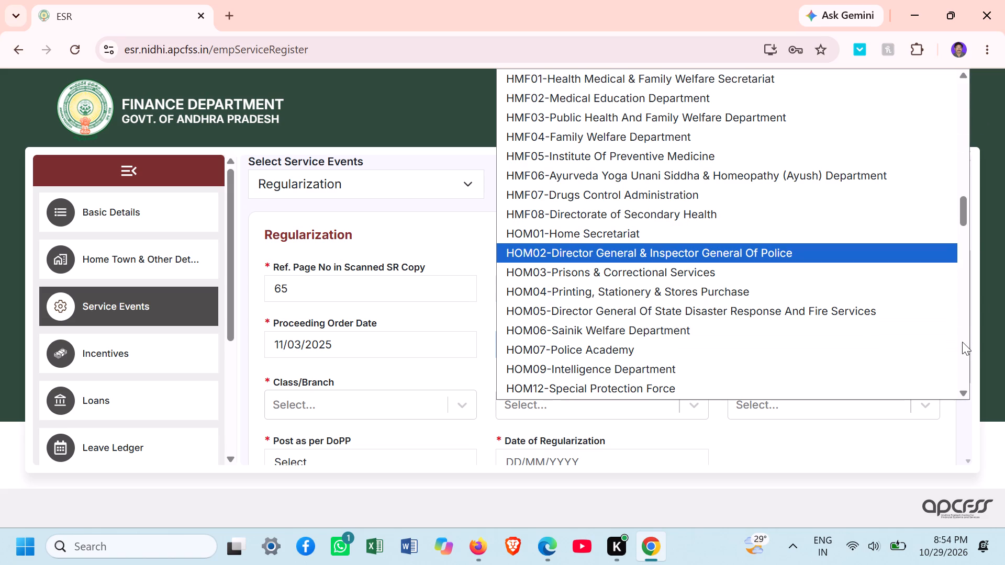
left_click(964, 393)
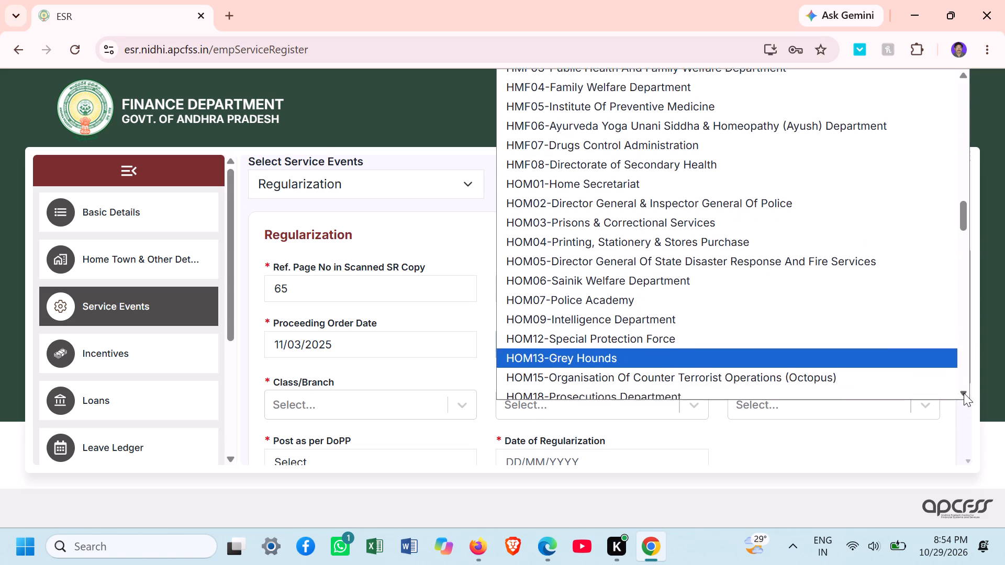
double_click(964, 393)
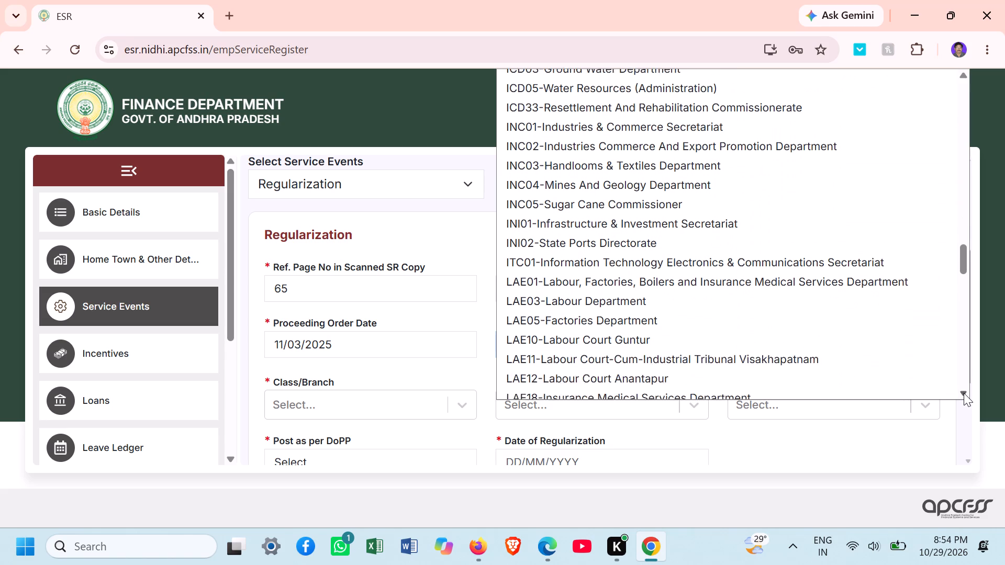
double_click(964, 393)
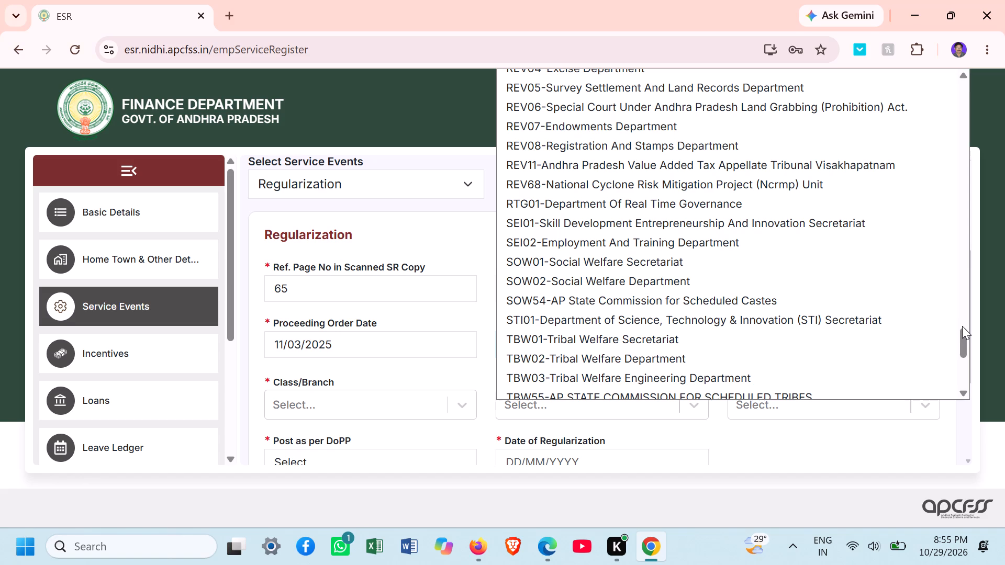
left_click(962, 326)
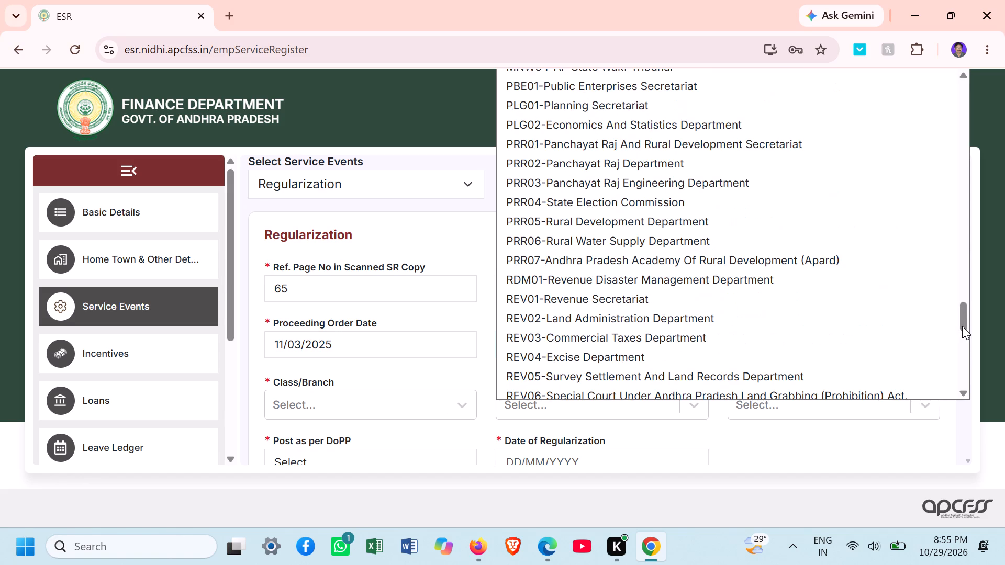
left_click_drag(962, 319, 962, 348)
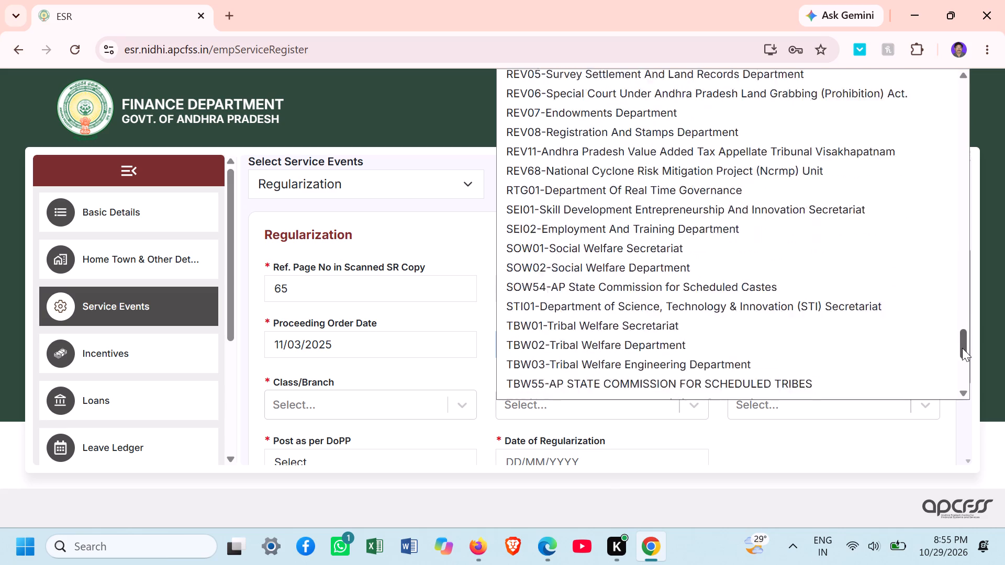
left_click_drag(962, 348, 966, 343)
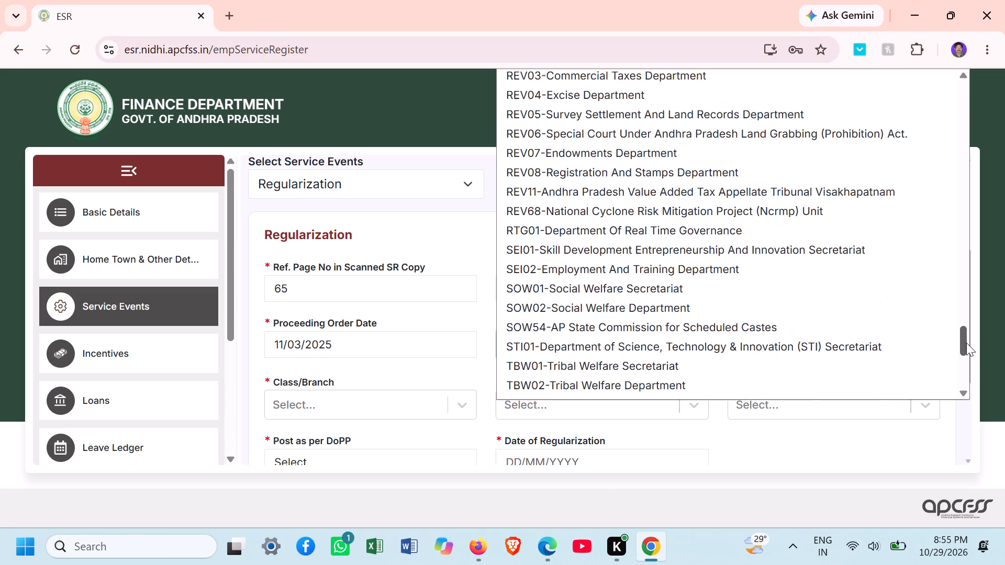
left_click_drag(966, 343, 965, 323)
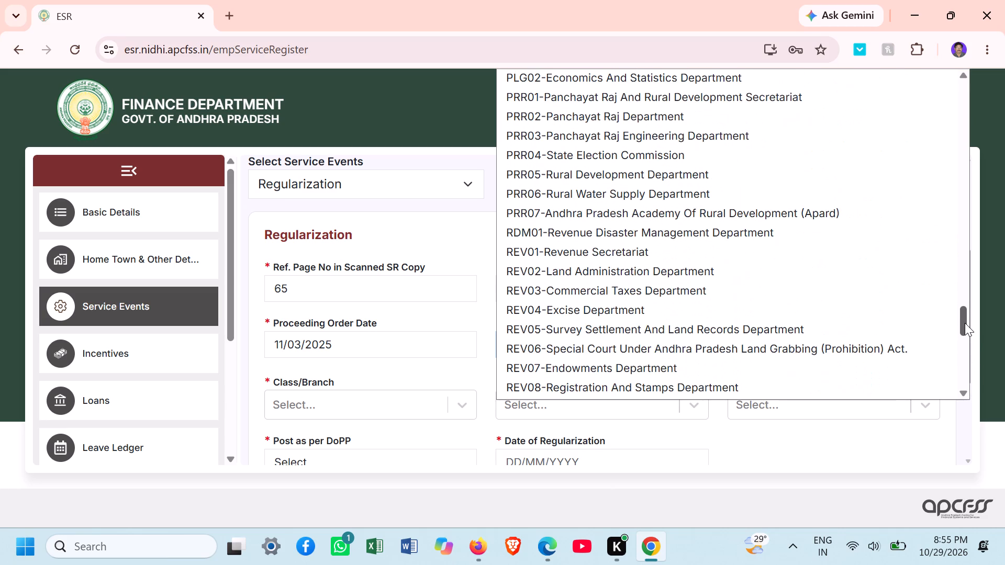
left_click_drag(965, 323, 962, 301)
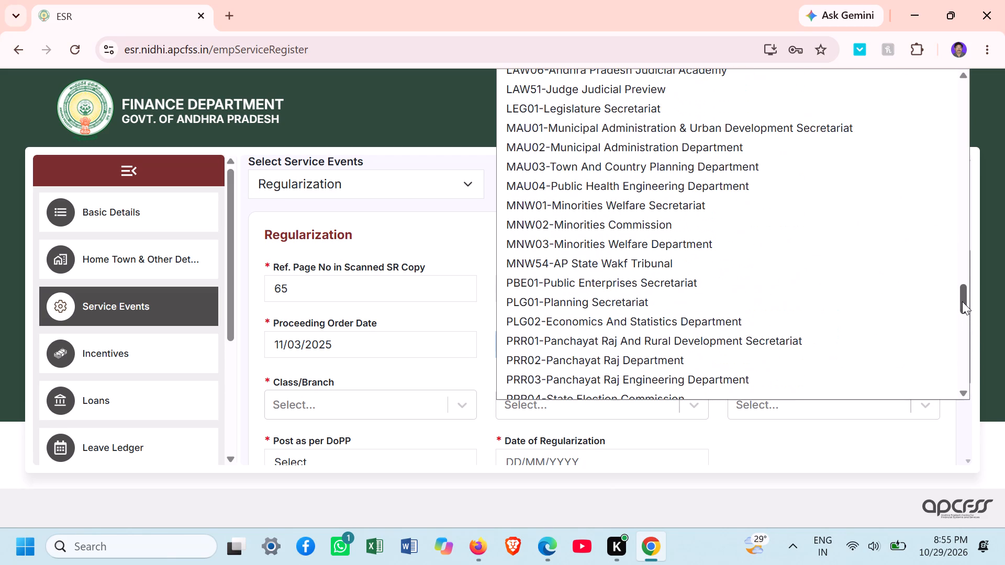
left_click_drag(962, 301, 959, 296)
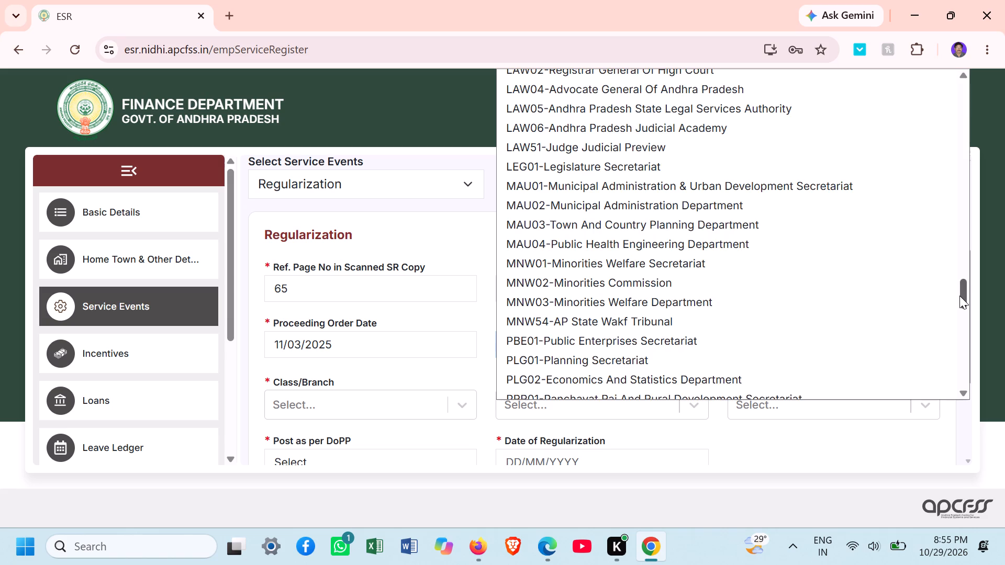
left_click_drag(959, 296, 955, 277)
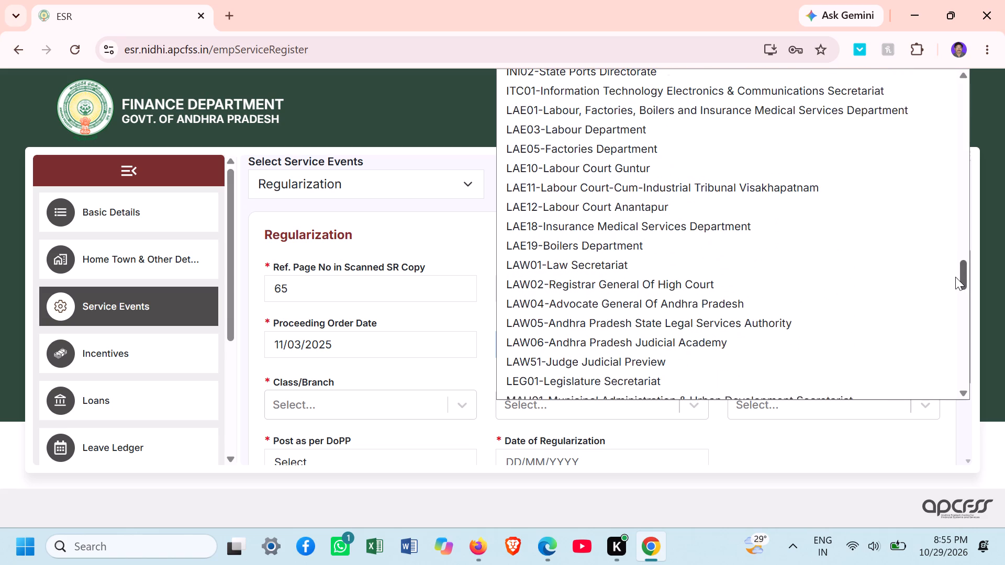
left_click_drag(955, 277, 952, 269)
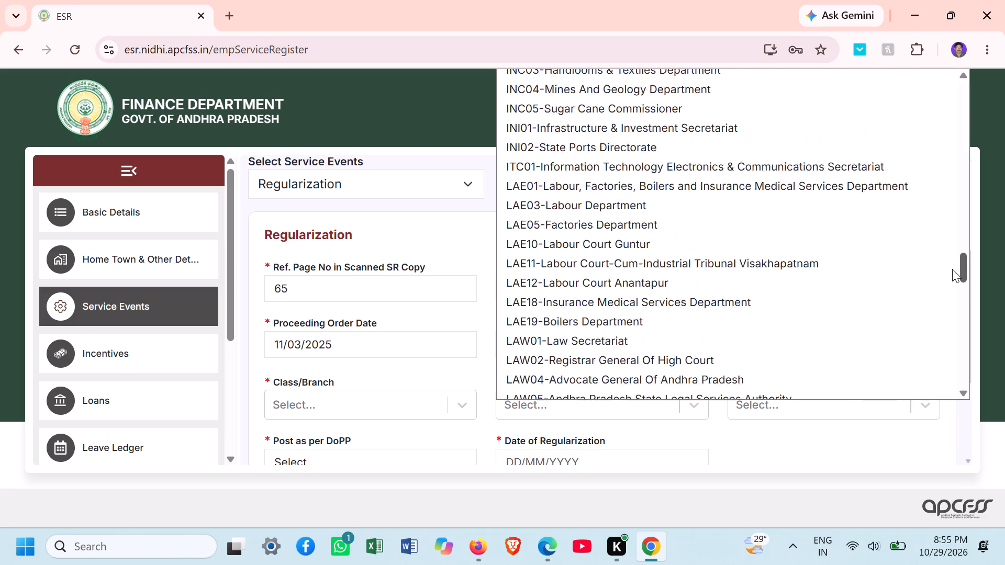
left_click_drag(952, 269, 951, 262)
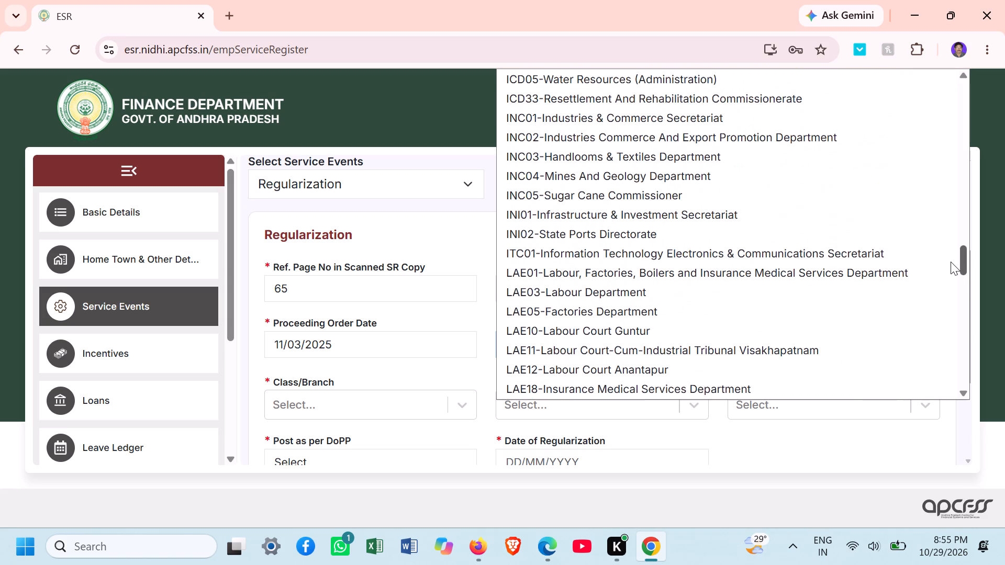
left_click_drag(951, 262, 949, 245)
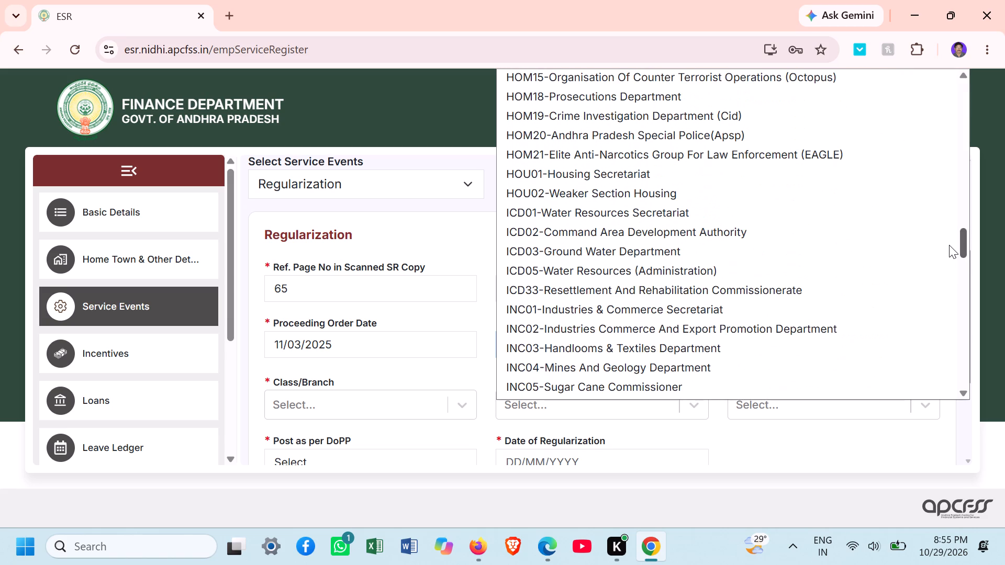
left_click_drag(949, 245, 946, 234)
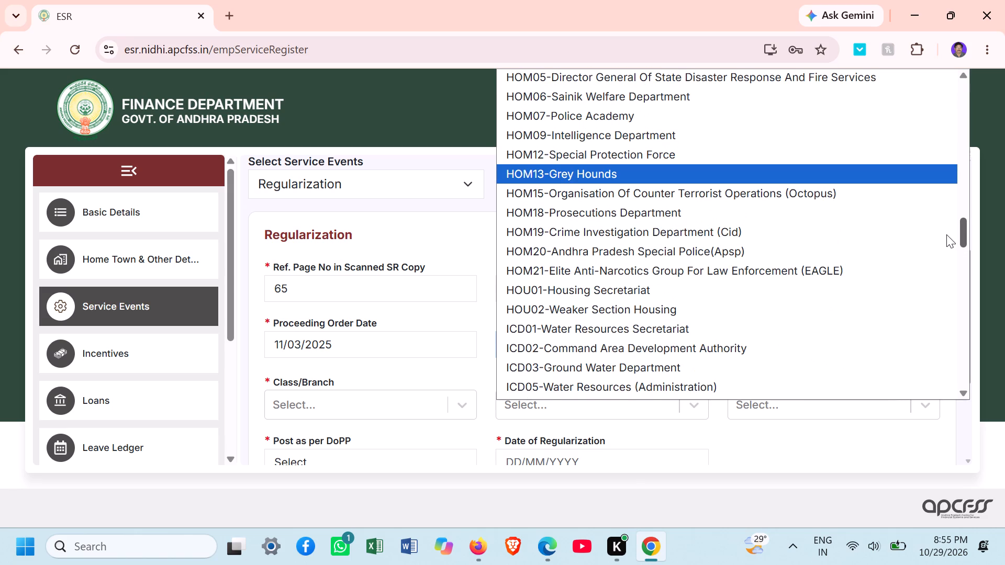
left_click_drag(946, 234, 946, 225)
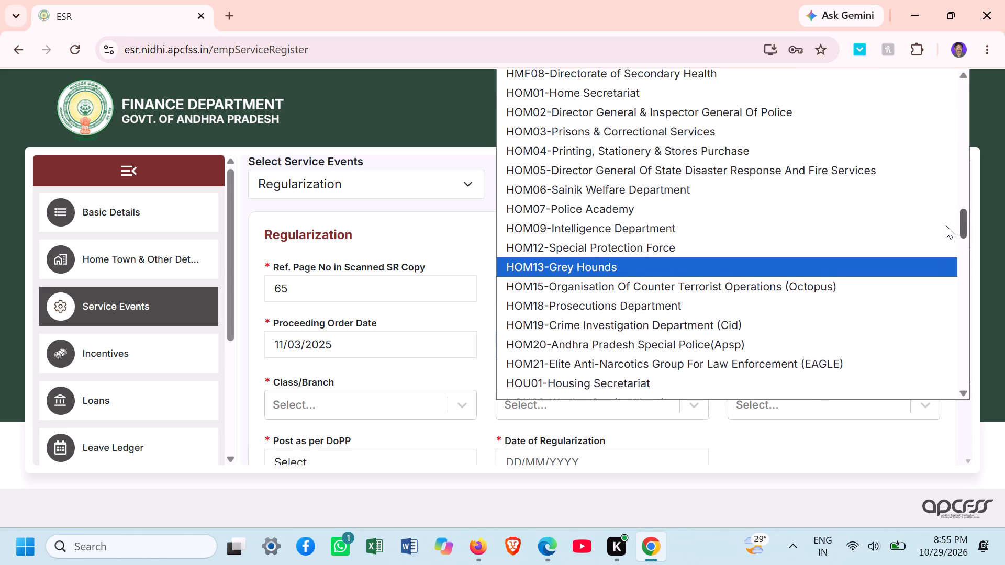
left_click_drag(946, 225, 945, 223)
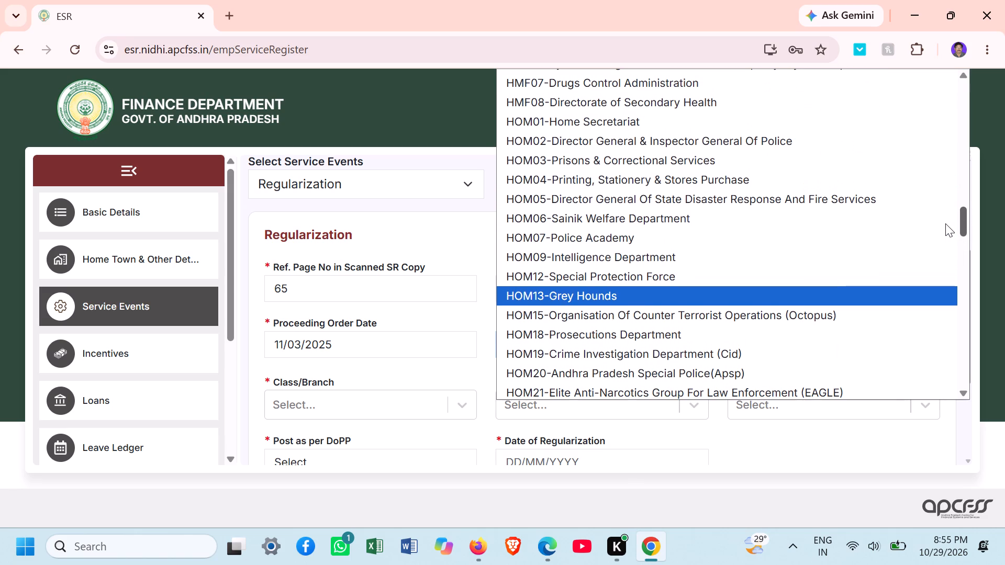
left_click_drag(945, 223, 944, 218)
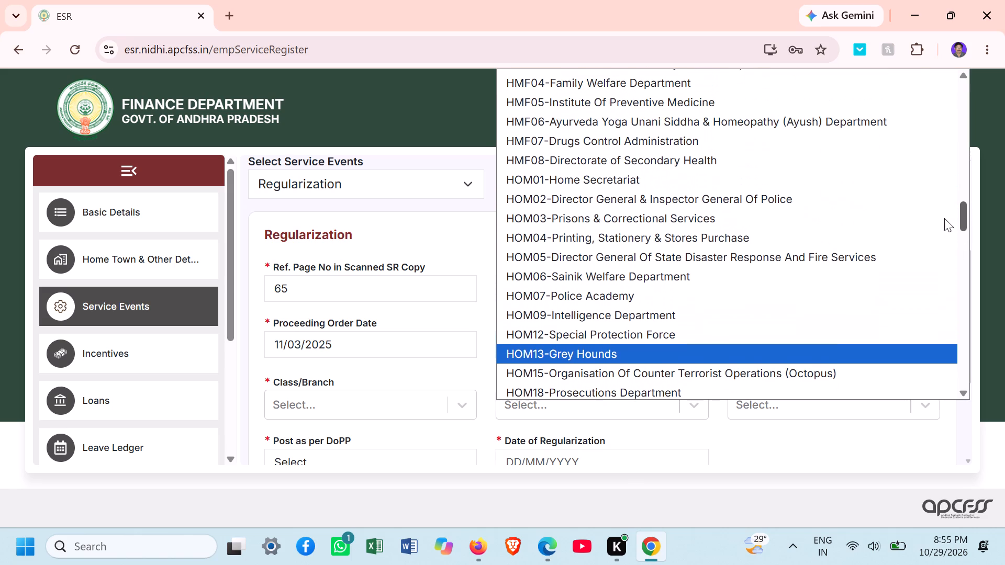
left_click_drag(944, 218, 943, 213)
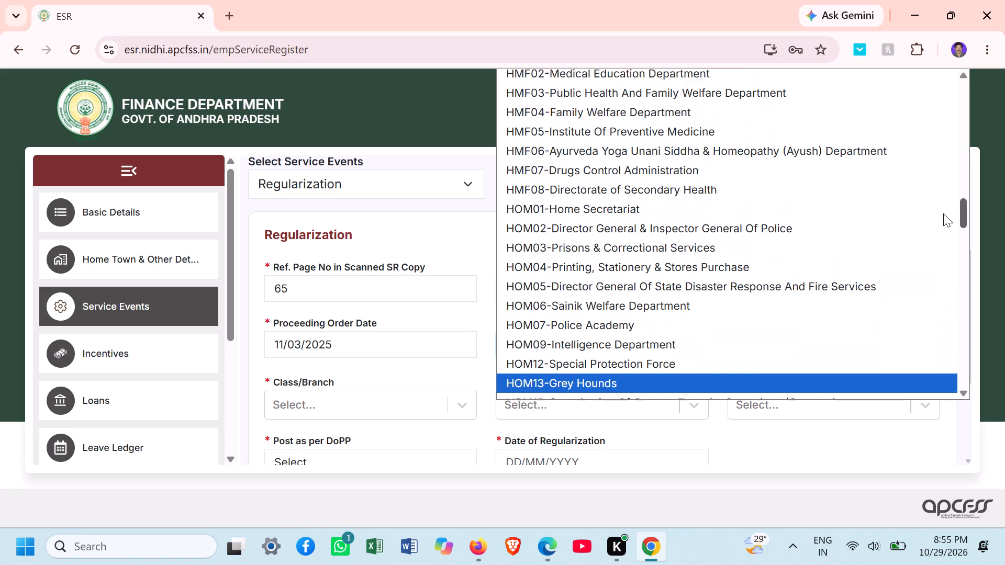
left_click_drag(943, 213, 942, 201)
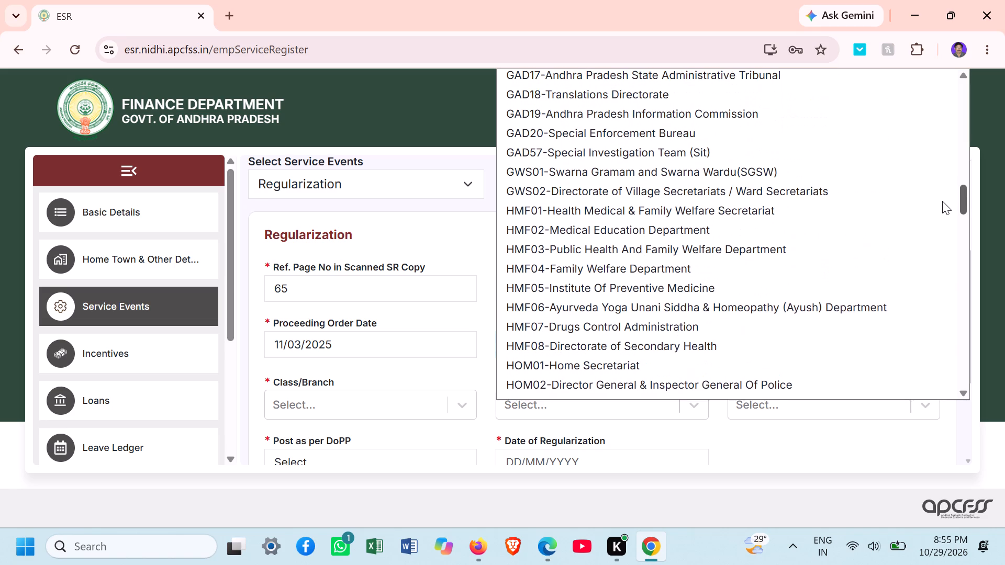
left_click_drag(942, 201, 941, 188)
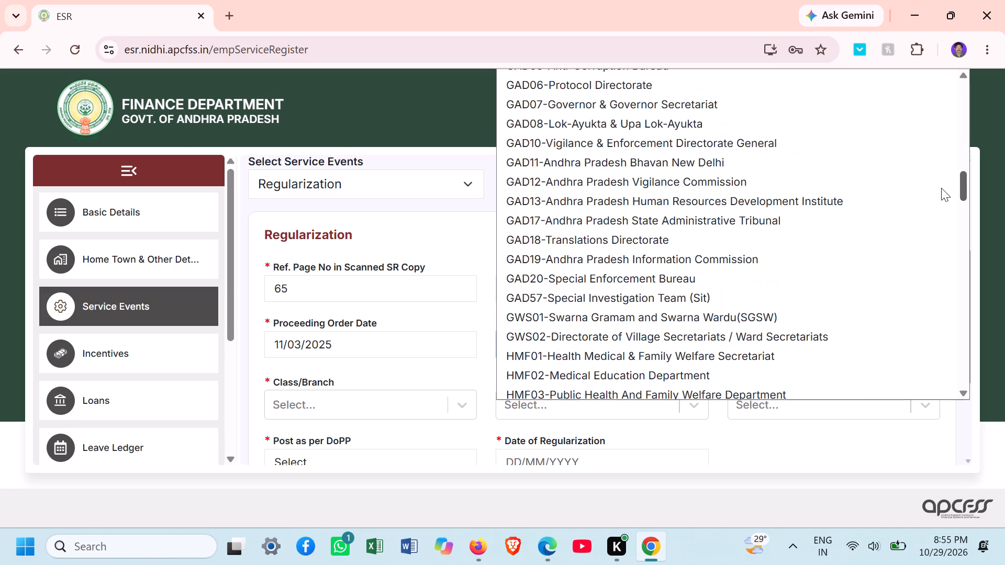
left_click_drag(941, 188, 941, 186)
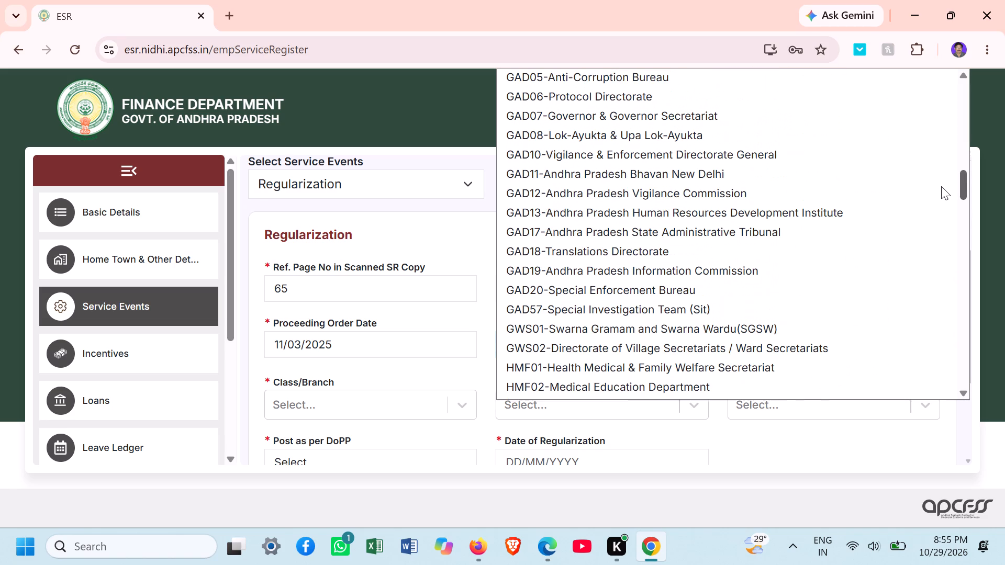
left_click_drag(941, 186, 941, 183)
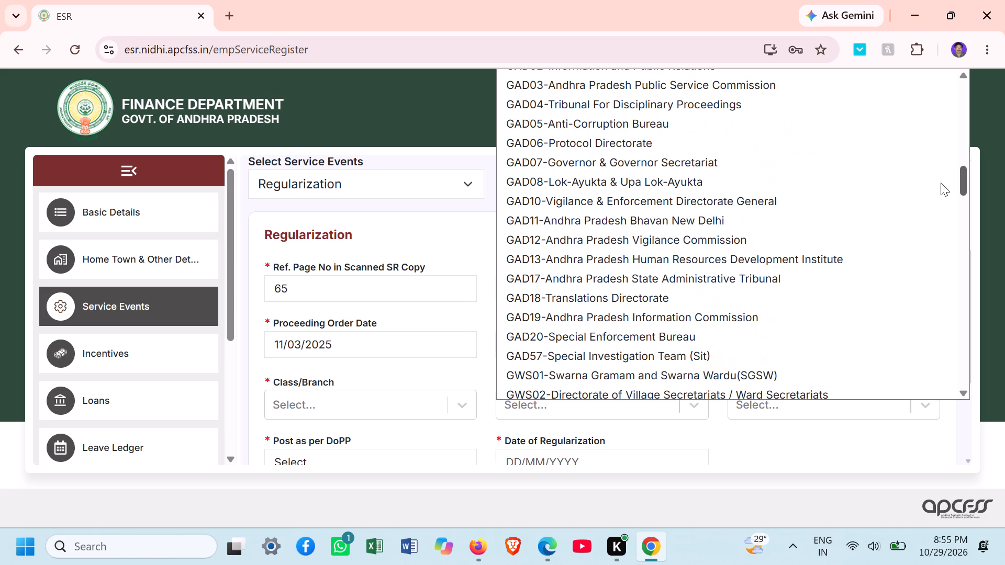
left_click_drag(941, 183, 940, 180)
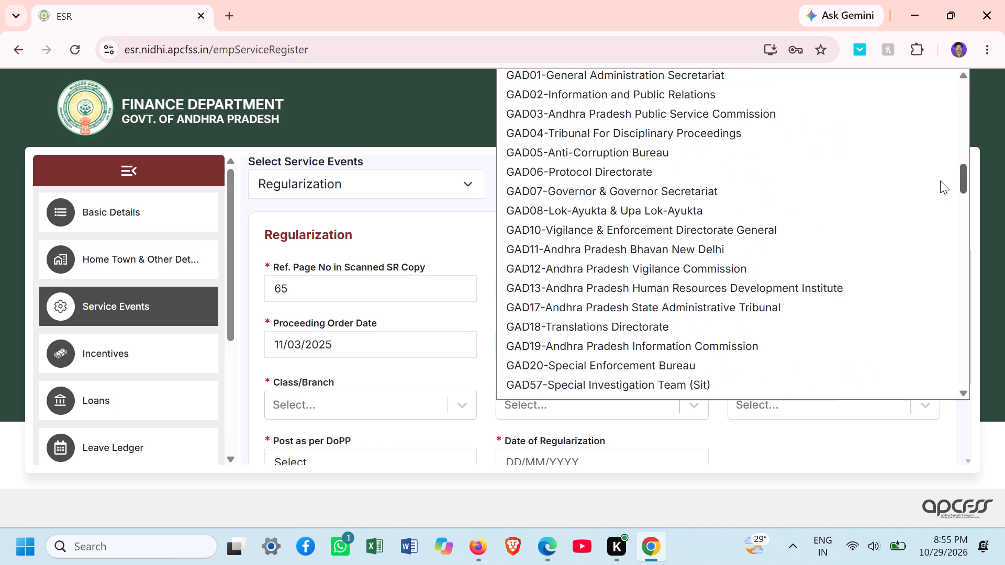
left_click_drag(940, 180, 940, 176)
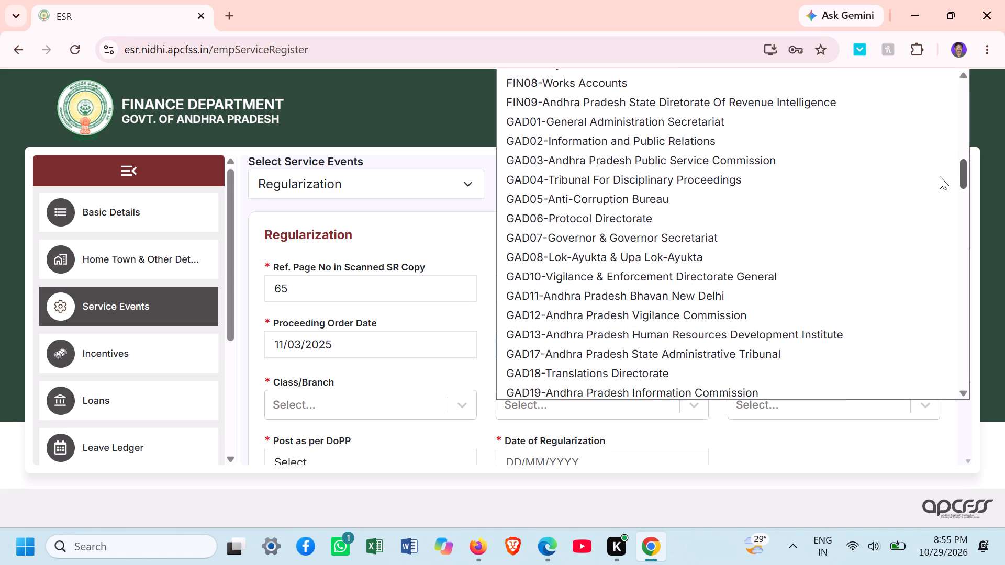
left_click_drag(940, 176, 939, 171)
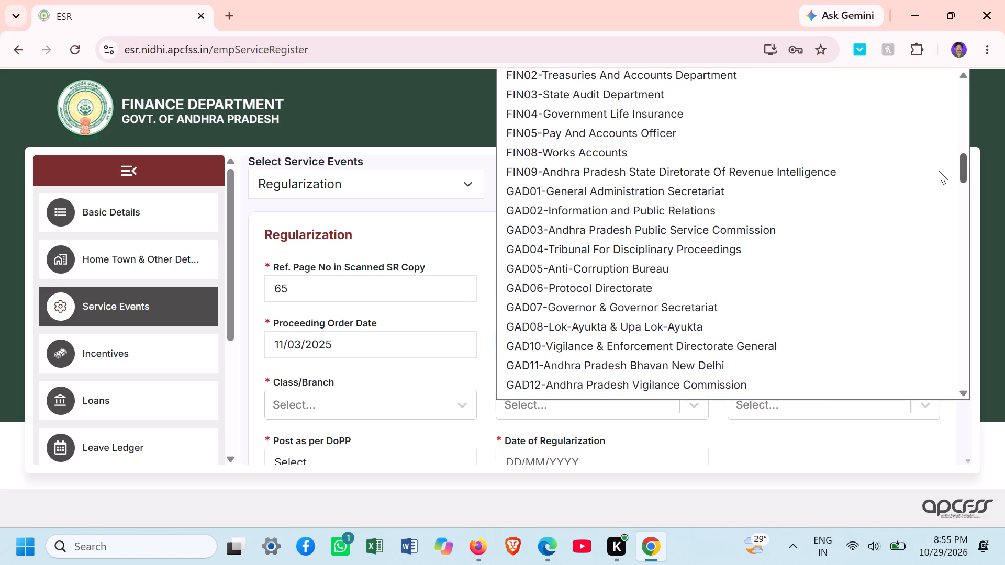
left_click_drag(939, 171, 936, 165)
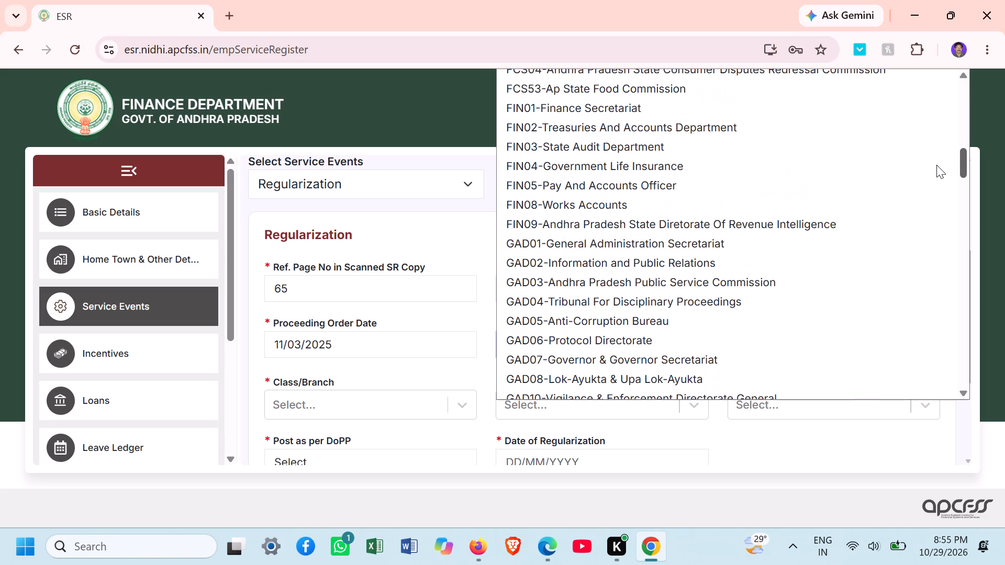
left_click_drag(936, 165, 933, 157)
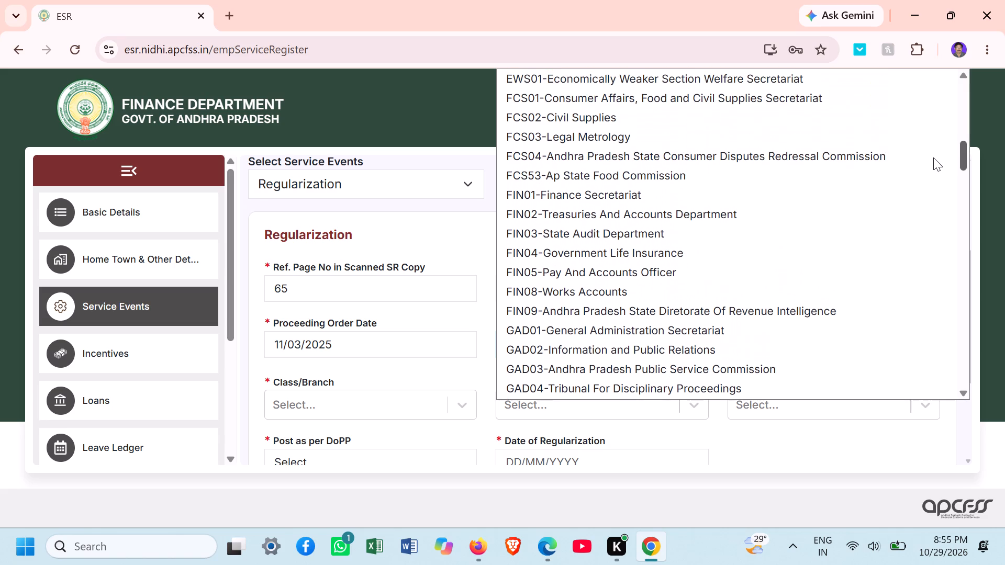
left_click_drag(933, 157, 930, 148)
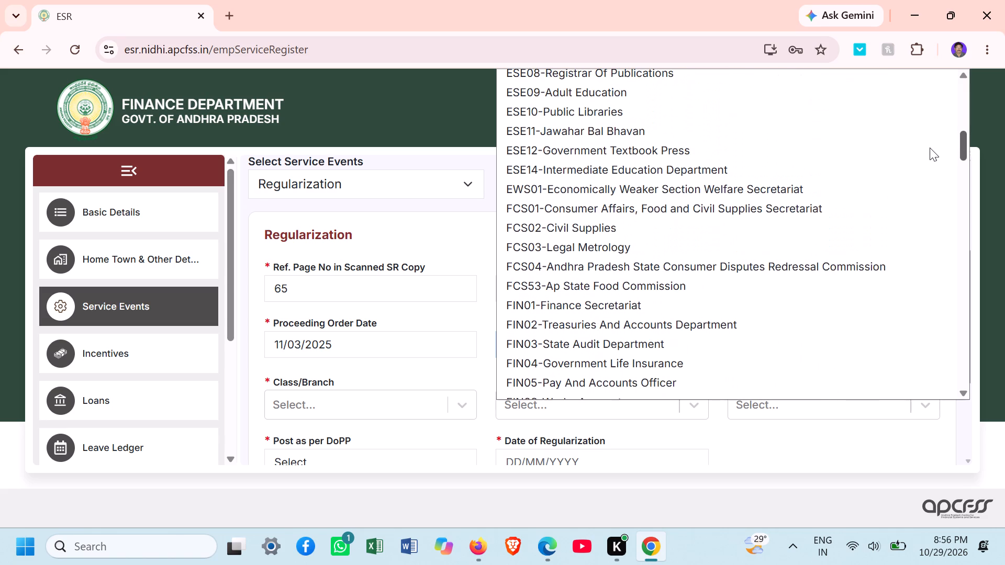
left_click_drag(930, 148, 926, 139)
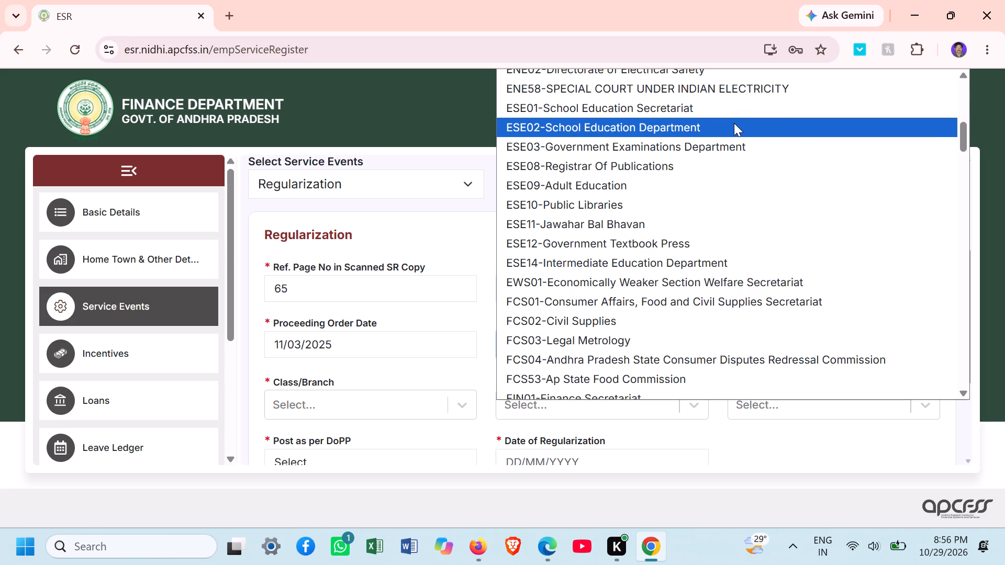
left_click(733, 123)
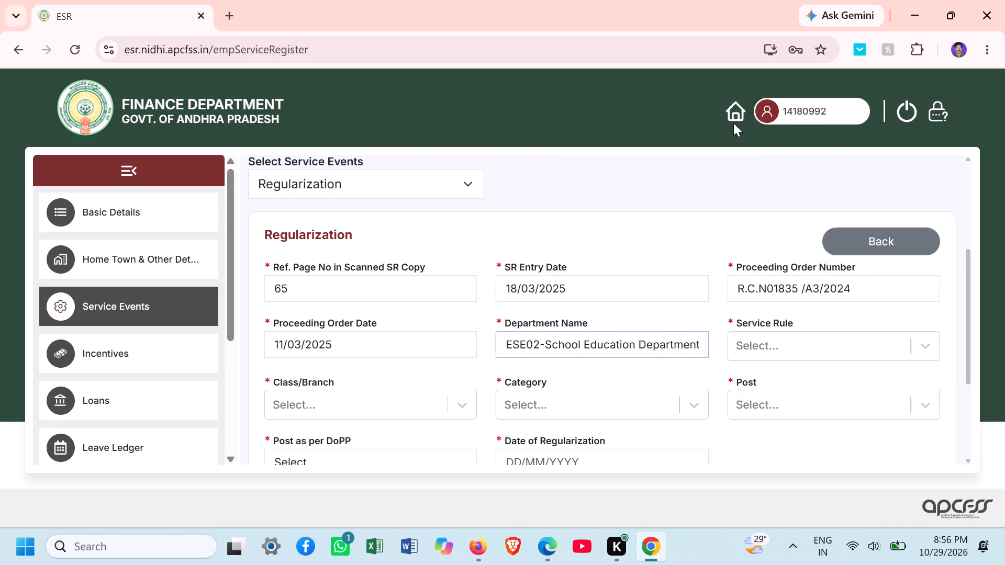
Set the Regularization entry's Service Rule to A.P. SCHOOL EDUCATIONAL SUBORDINATE SERVICE RULES.
left_click(918, 345)
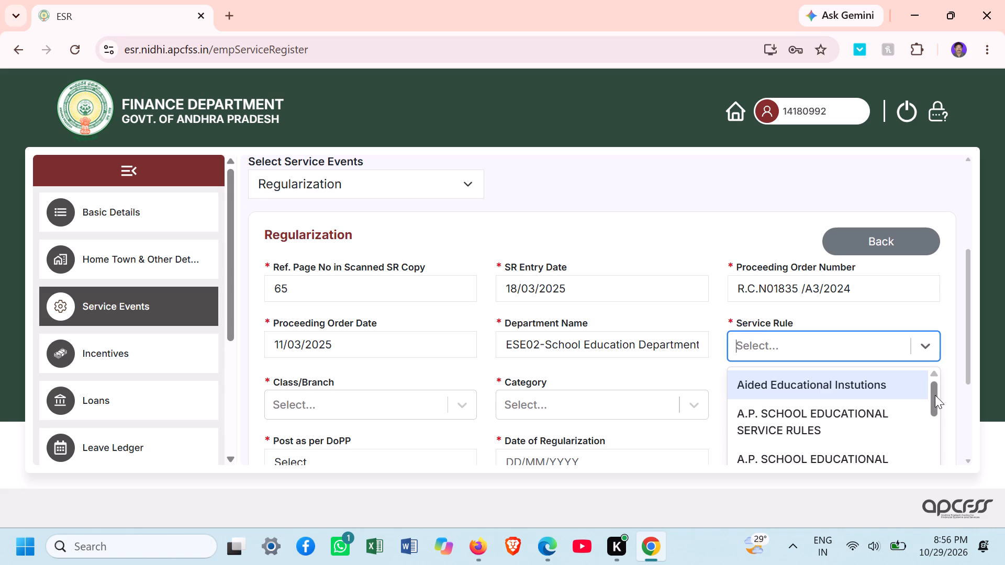
left_click_drag(935, 395, 936, 410)
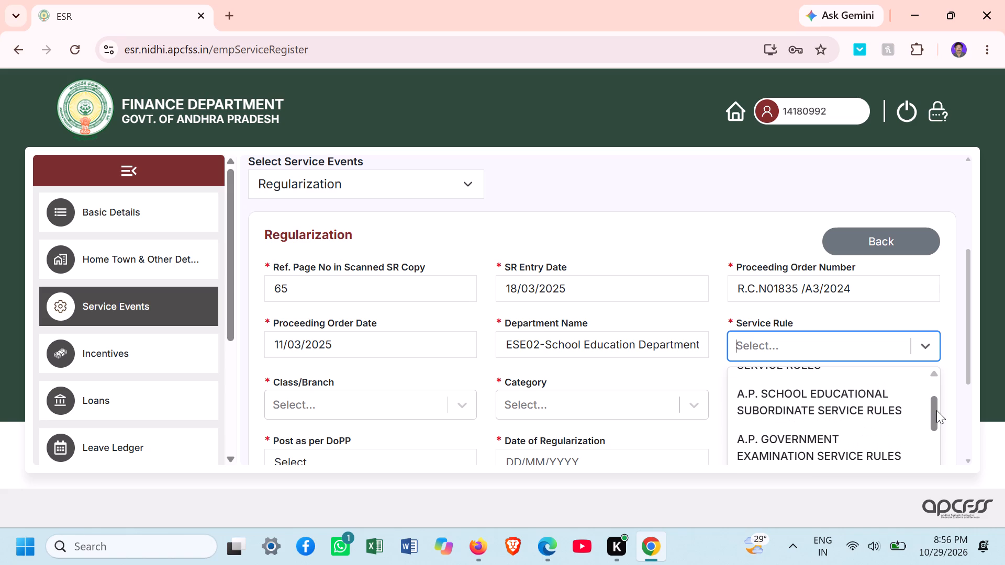
left_click(891, 408)
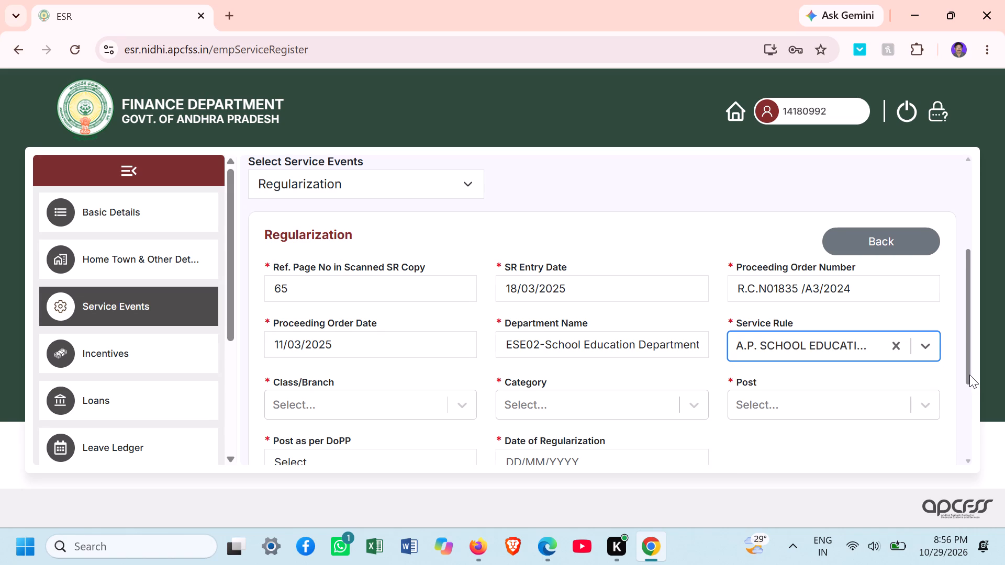
Set the Regularization entry's Class/Branch to CLASS-I.
left_click_drag(969, 375, 974, 402)
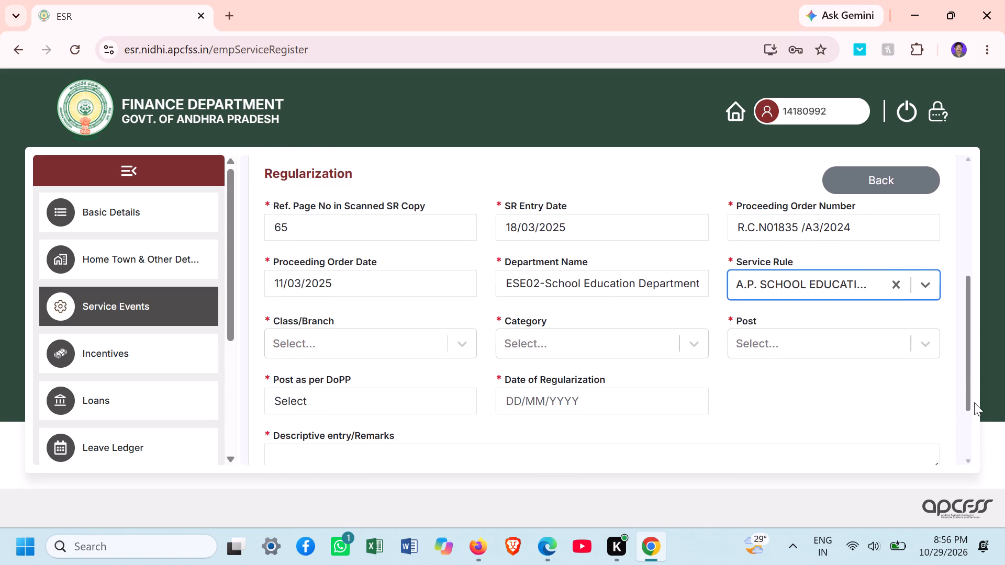
left_click_drag(974, 402, 975, 408)
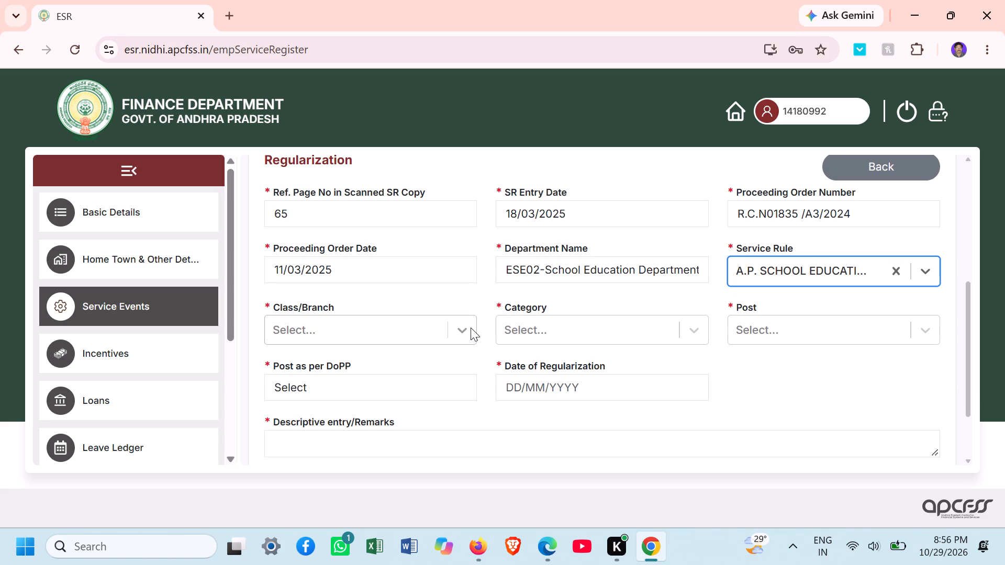
left_click(471, 327)
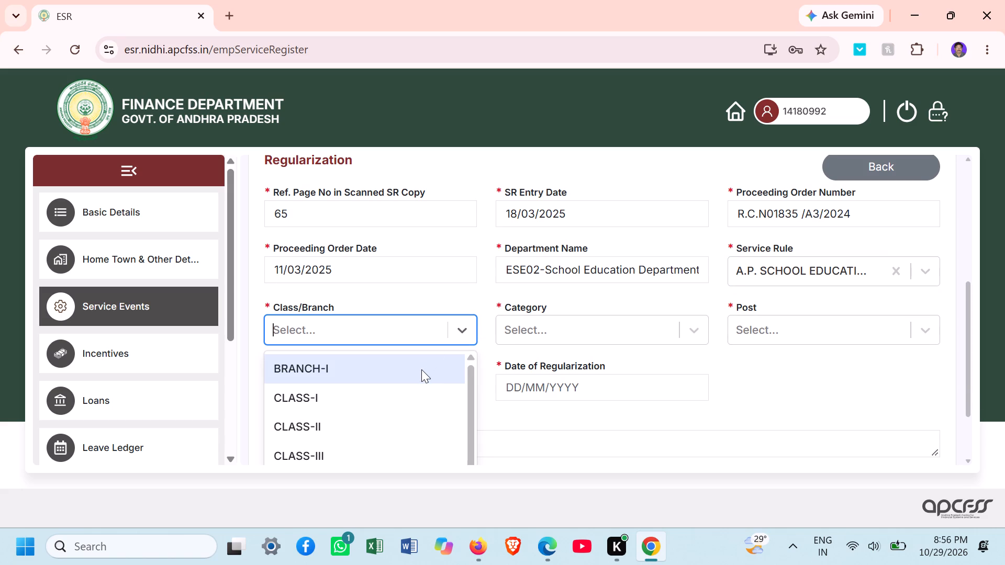
left_click(390, 404)
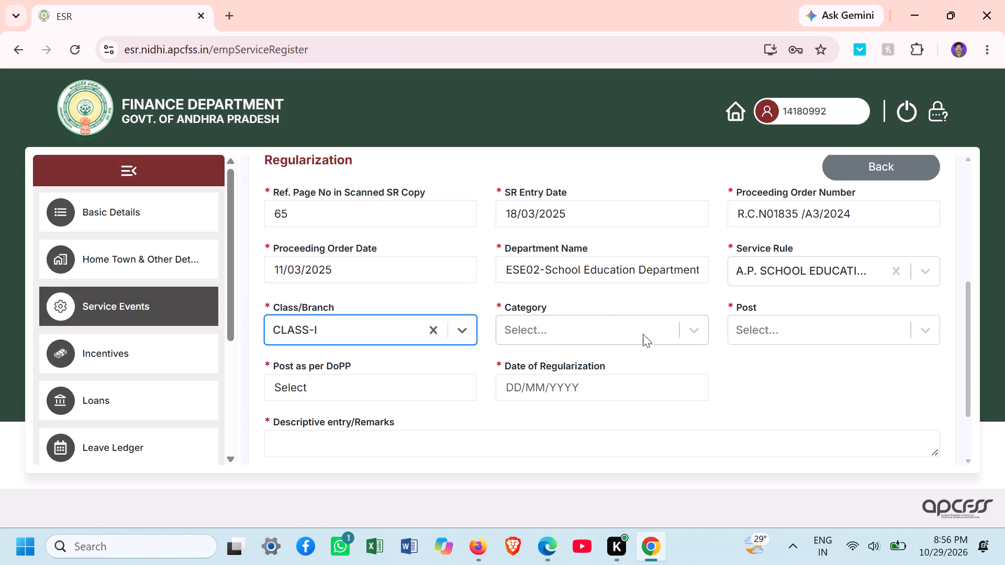
Set the Regularization entry's Category to CATEGORY-1 (E).
left_click(690, 327)
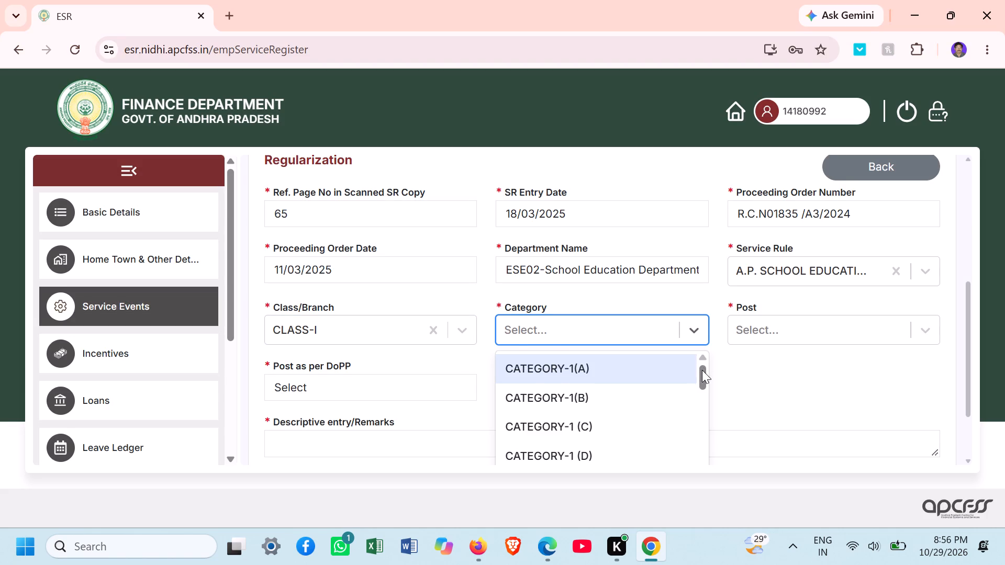
left_click_drag(702, 370, 701, 393)
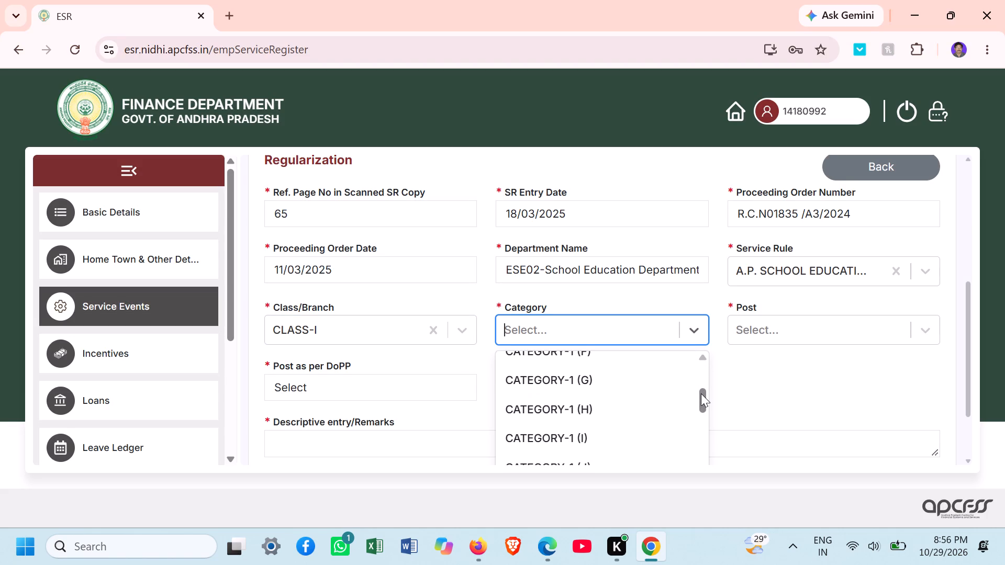
left_click_drag(701, 393, 700, 391)
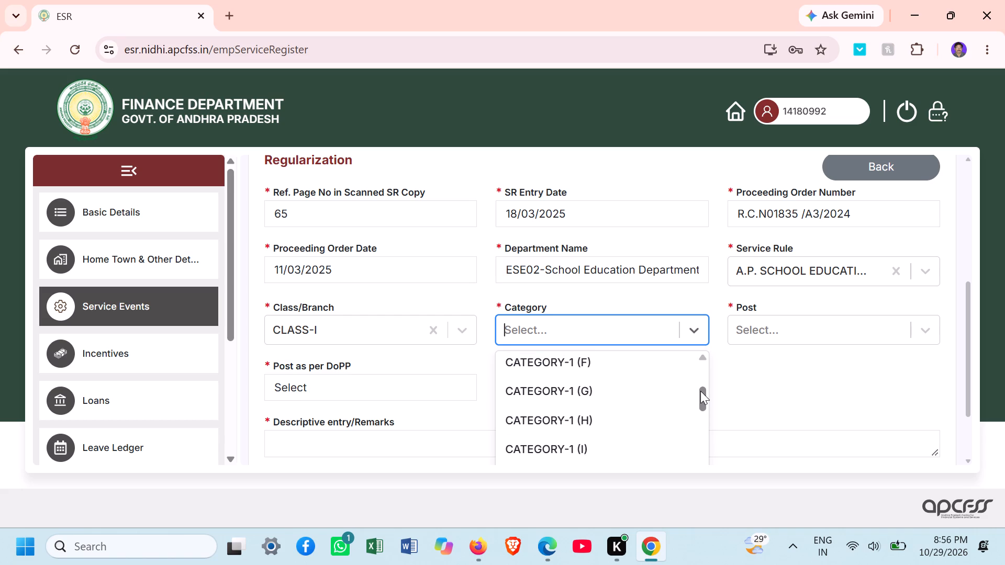
left_click_drag(700, 391, 700, 388)
left_click(598, 361)
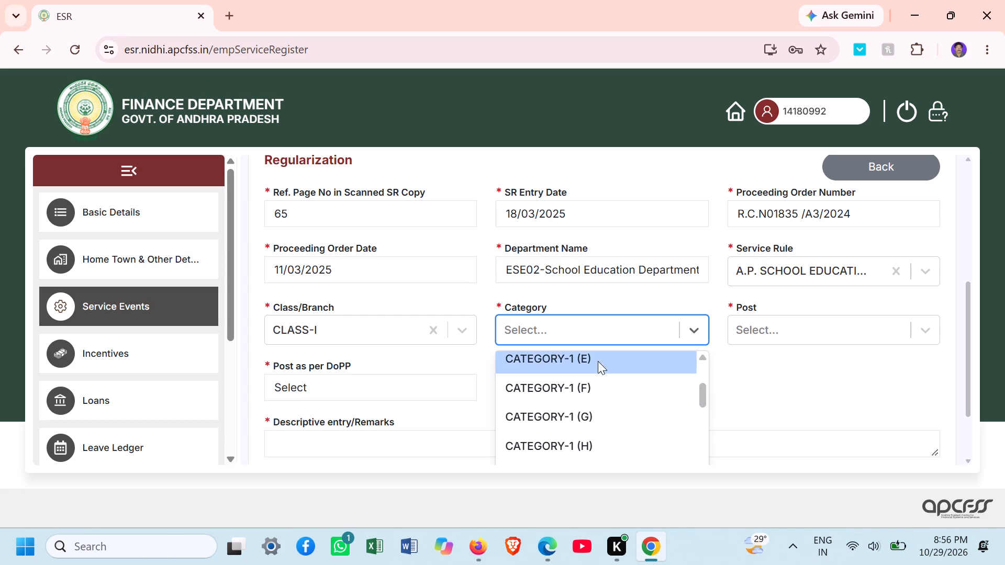
Set the Regularization entry's Post to School Assistant (English).
left_click(810, 330)
left_click(816, 365)
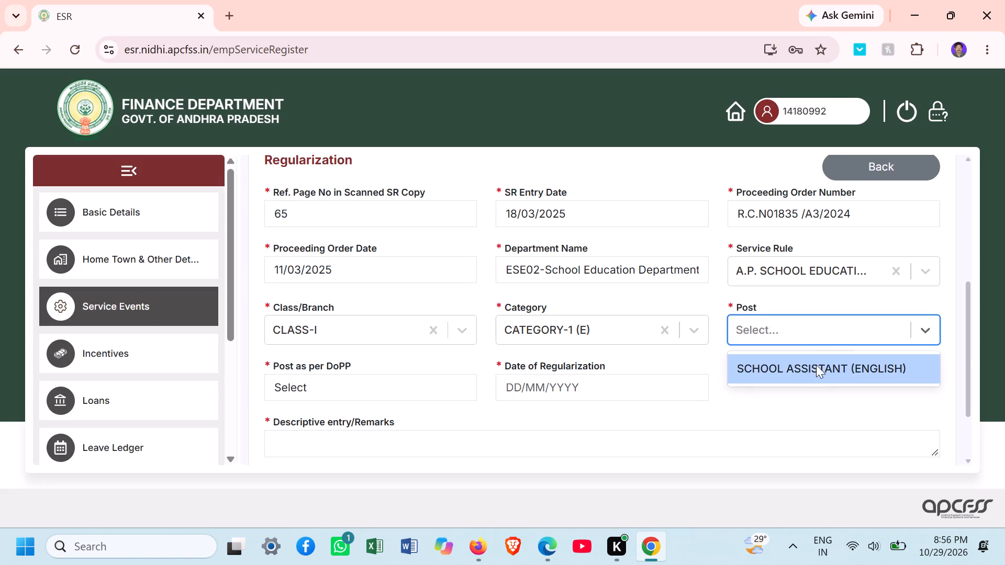
Set the Regularization entry's Post as per DoPP to Mandal Educational Officer I.
left_click(445, 393)
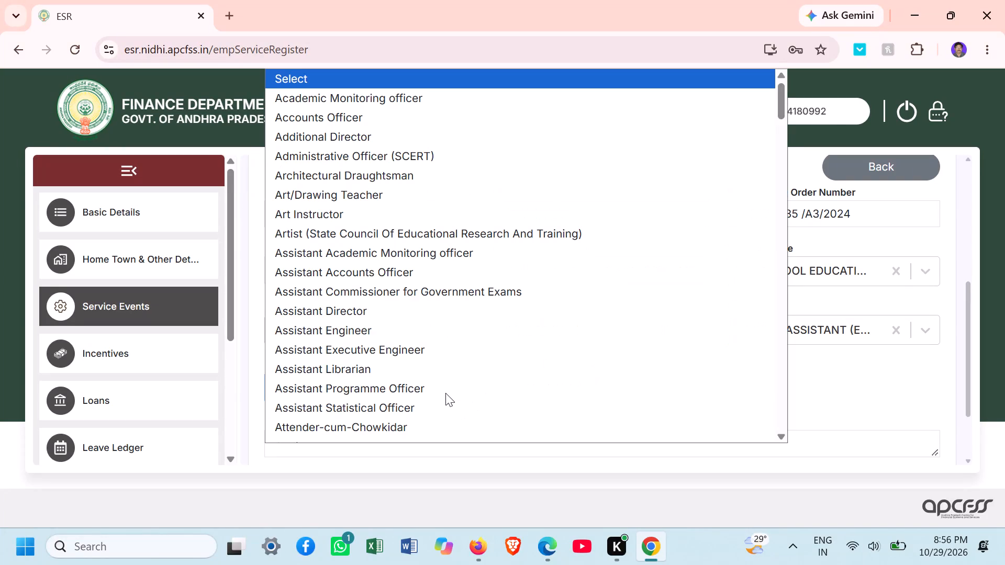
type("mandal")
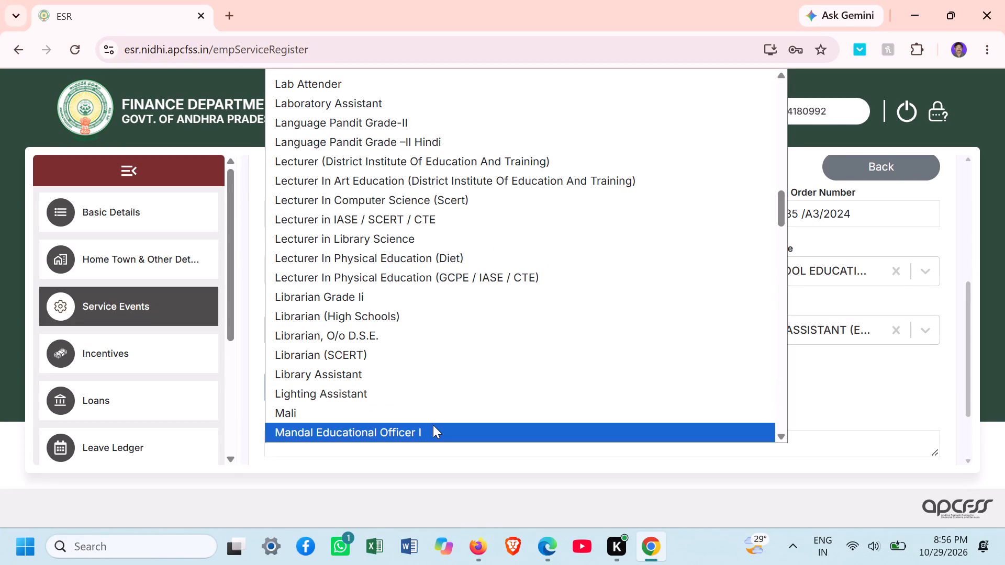
left_click(433, 425)
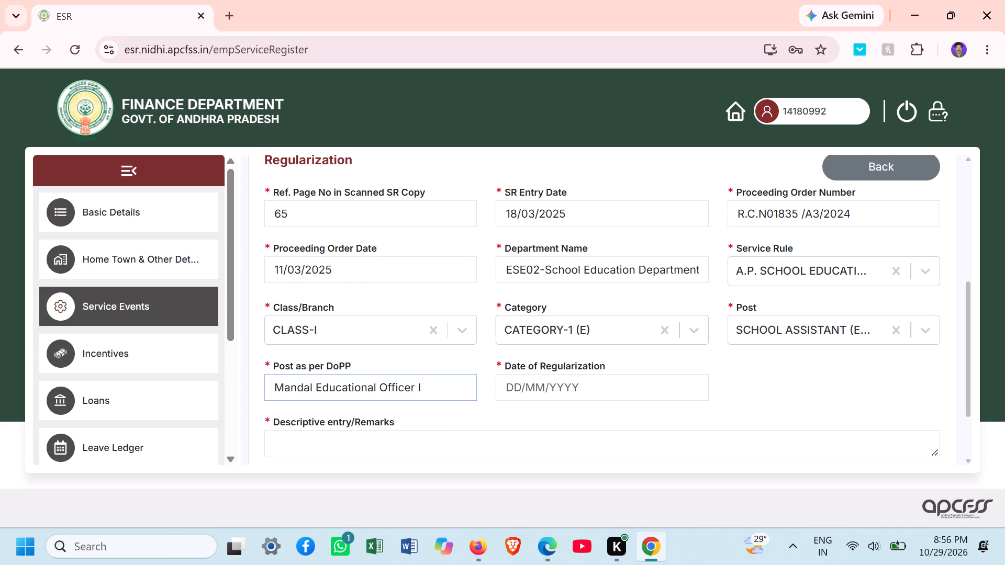
Open the Regularization entry's Date of Regularization for date selection.
left_click(590, 391)
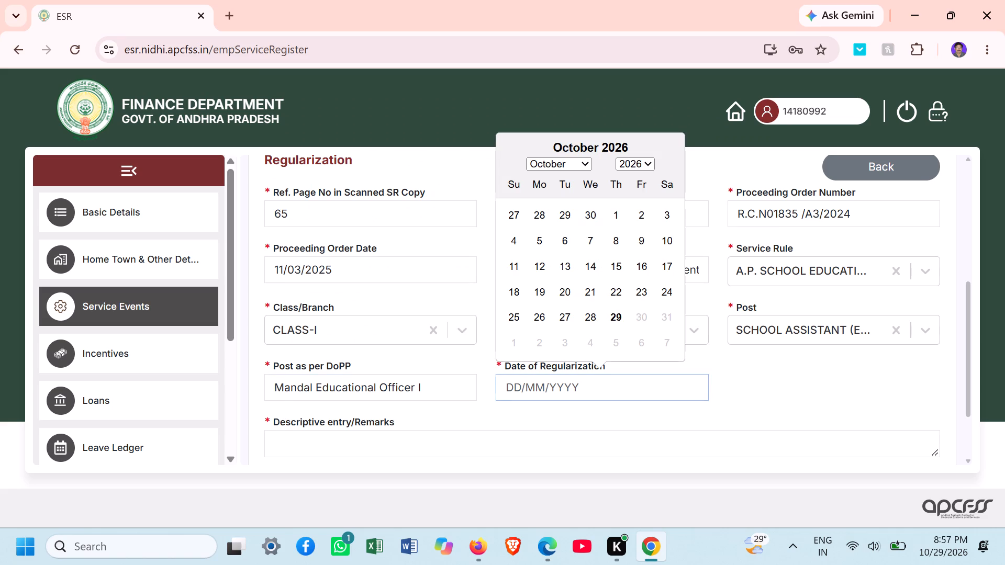
left_click_drag(968, 363, 975, 392)
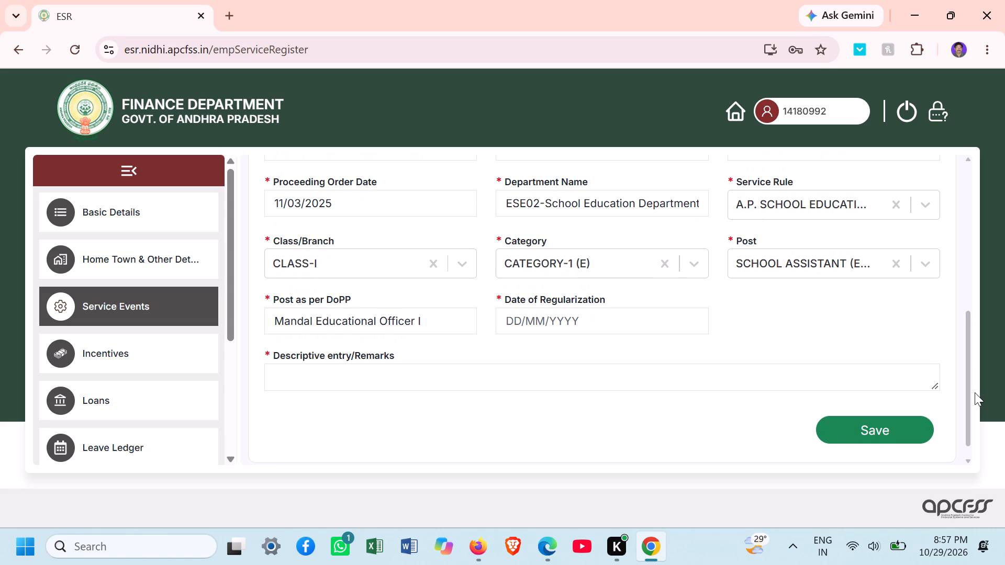